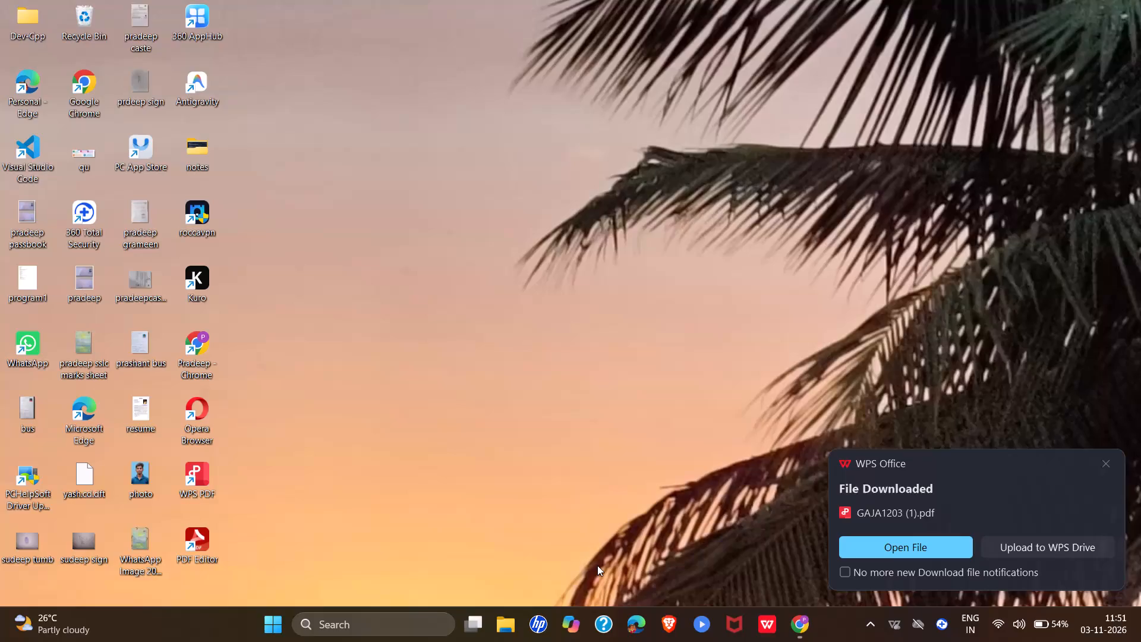
Find the Word application through the system search and launch it.
left_click(380, 621)
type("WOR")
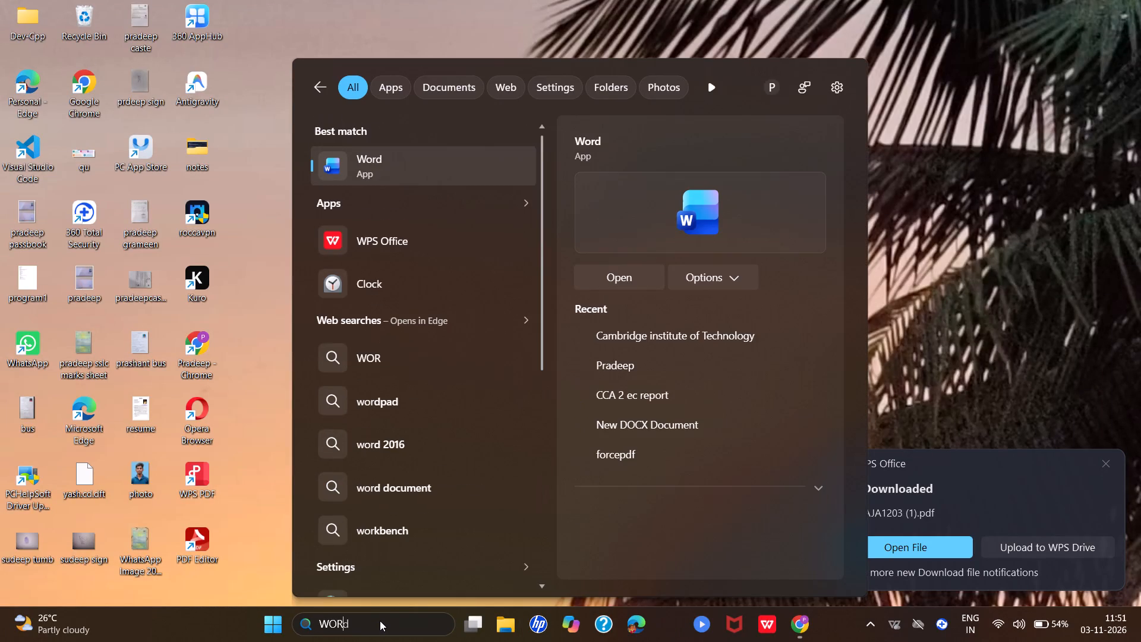
left_click(620, 276)
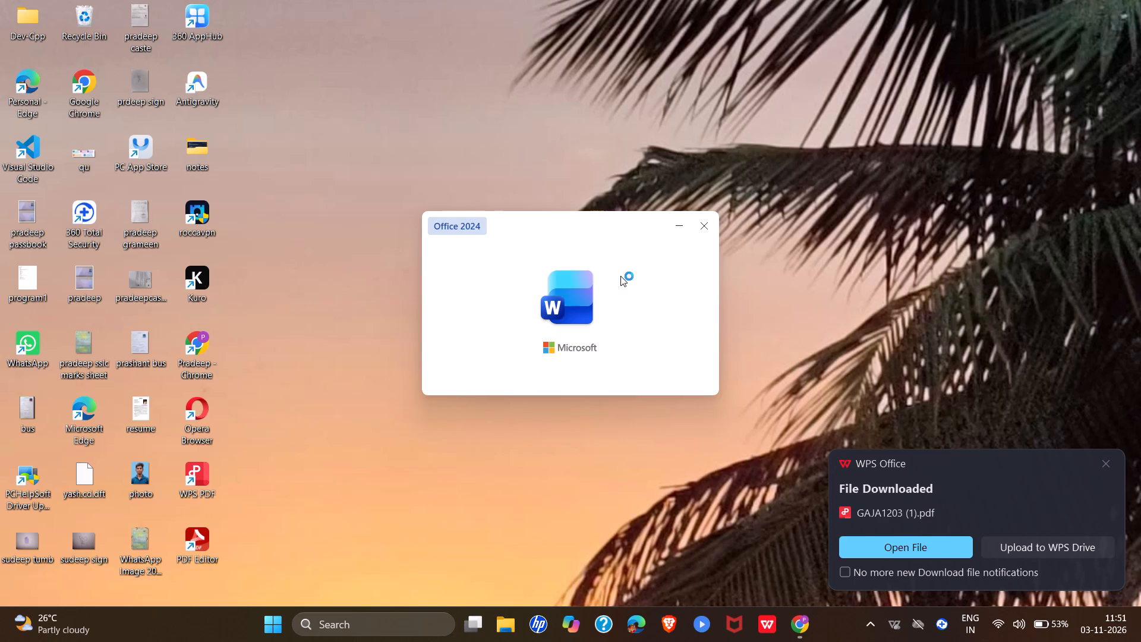
Dismiss the WPS Office notification about the downloaded file.
left_click(1102, 462)
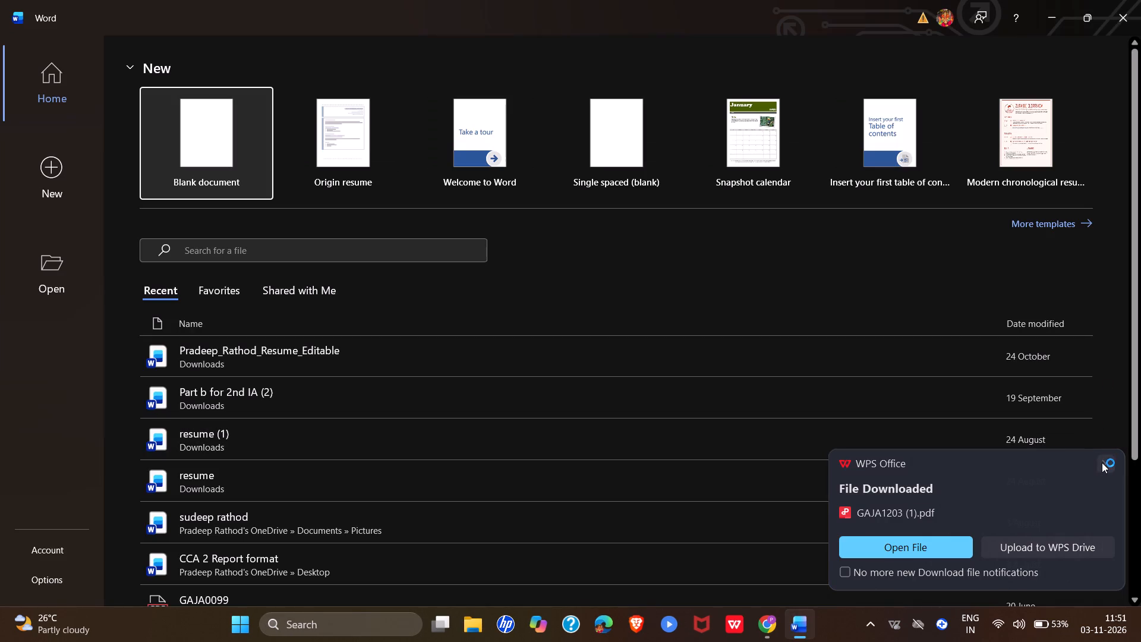
Look through the files and folders in this PC's Documents folder for a file to open.
left_click(53, 263)
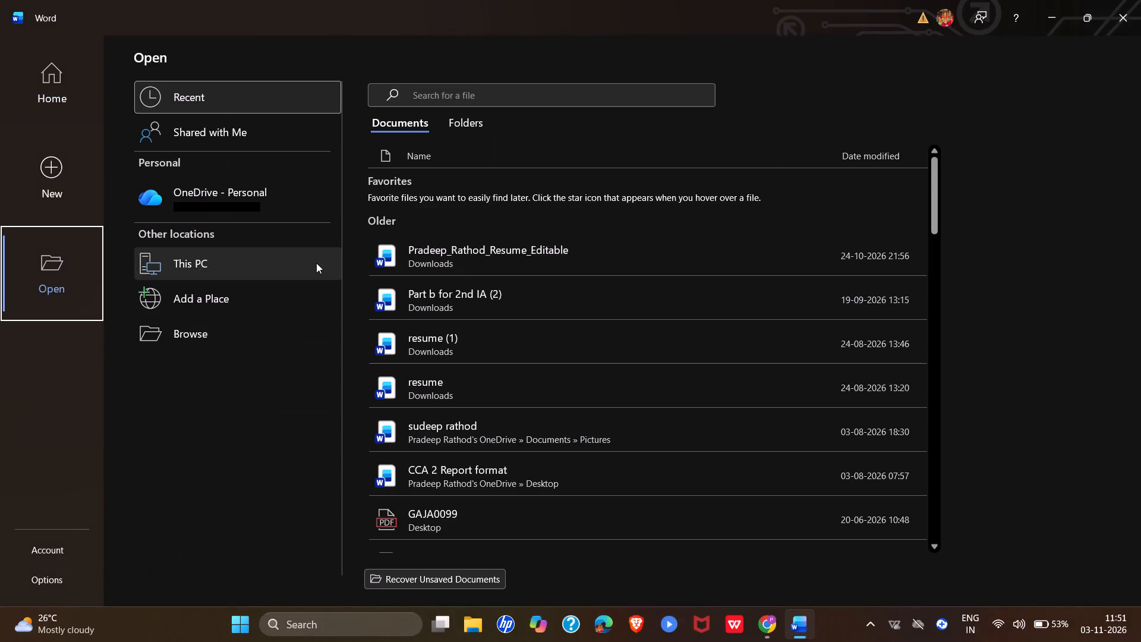
left_click(209, 263)
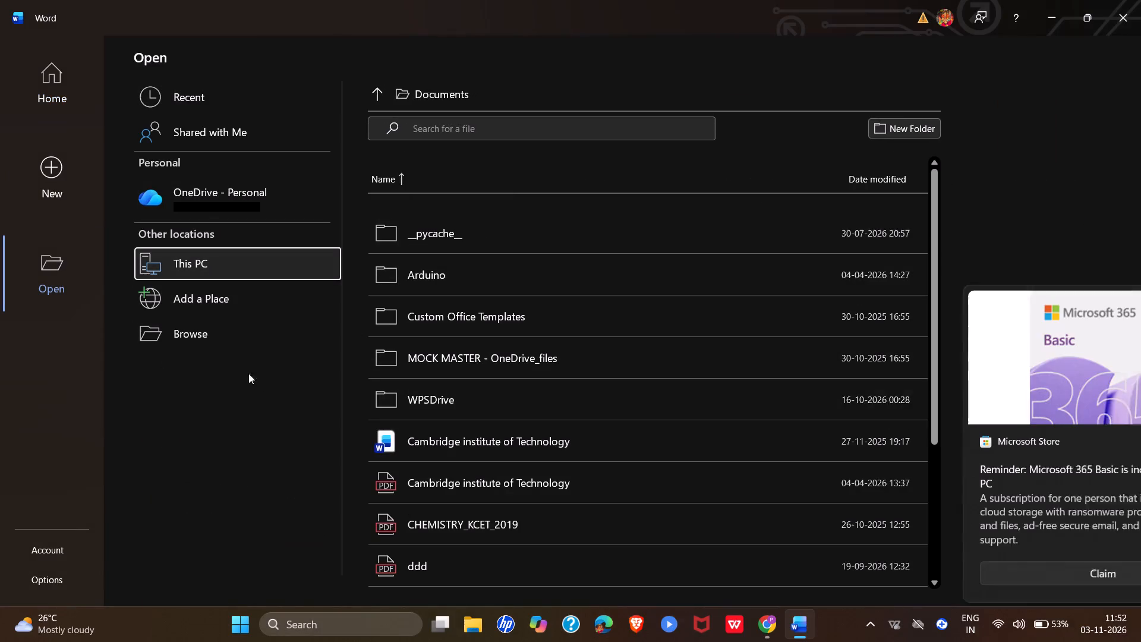
scroll(464, 311, "down", 2)
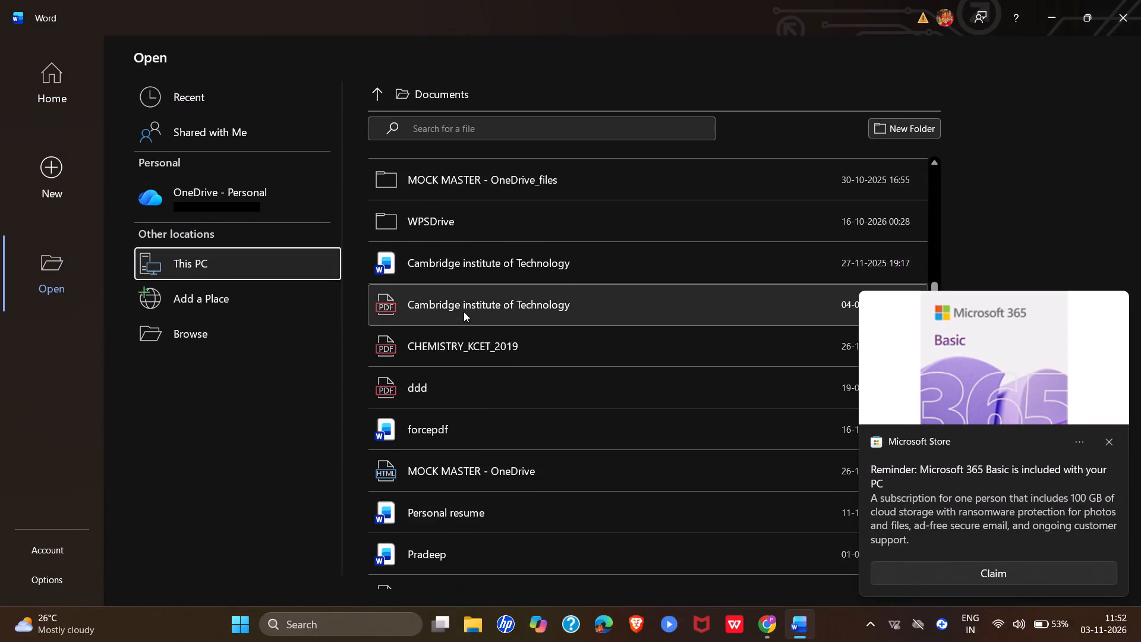
scroll(464, 311, "down", 6)
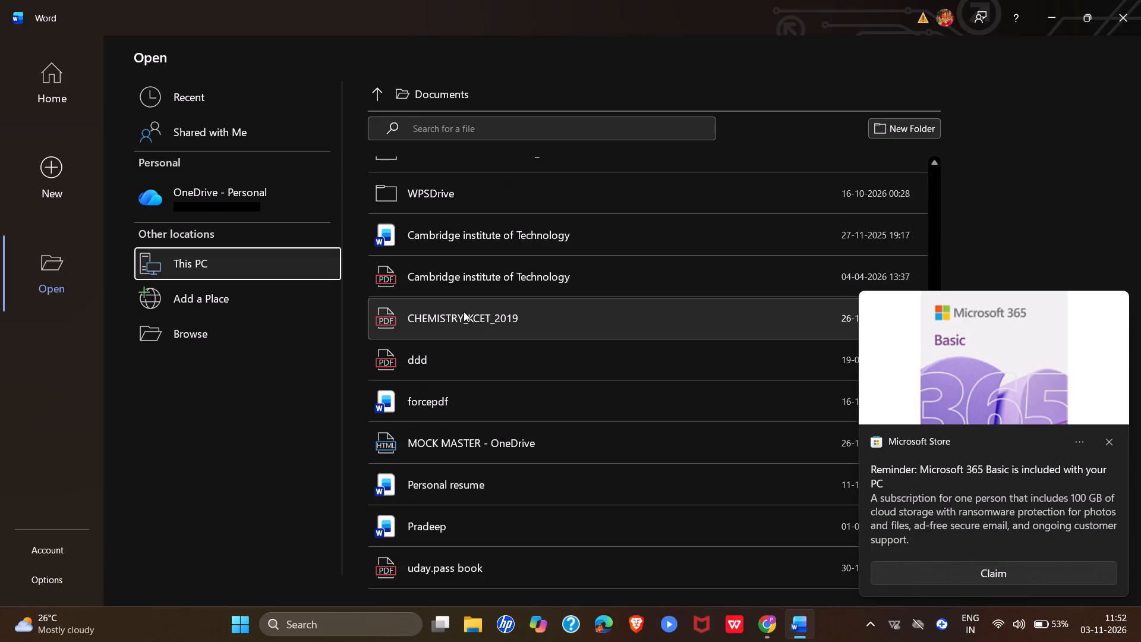
scroll(464, 311, "up", 4)
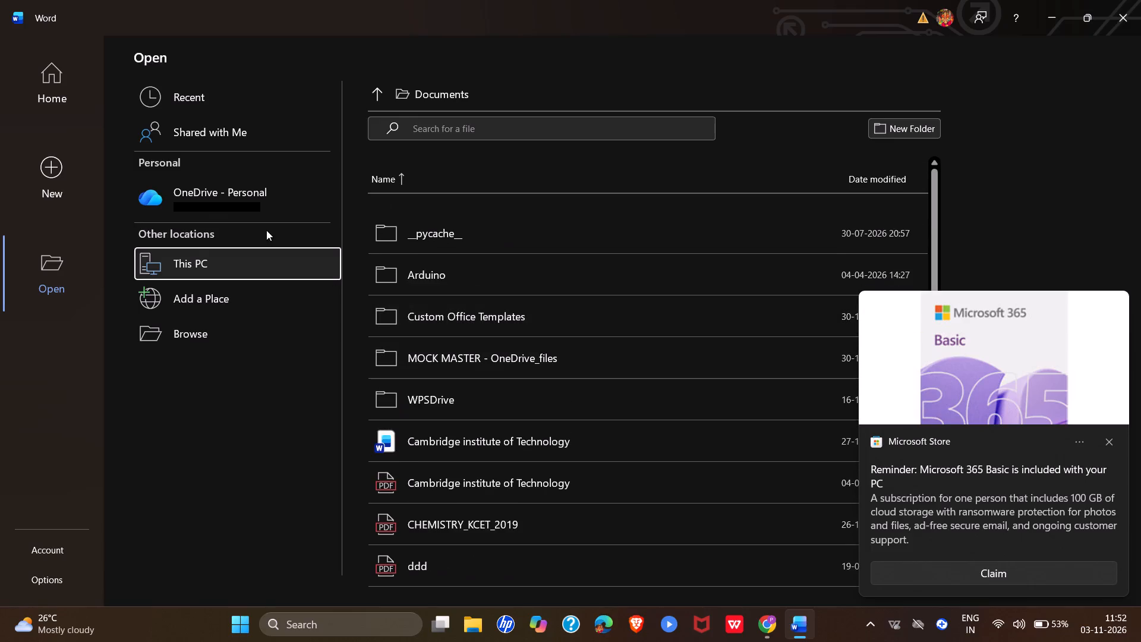
left_click(53, 256)
double_click(53, 256)
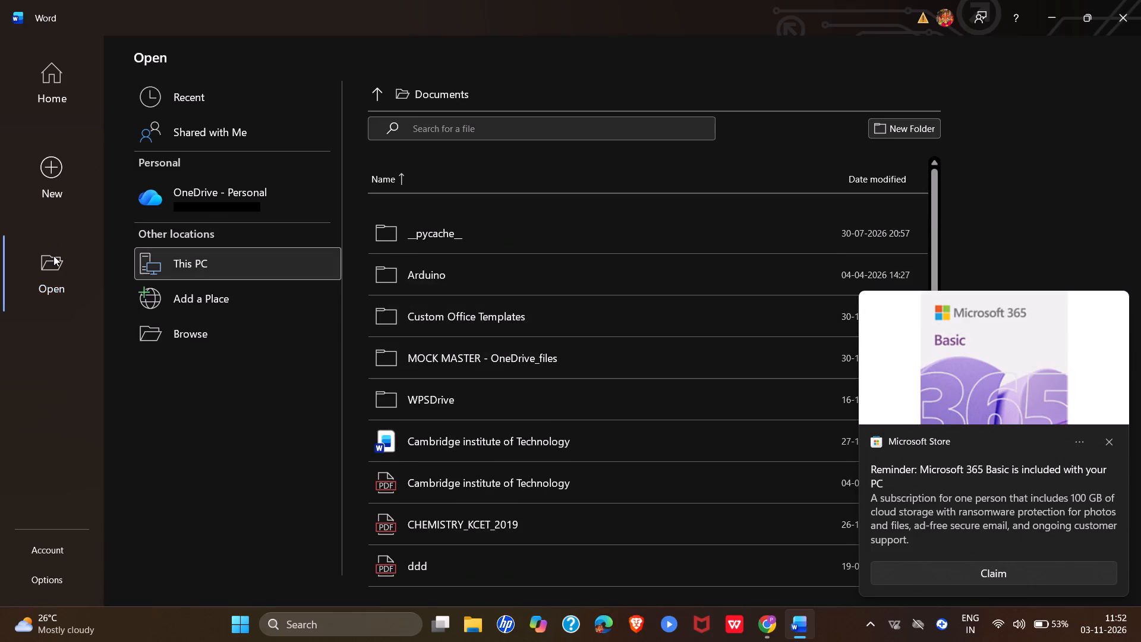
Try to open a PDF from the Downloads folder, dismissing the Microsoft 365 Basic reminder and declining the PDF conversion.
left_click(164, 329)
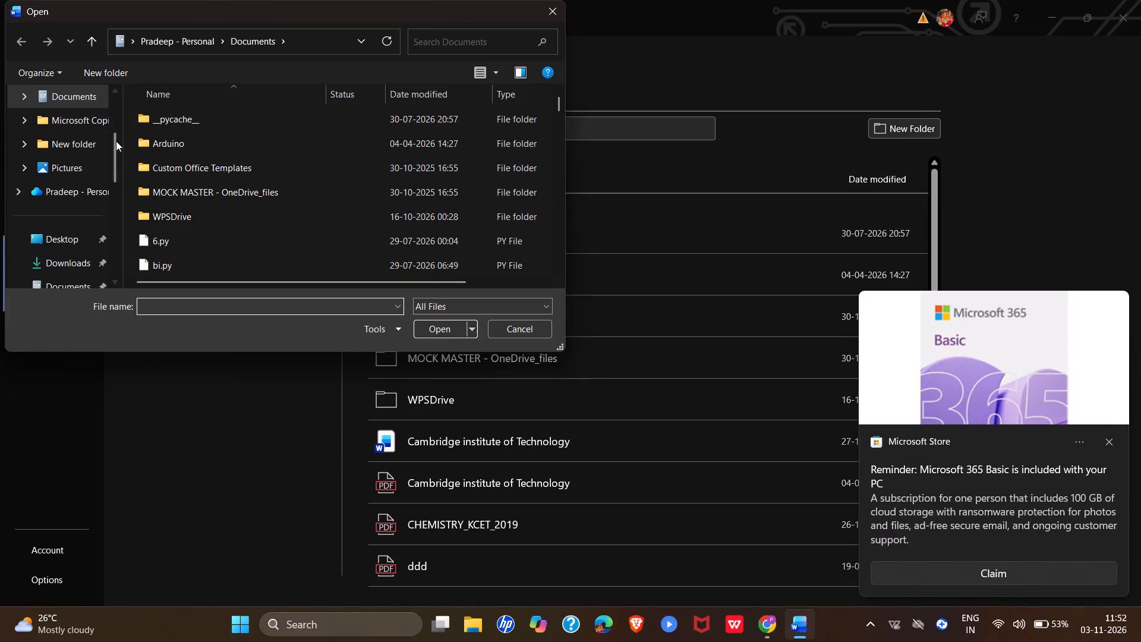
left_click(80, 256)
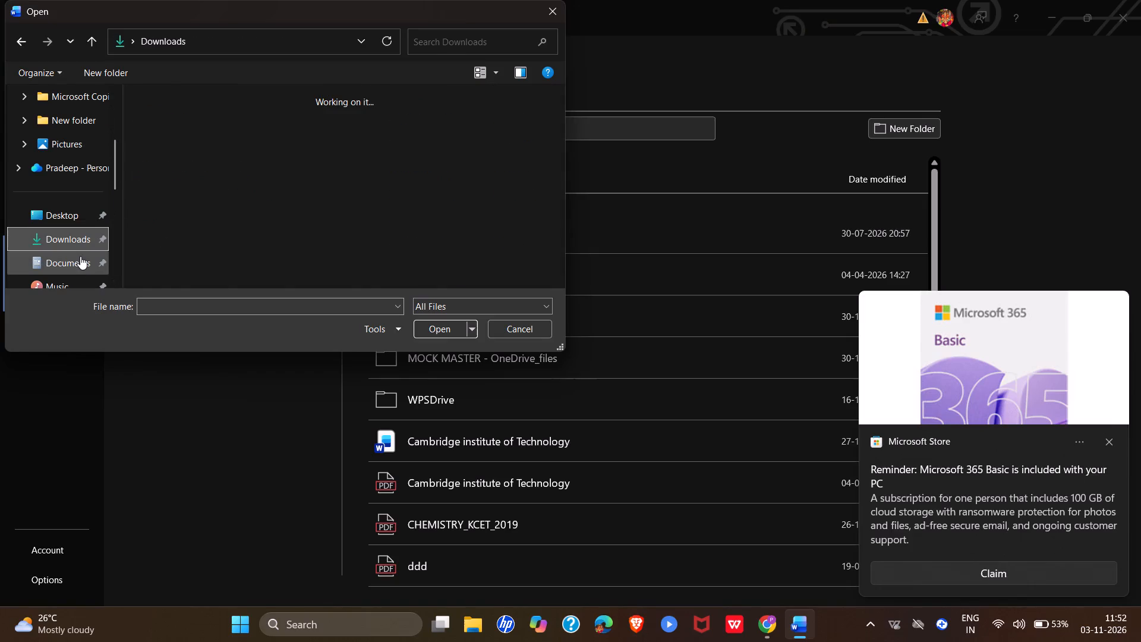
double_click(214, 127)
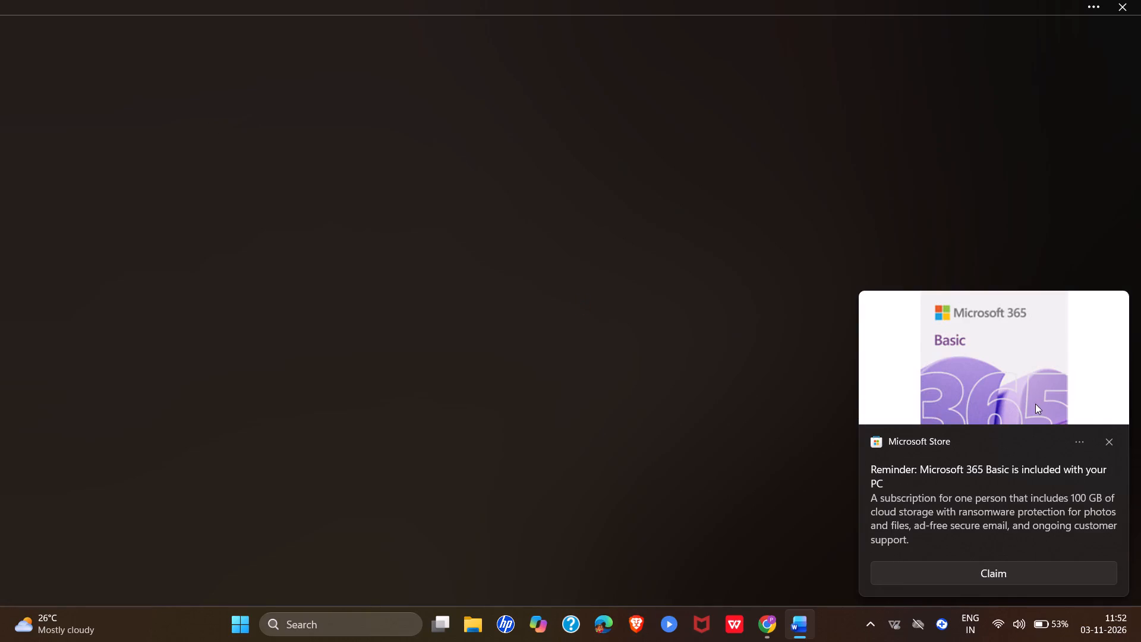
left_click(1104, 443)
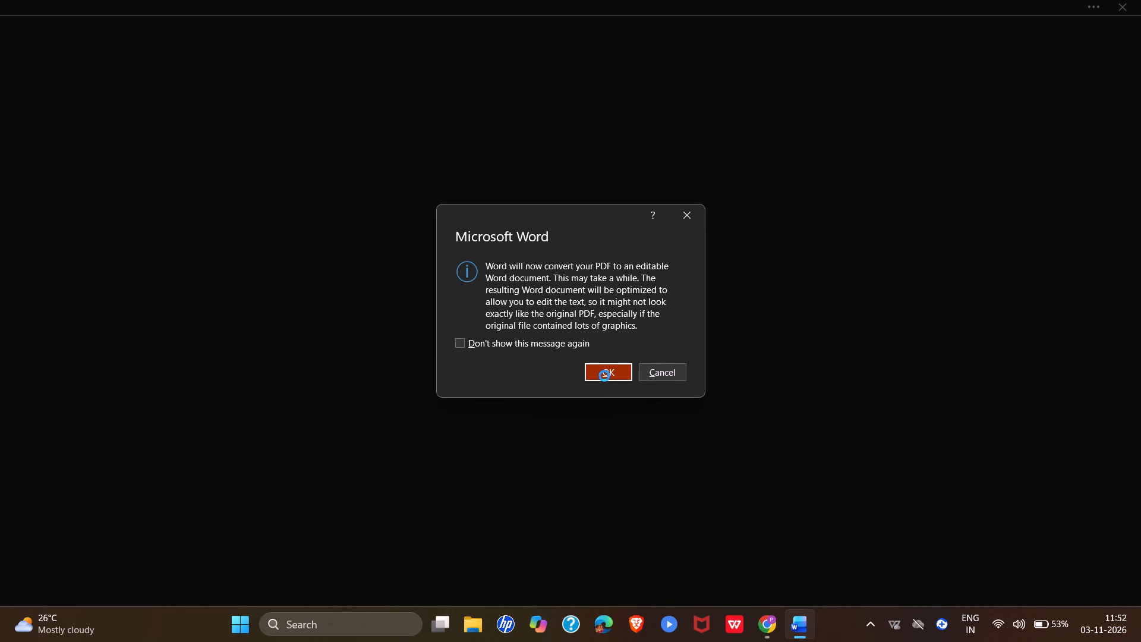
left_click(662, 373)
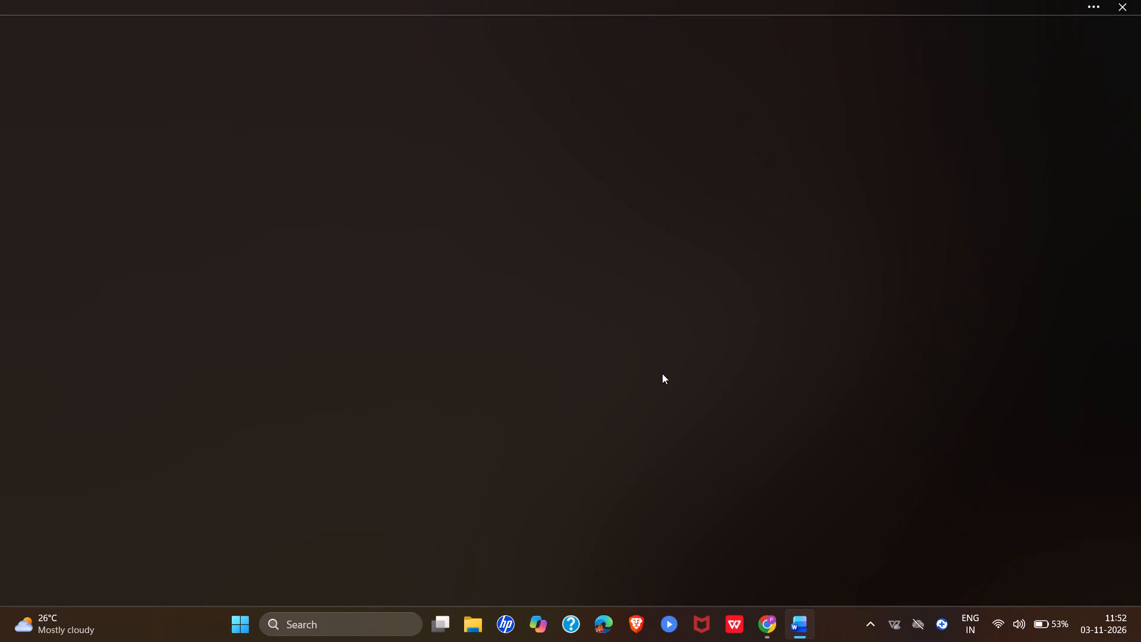
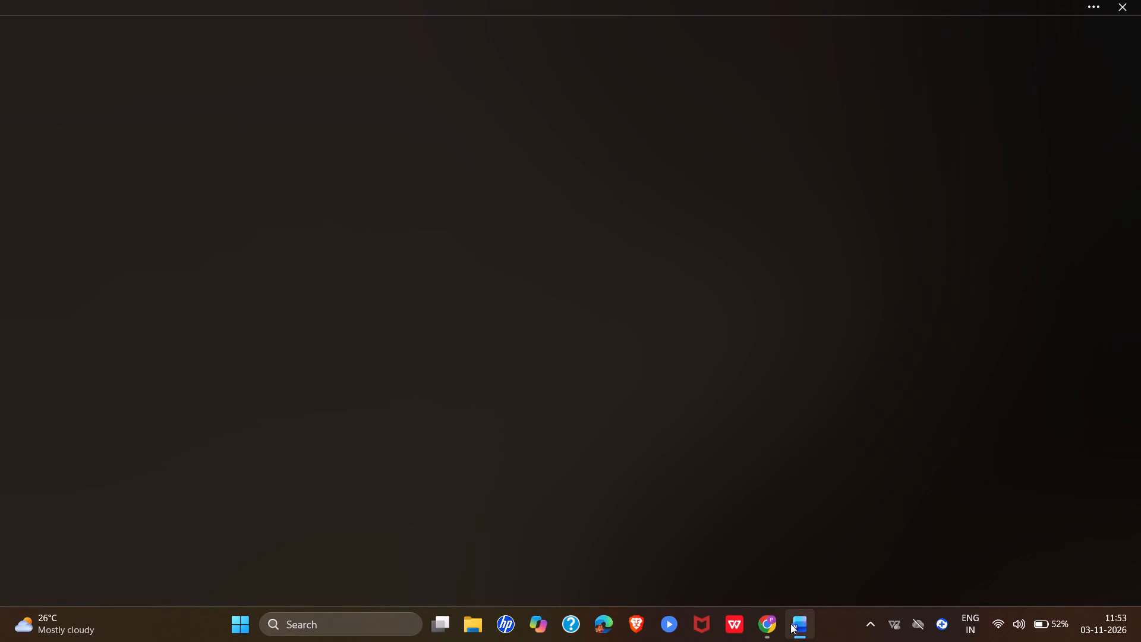
Close the blank Word window and start Word again.
left_click(790, 543)
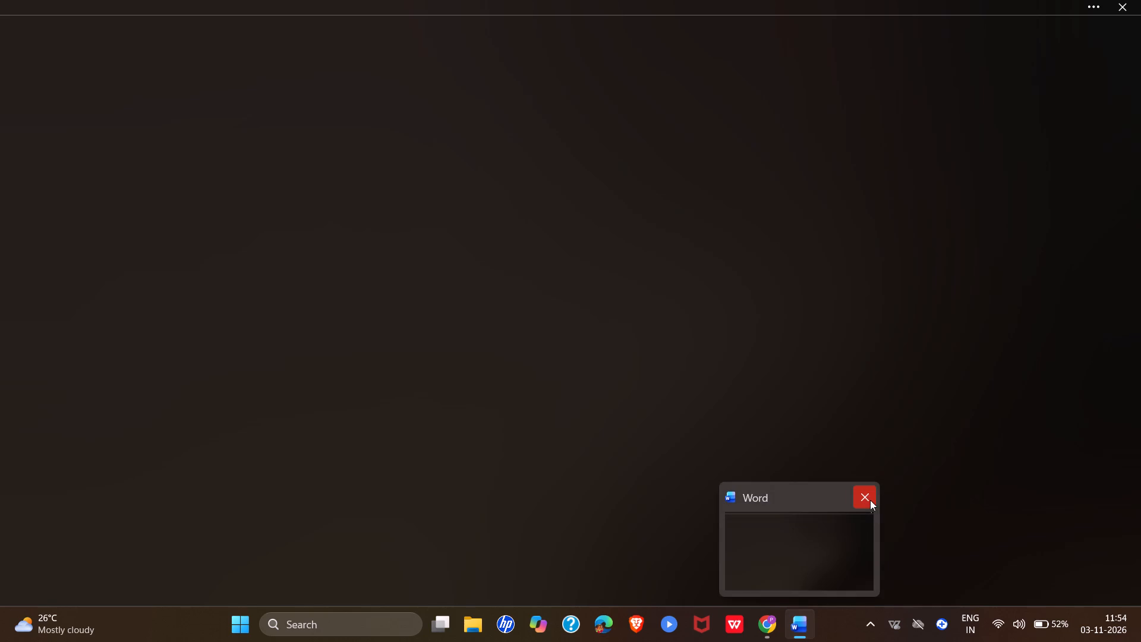
left_click(867, 494)
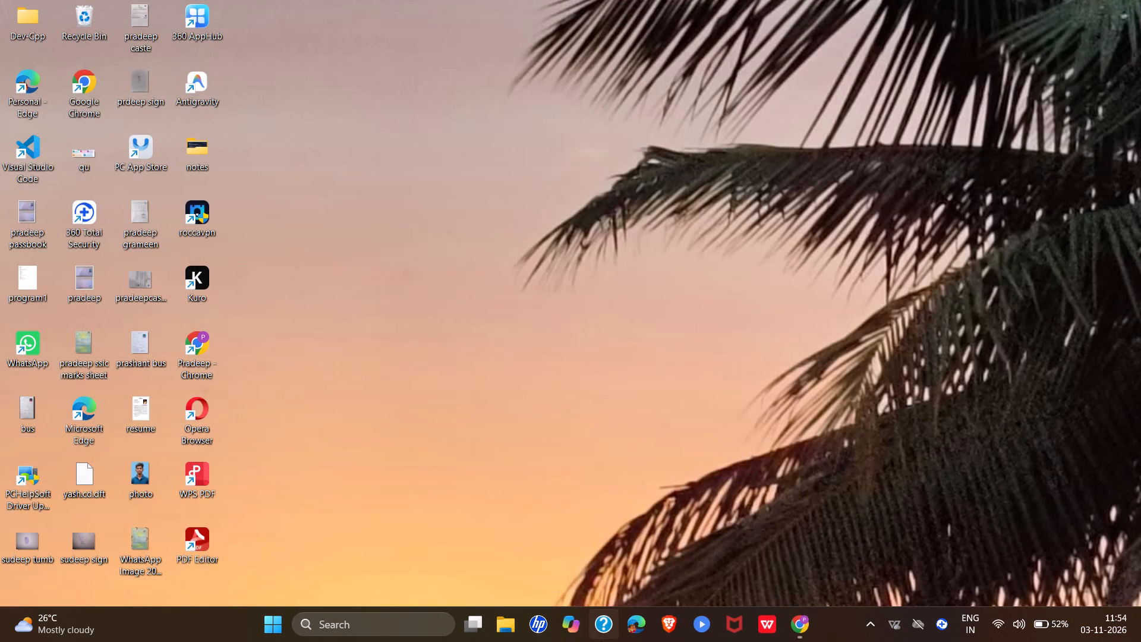
left_click(425, 627)
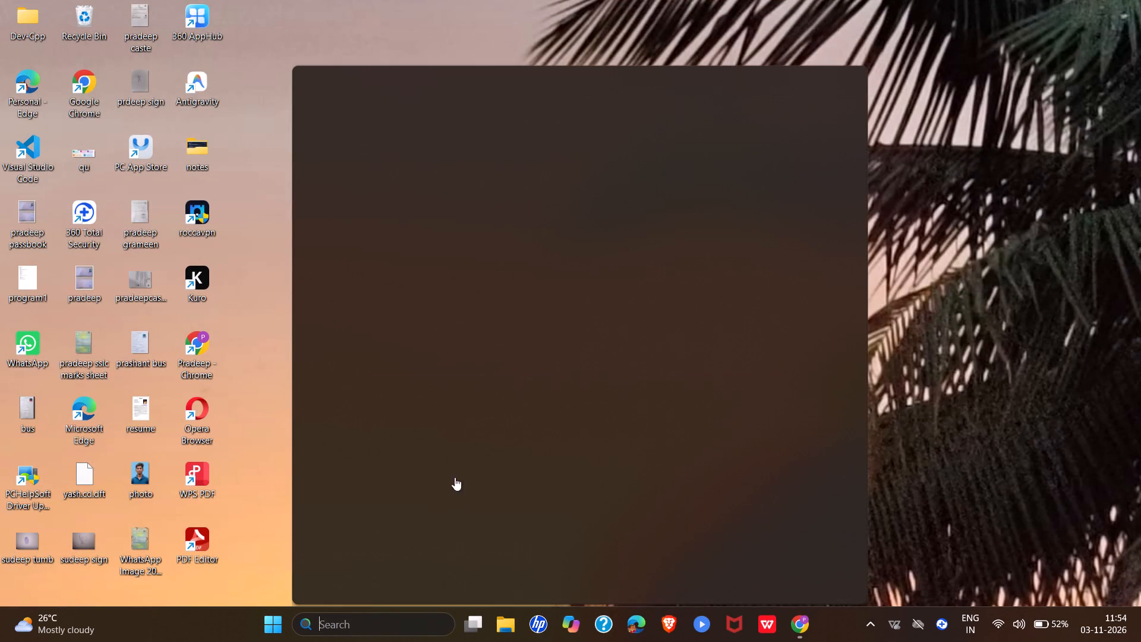
double_click(436, 135)
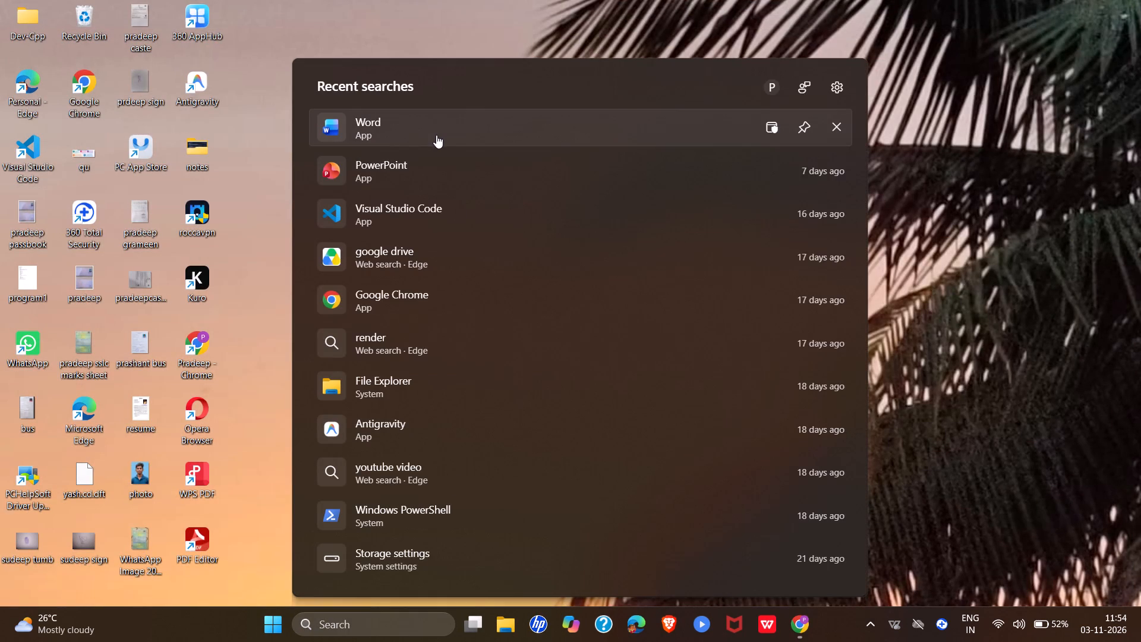
left_click(436, 135)
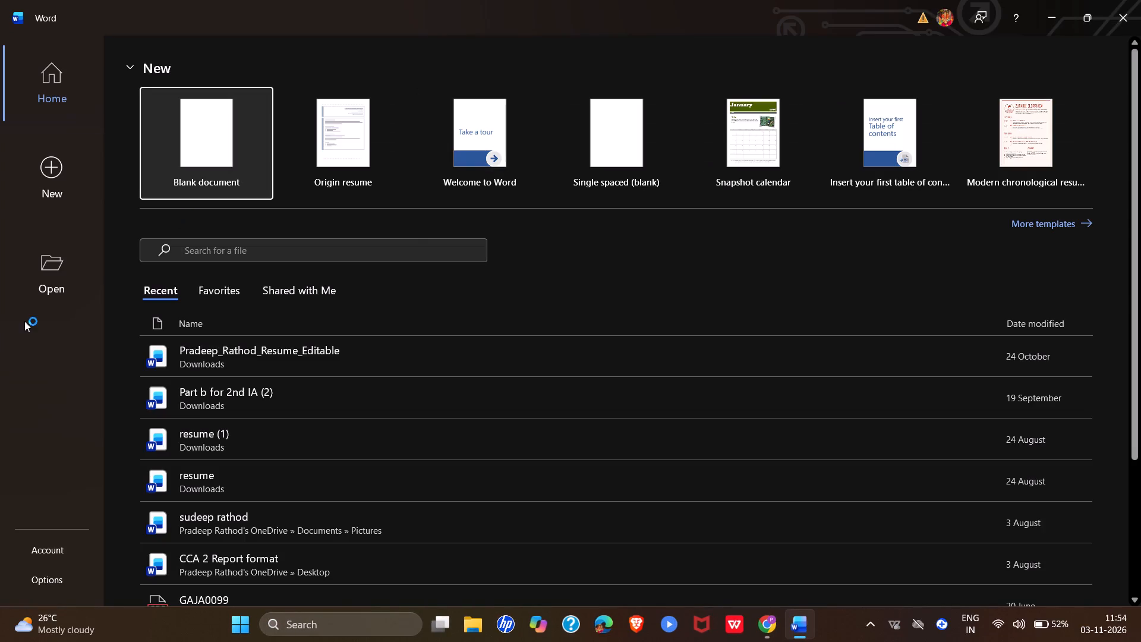
Open the PDF GAJA1203 (1) from the Downloads folder, accept its conversion to an editable document, and enable editing.
left_click(71, 279)
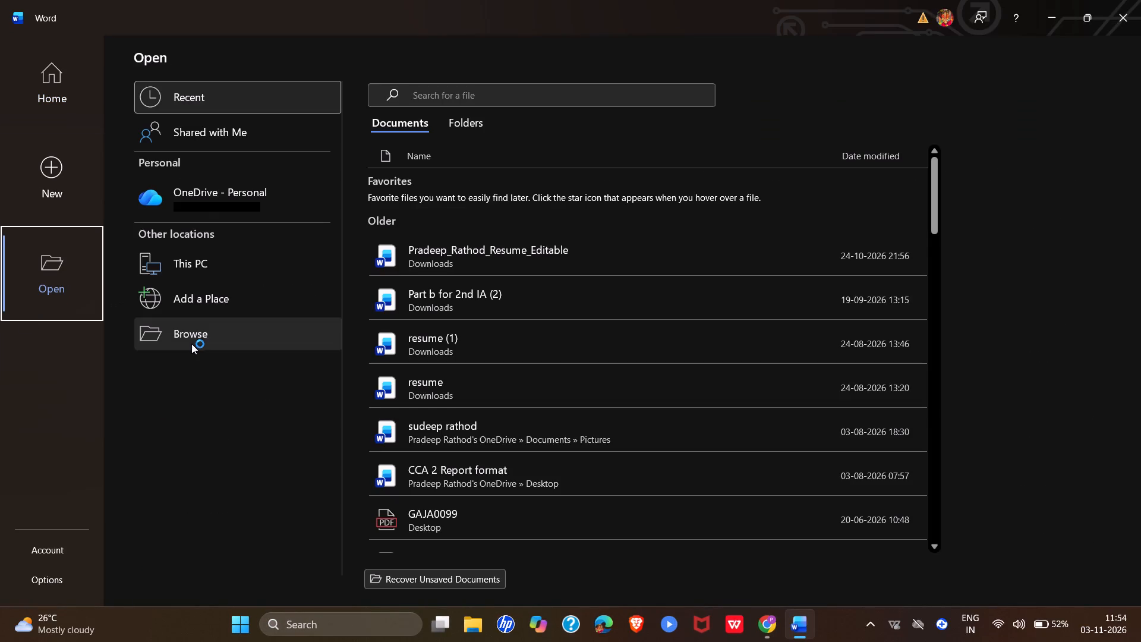
left_click(235, 328)
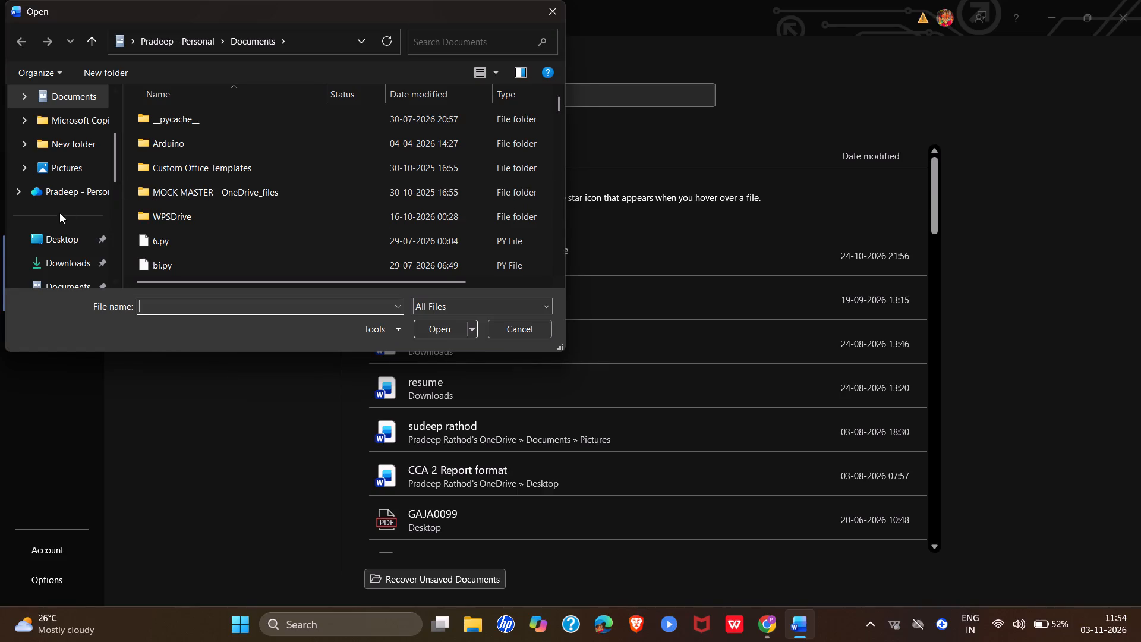
left_click(78, 270)
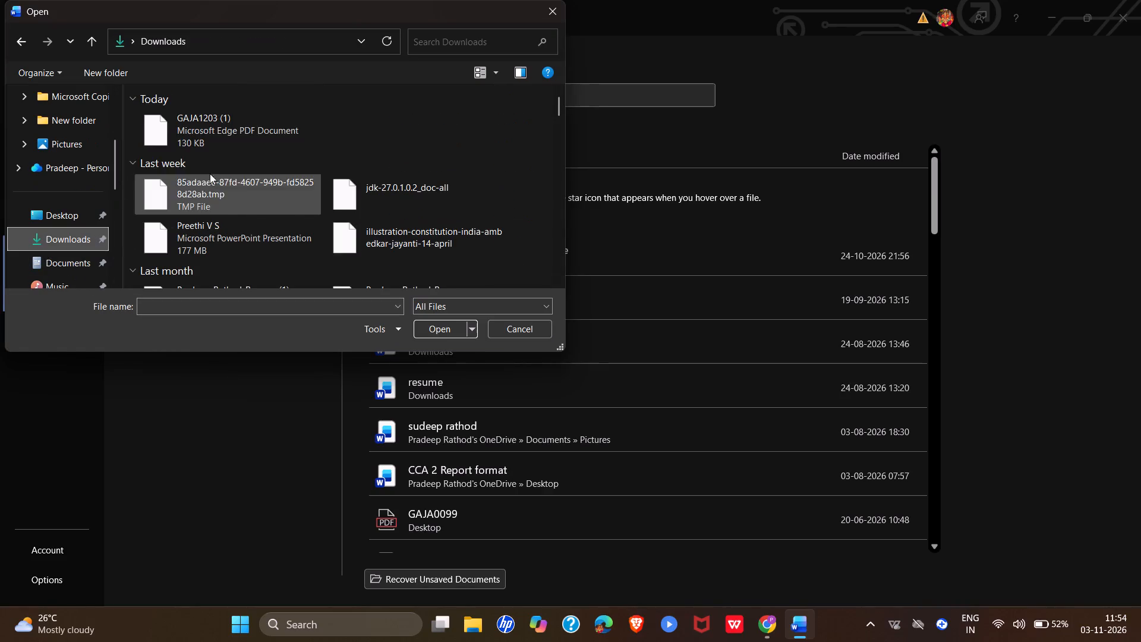
left_click(229, 119)
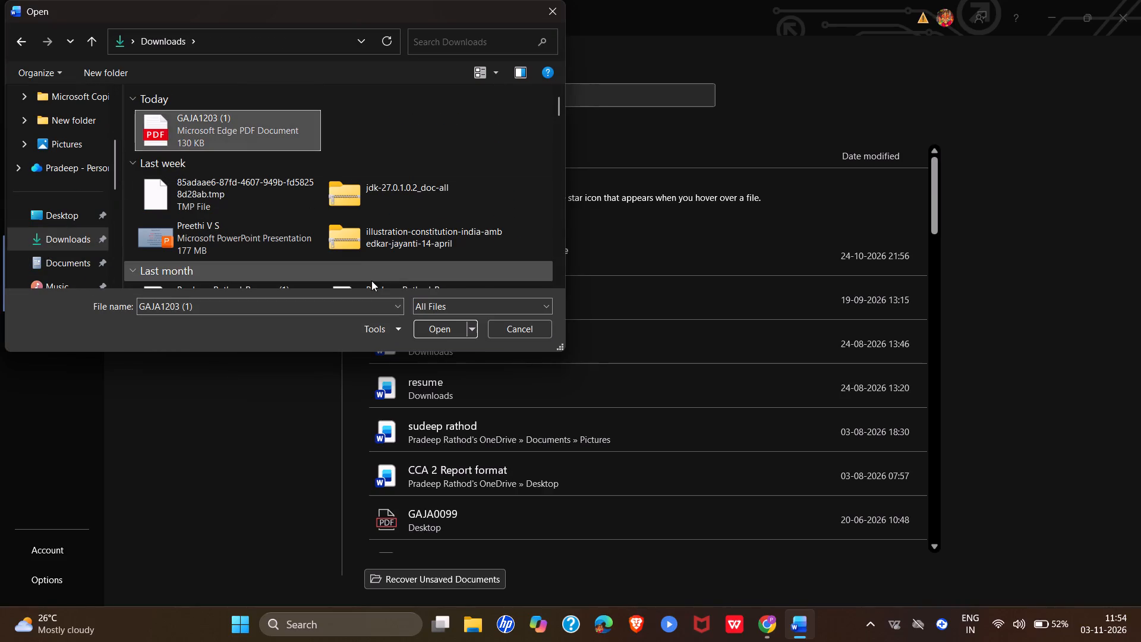
left_click(436, 326)
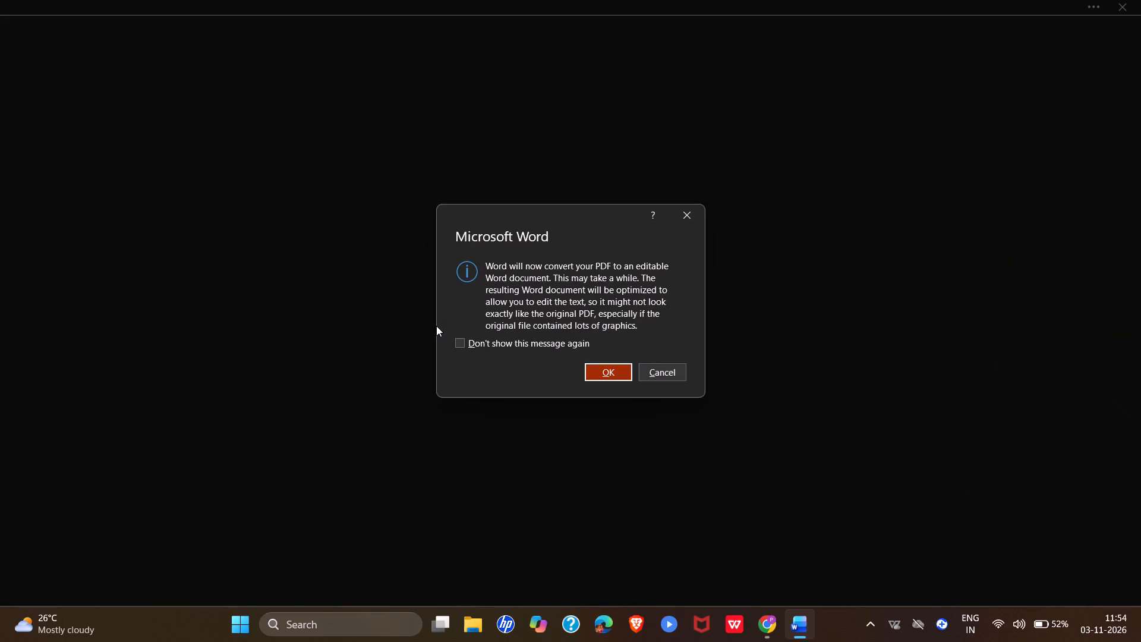
left_click(603, 367)
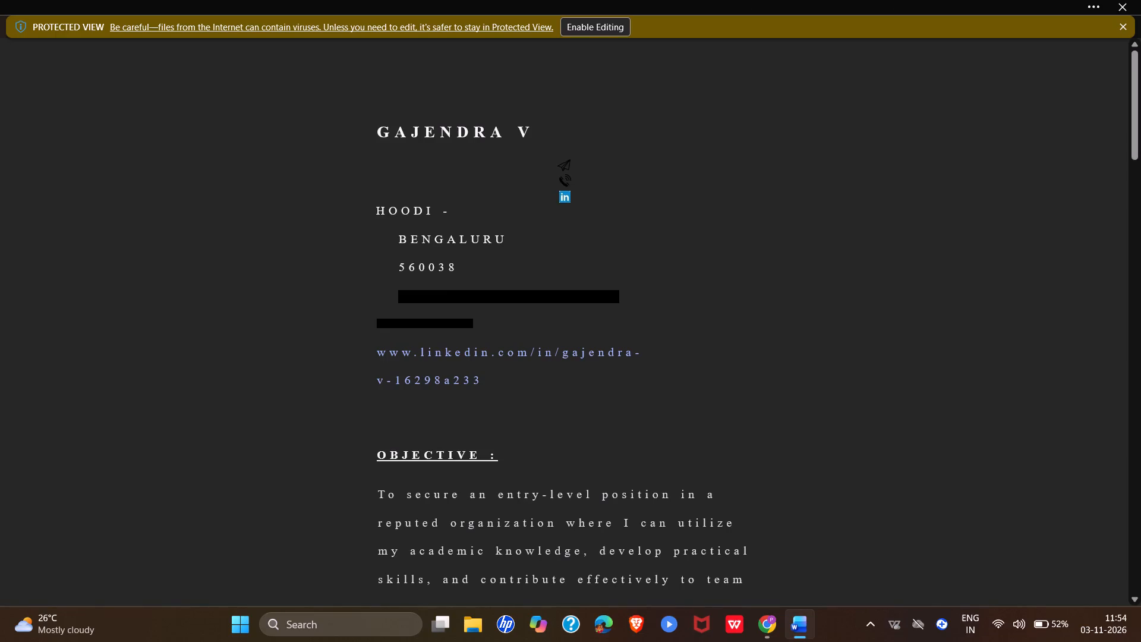
left_click(594, 32)
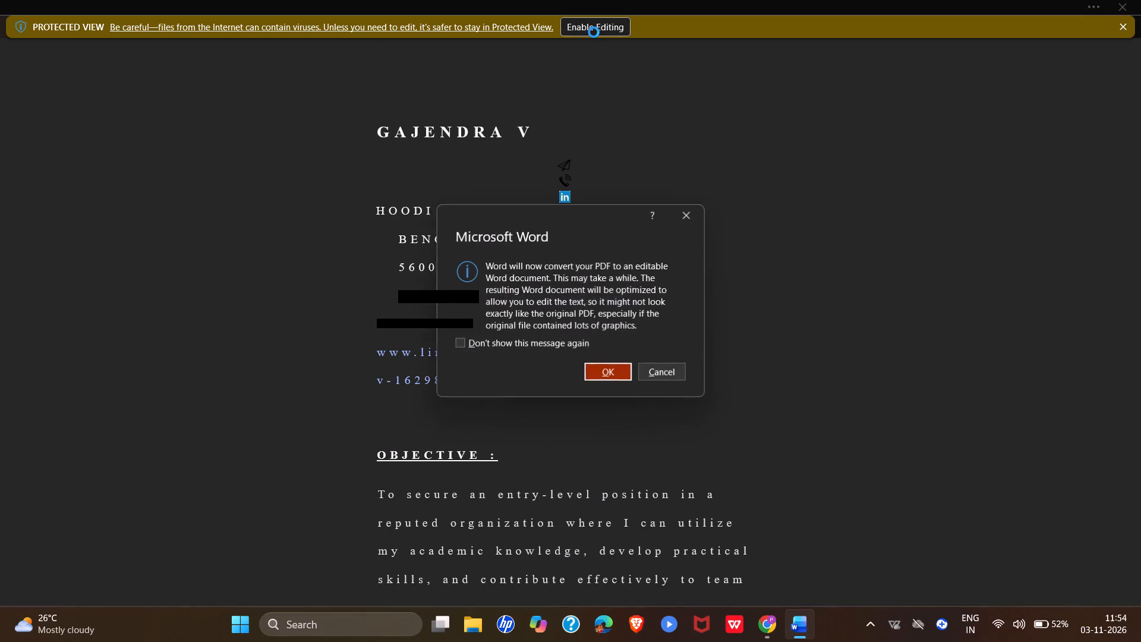
left_click(608, 380)
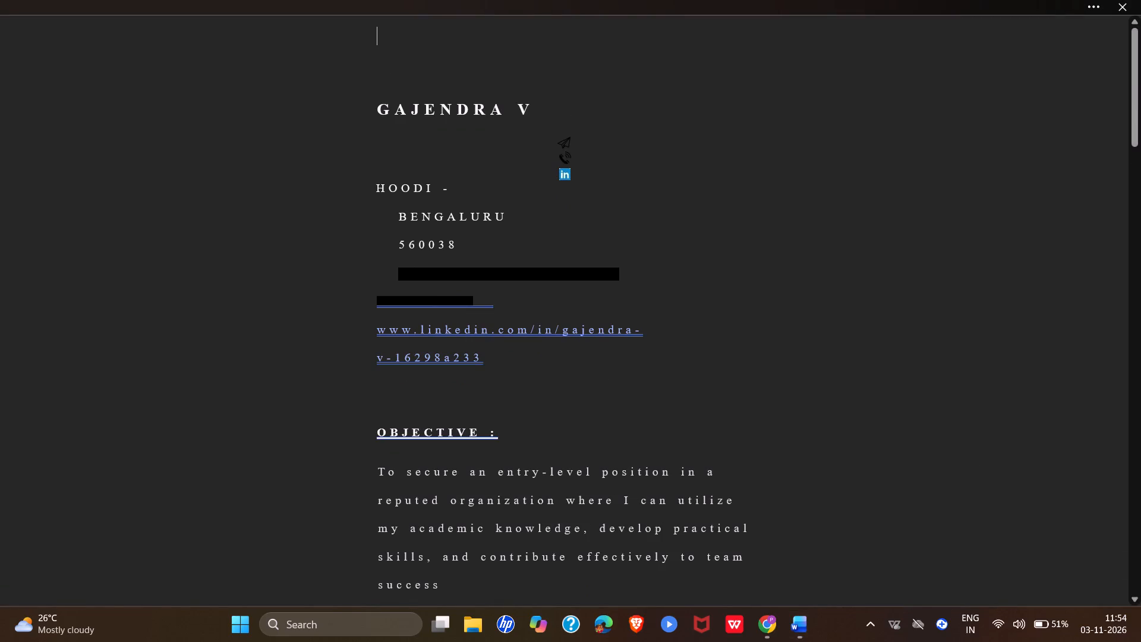
Look through the whole converted resume, from the contact details to the personal information, and return to its beginning.
scroll(622, 493, "down", 4)
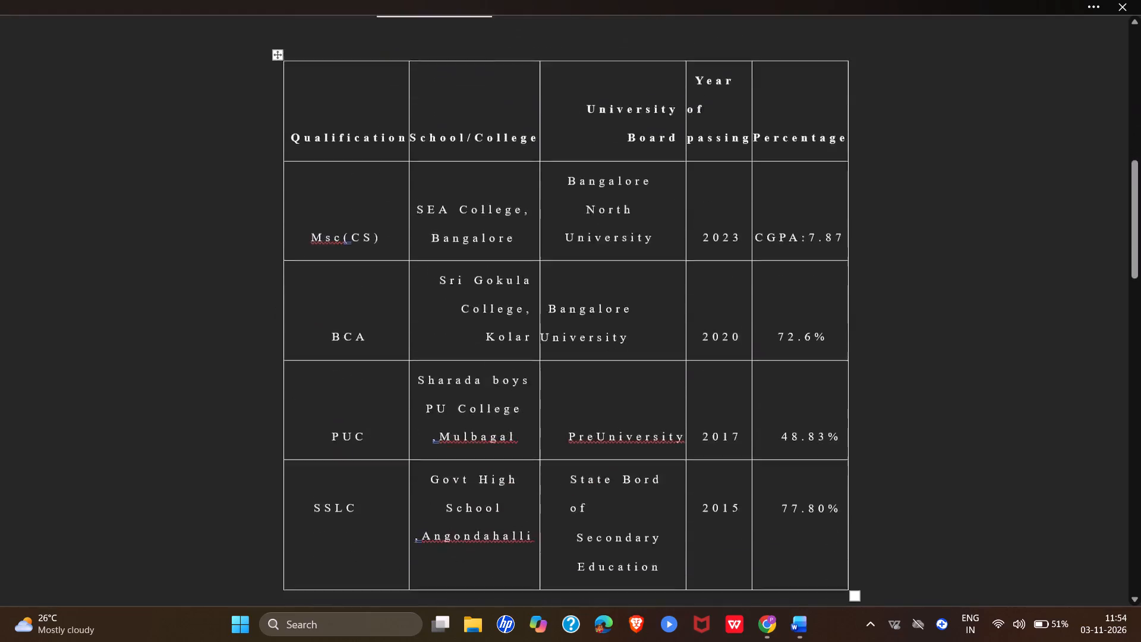
scroll(622, 493, "down", 6)
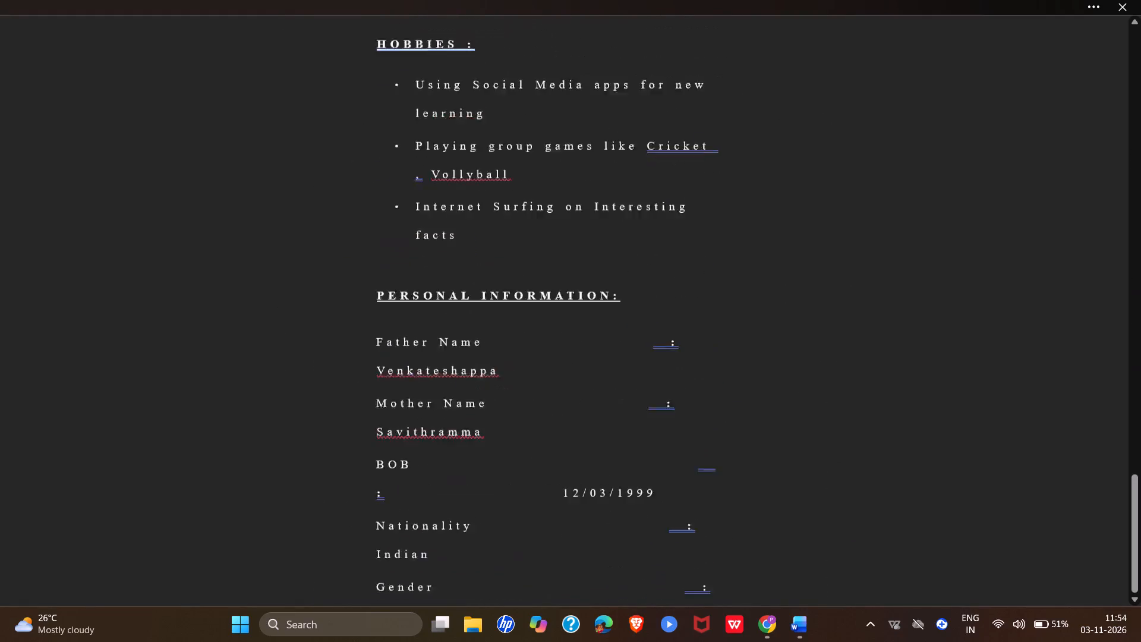
scroll(622, 493, "down", 2)
scroll(622, 493, "up", 14)
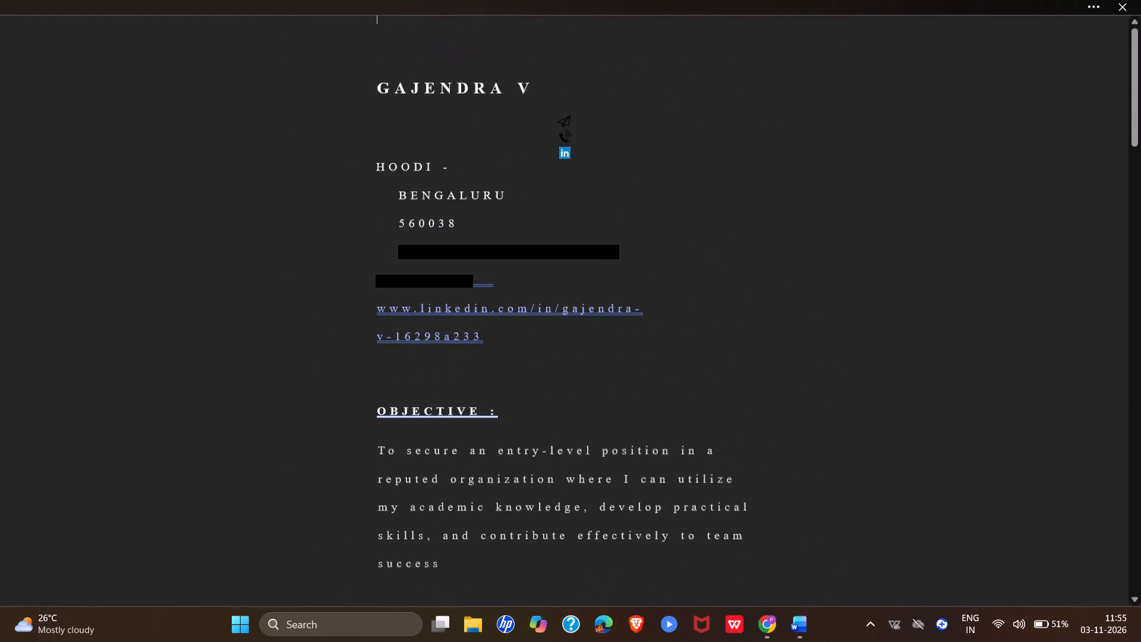
scroll(622, 482, "up", 2)
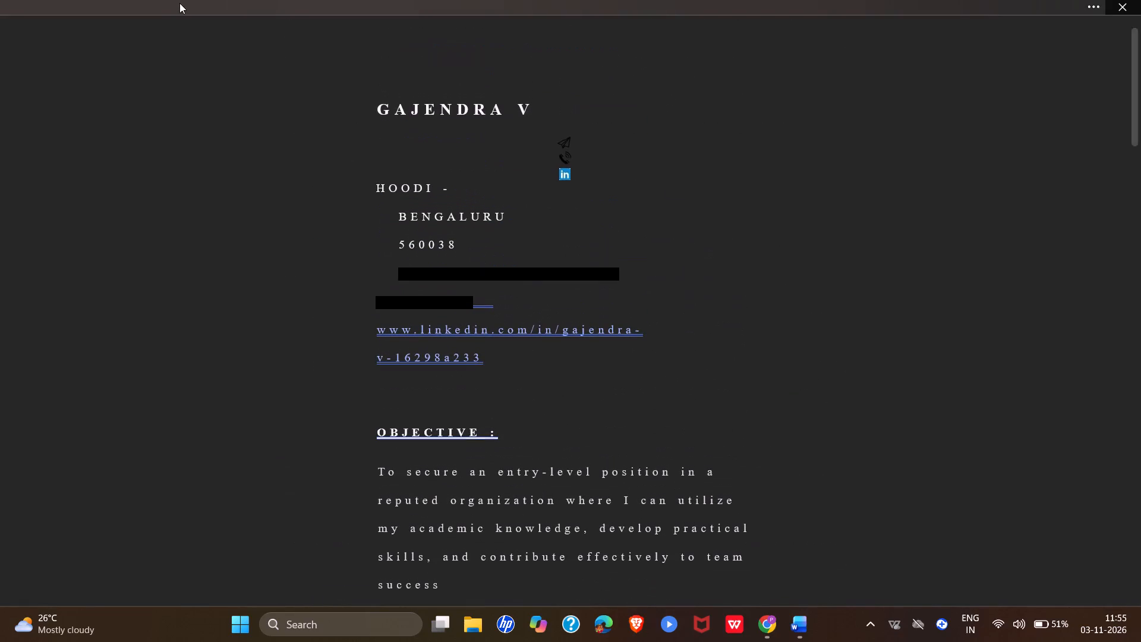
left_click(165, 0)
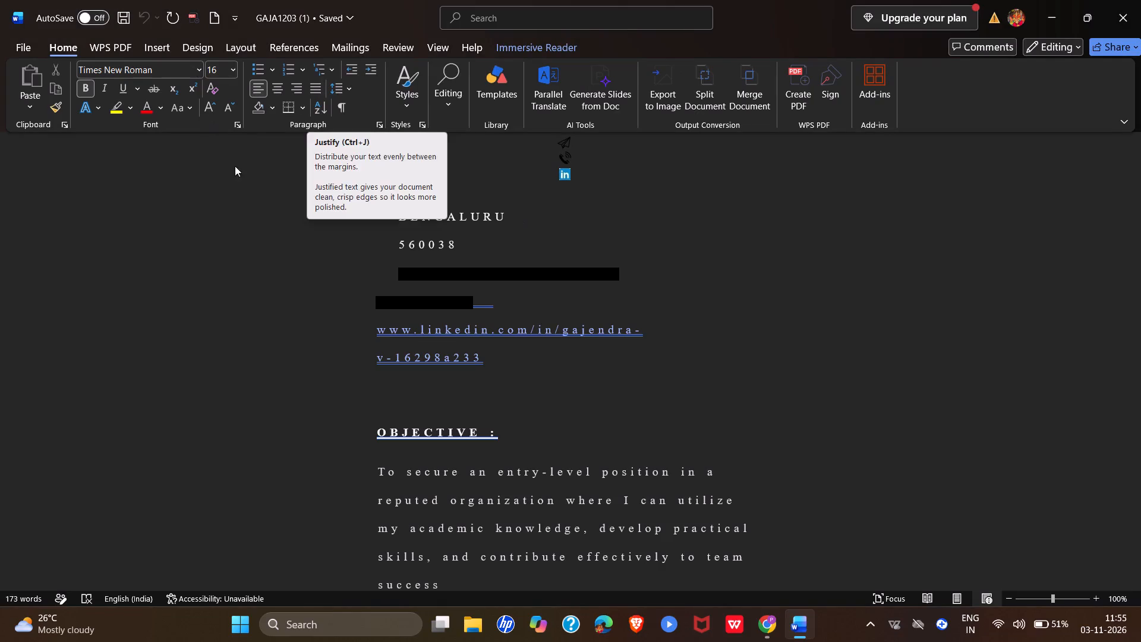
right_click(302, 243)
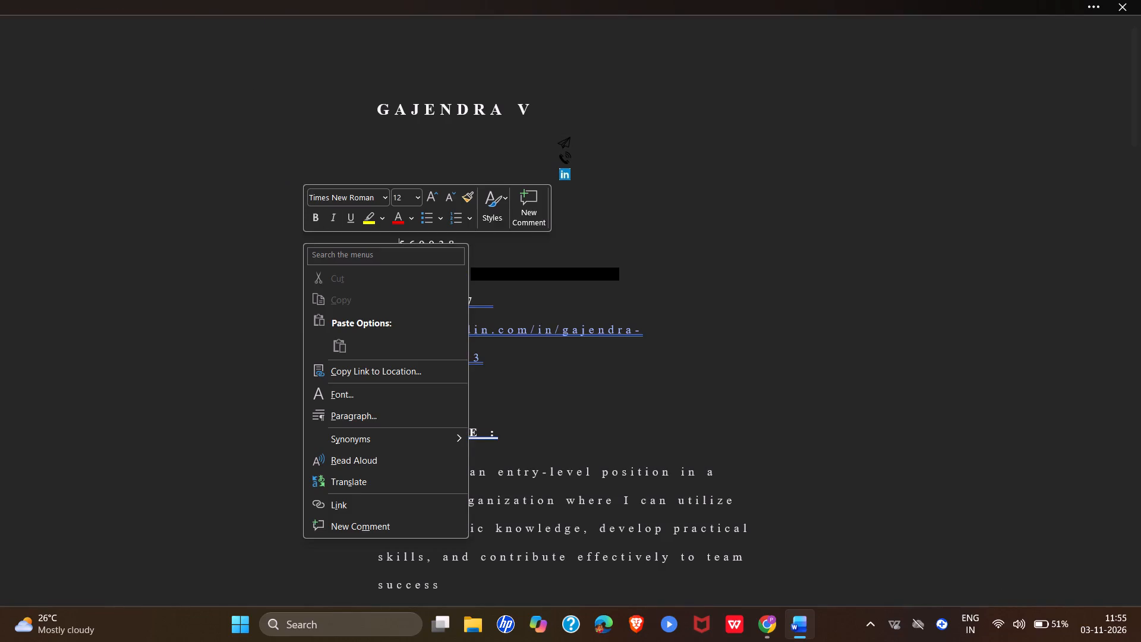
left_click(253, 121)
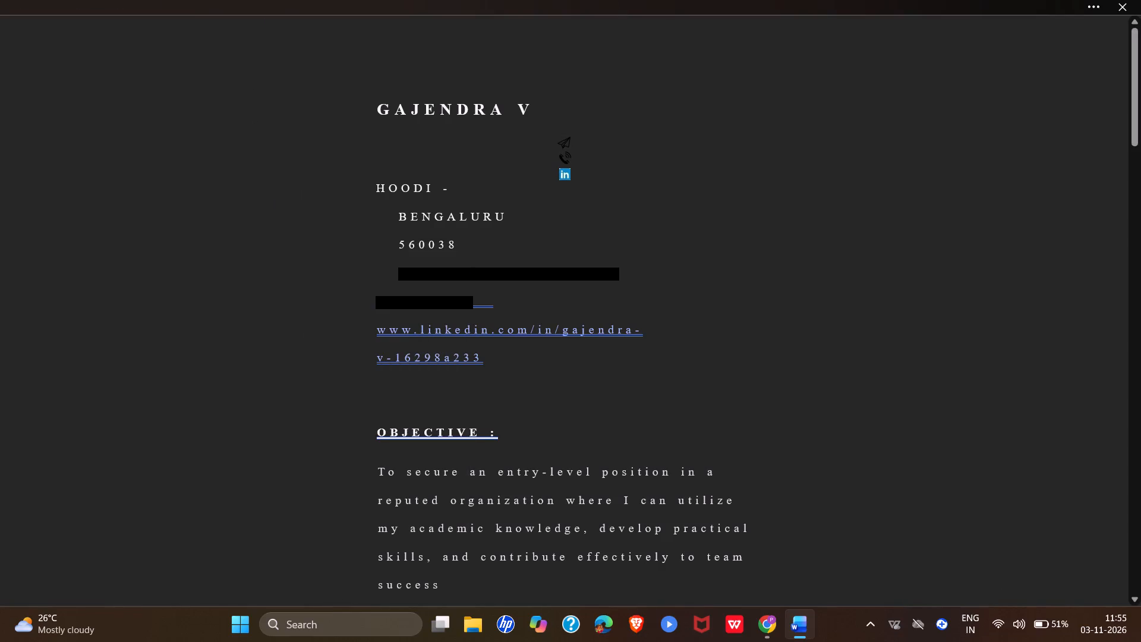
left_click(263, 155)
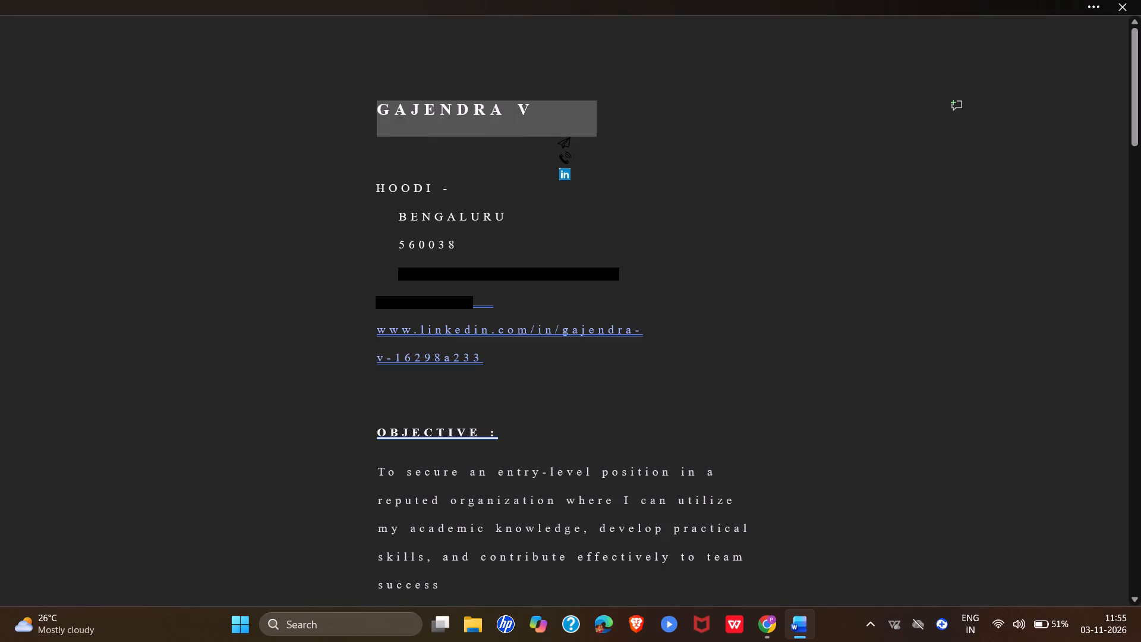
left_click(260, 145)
Try several document style sets and apply the one with an uppercase title and uppercase Heading 1.
left_click(248, 0)
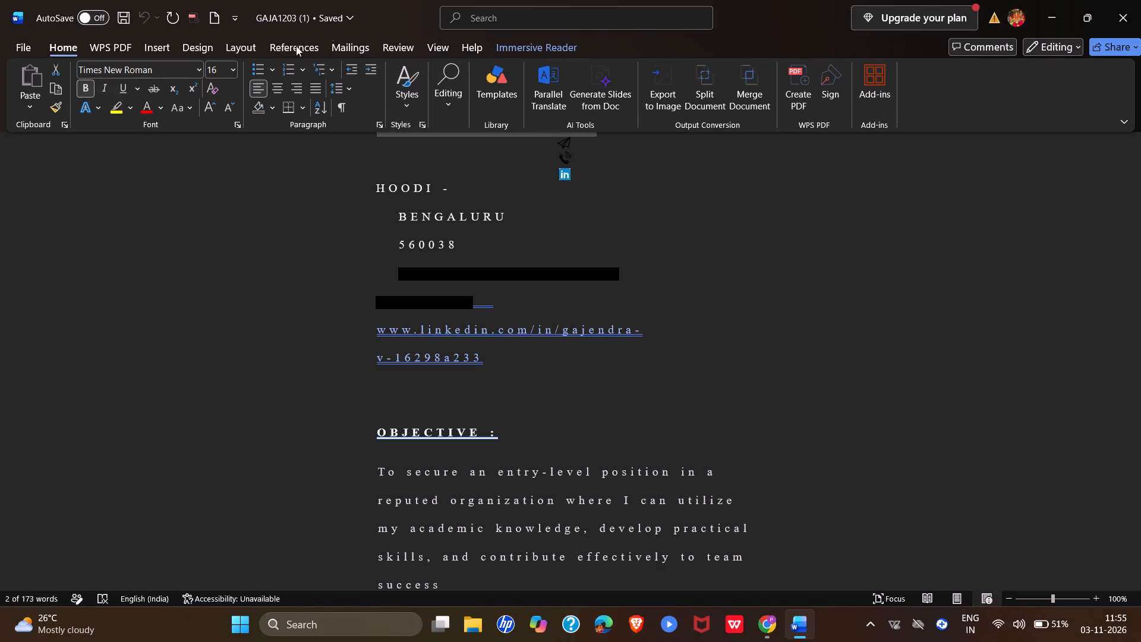
left_click(191, 53)
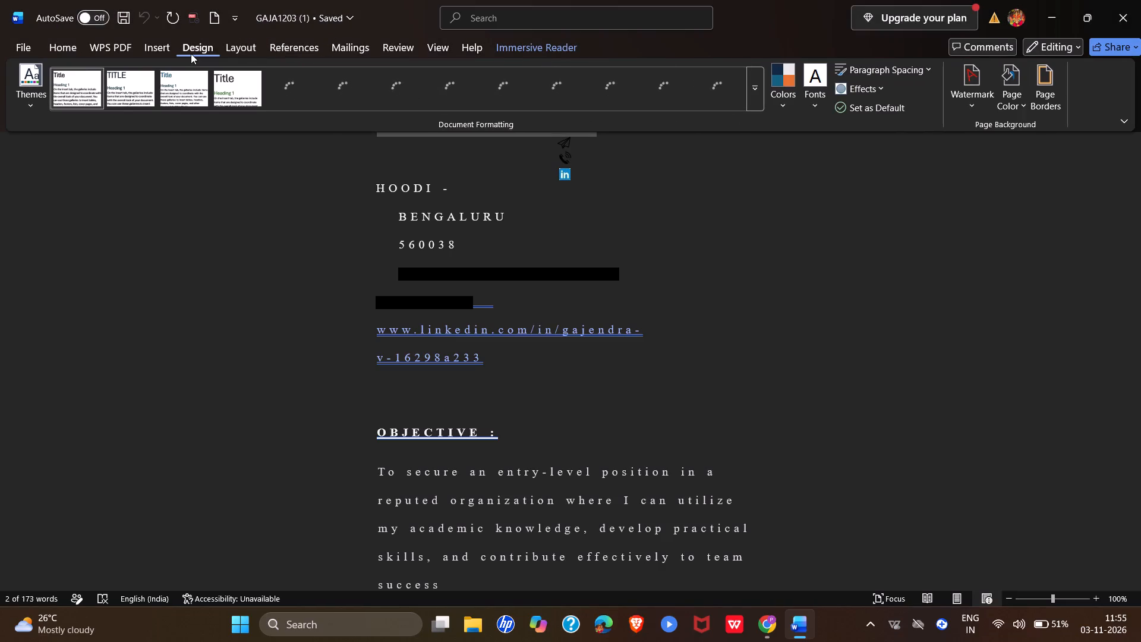
left_click(79, 102)
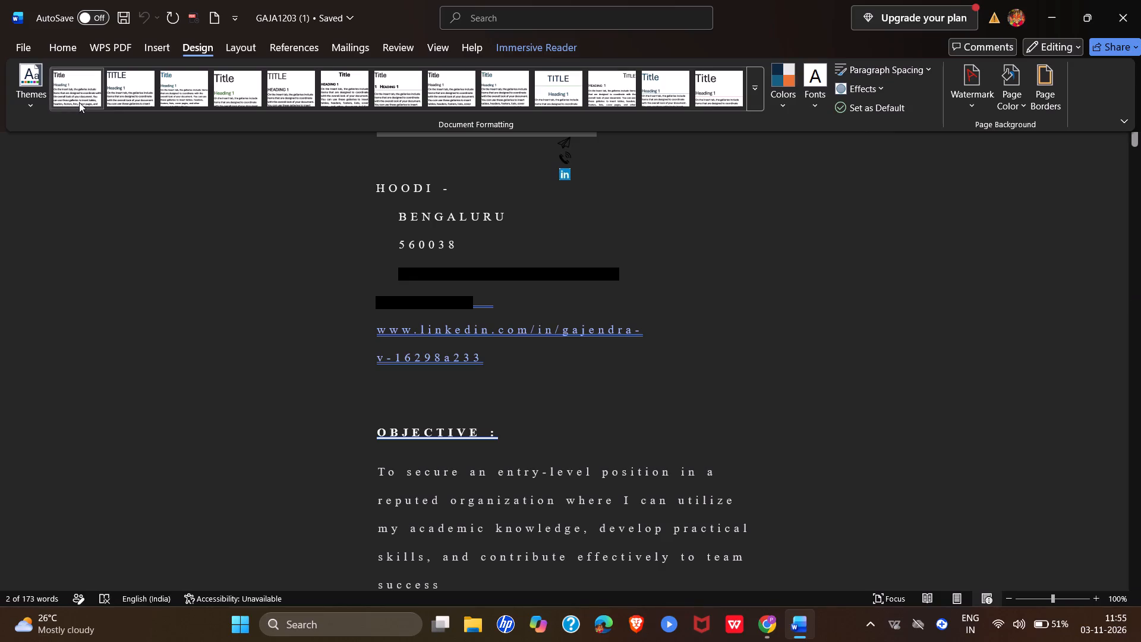
left_click(79, 102)
left_click(136, 92)
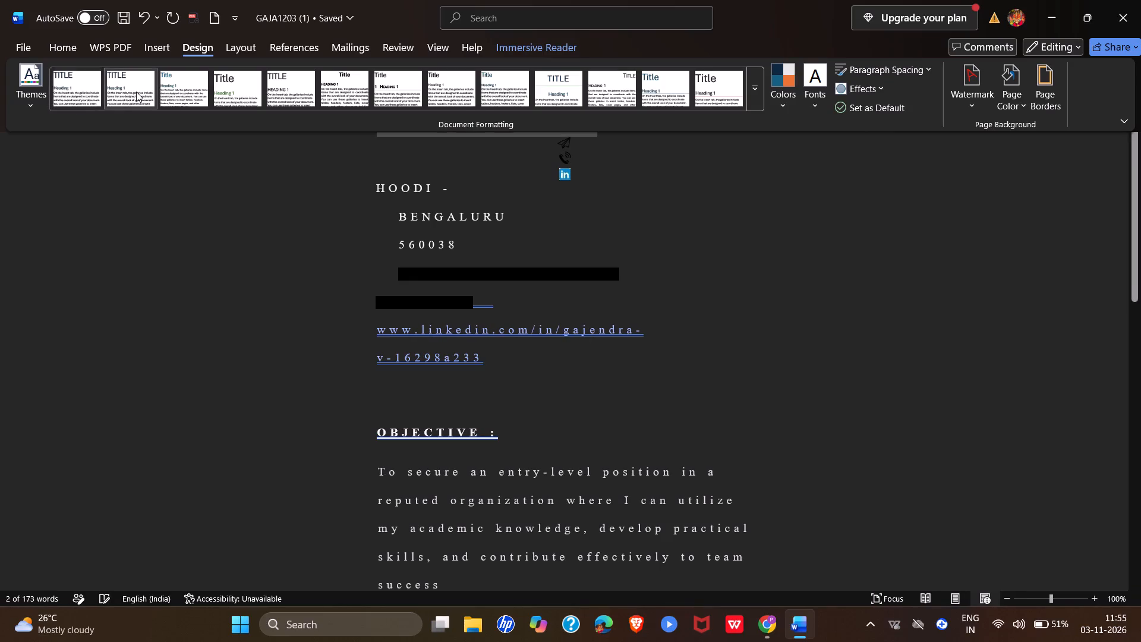
left_click(270, 83)
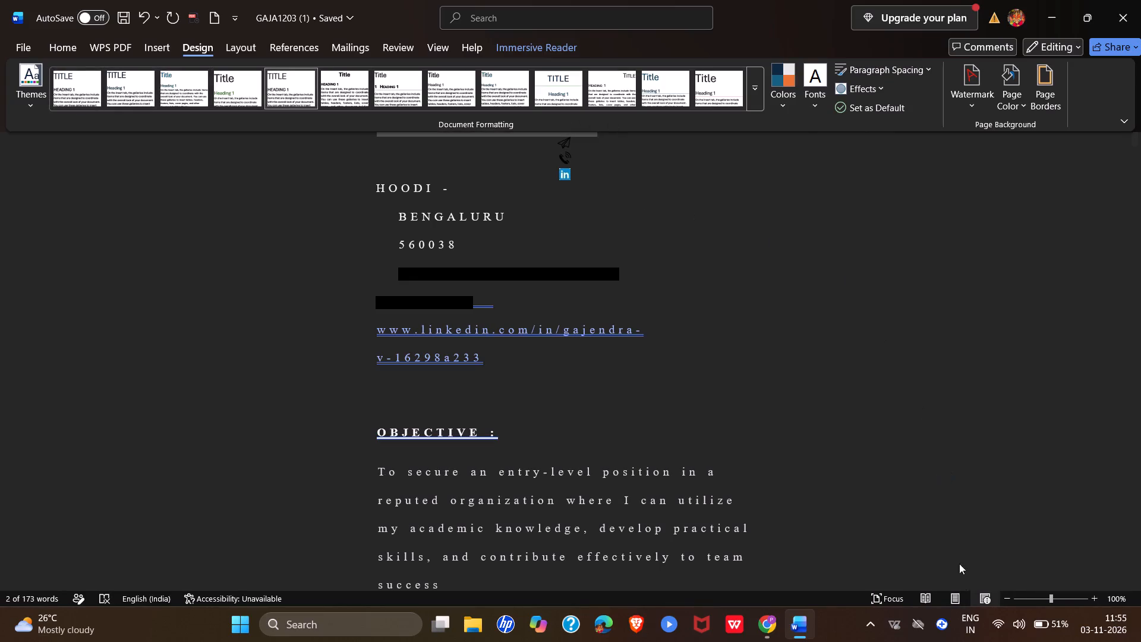
Switch the resume to Print Layout view and return to the document at the top of the first page.
left_click(957, 594)
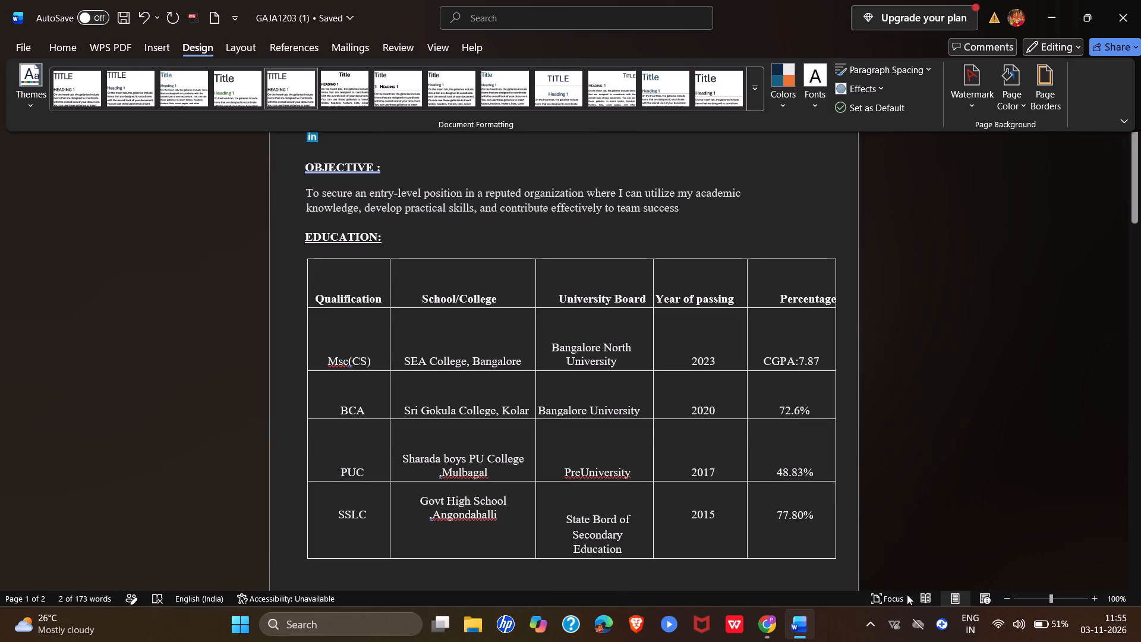
scroll(733, 405, "up", 5)
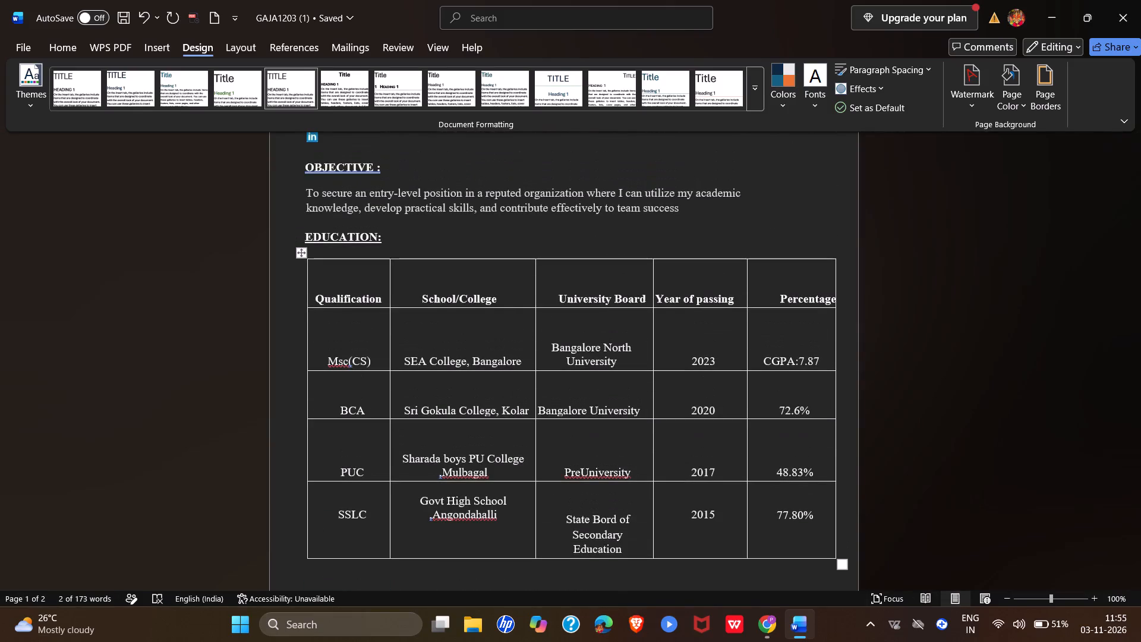
scroll(733, 405, "up", 5)
left_click(921, 341)
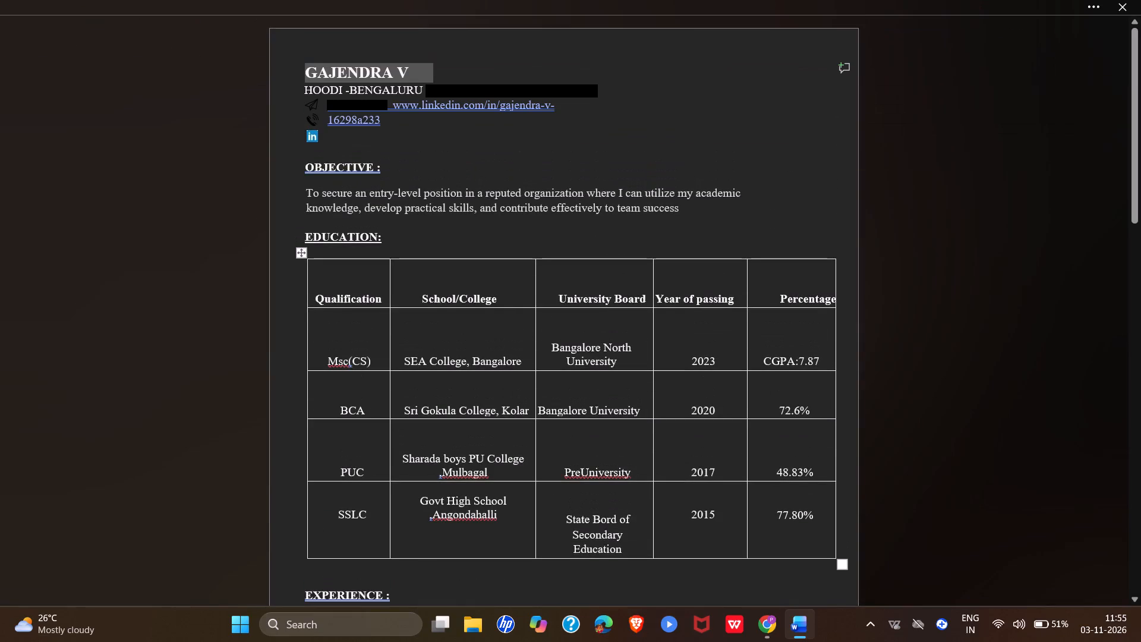
scroll(644, 335, "up", 1)
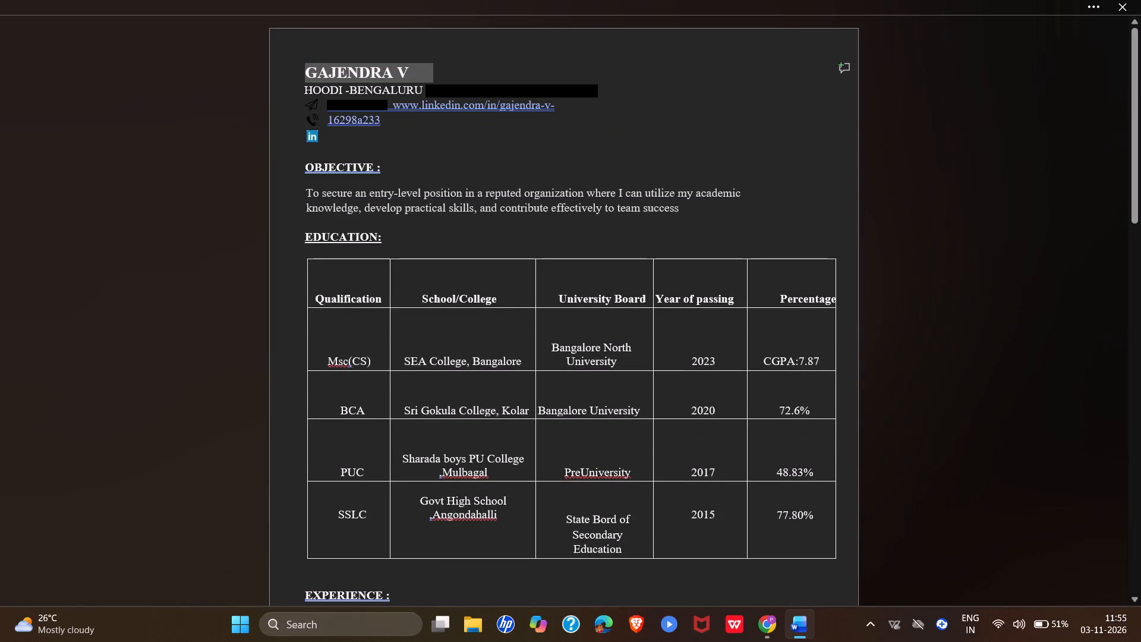
Insert line breaks in the contact details so the e-mail address and the LinkedIn link each start on their own line.
left_click(463, 93)
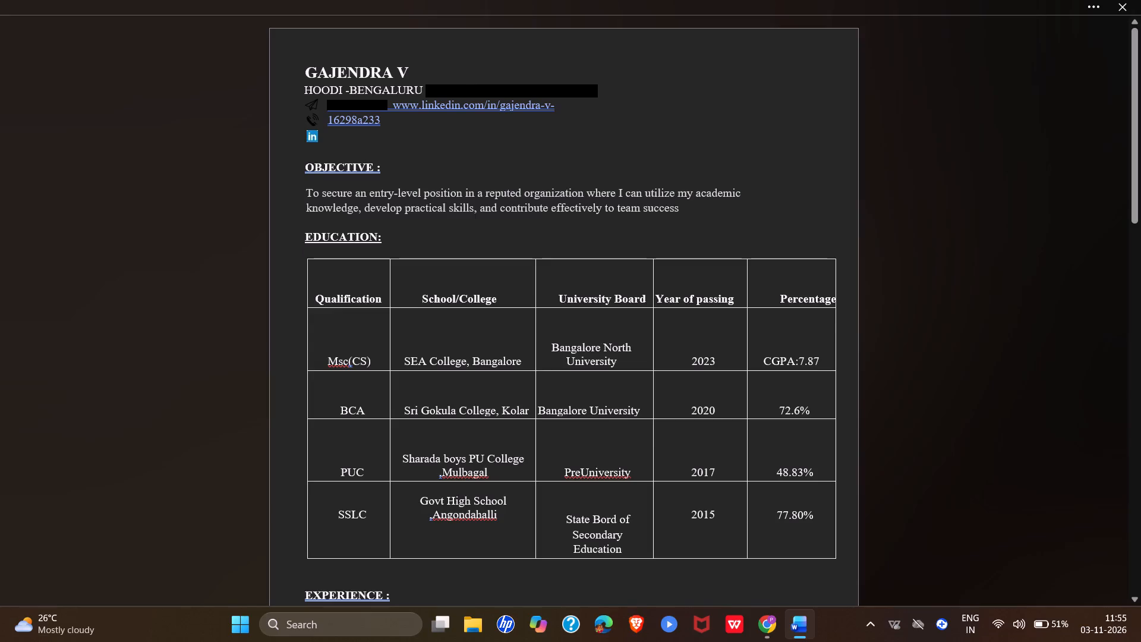
key("Return")
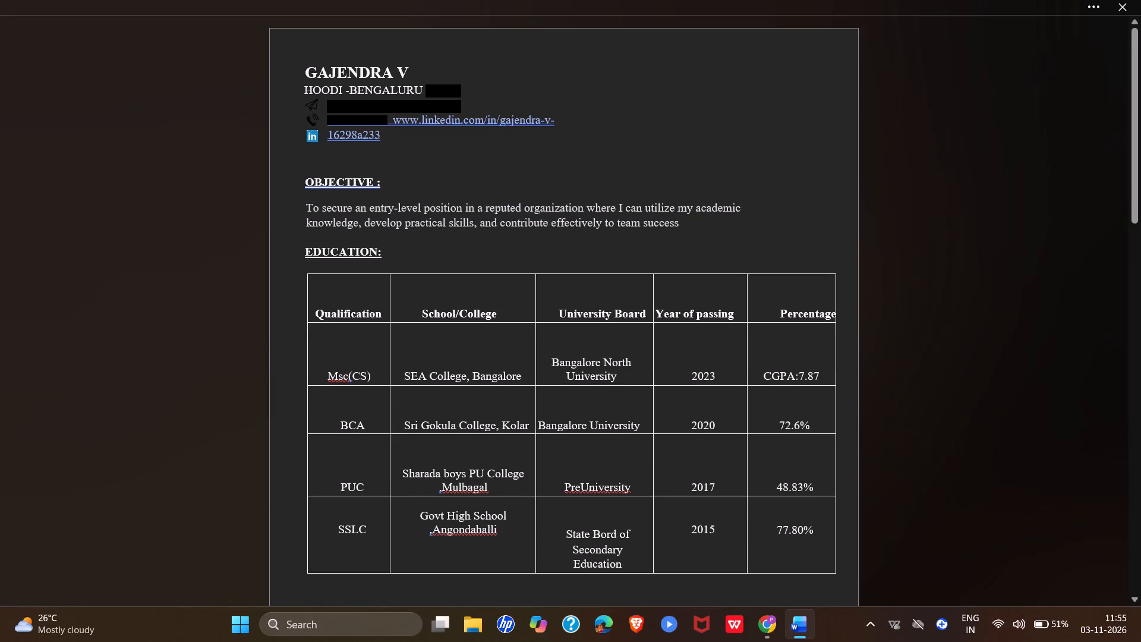
left_click(391, 119)
key("Return")
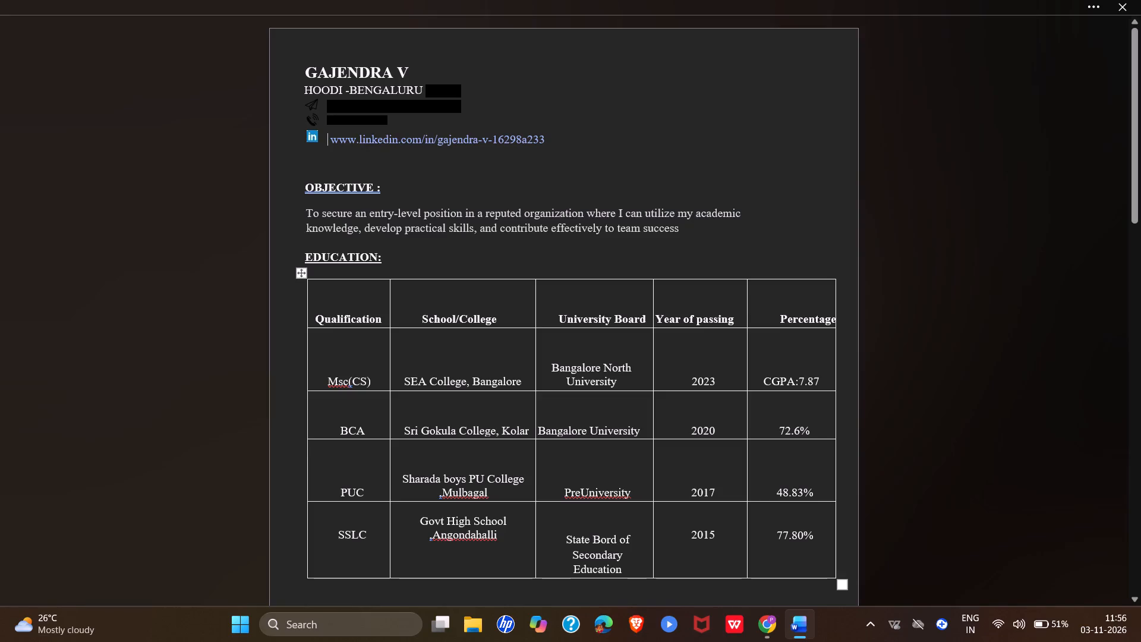
Insert an empty row directly beneath the header row of the Education table.
right_click(402, 328)
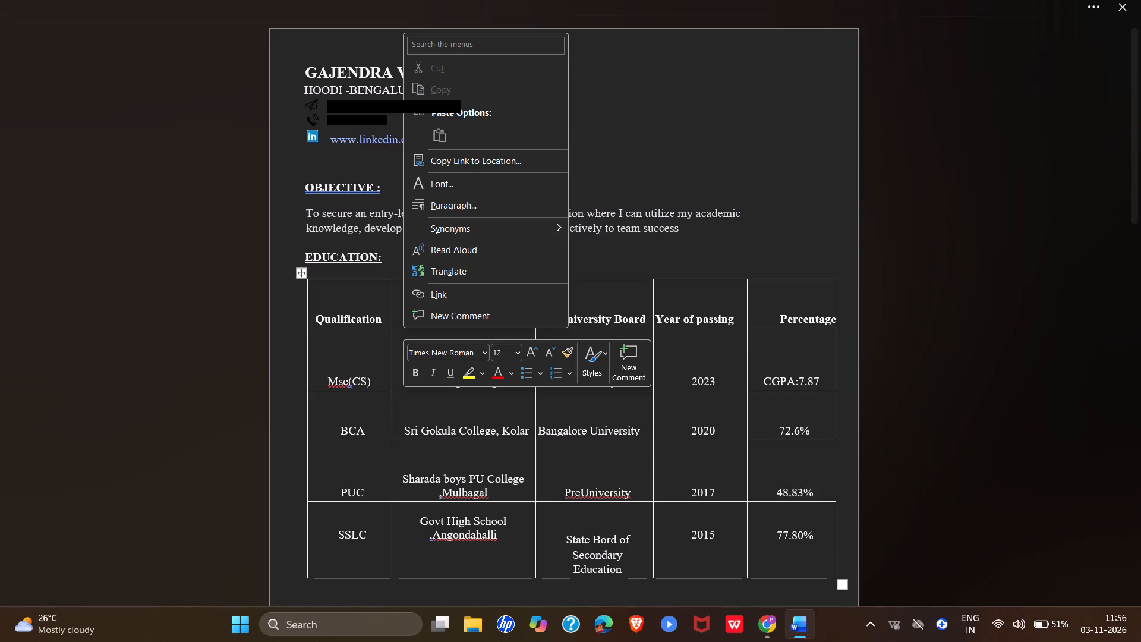
left_click(306, 328)
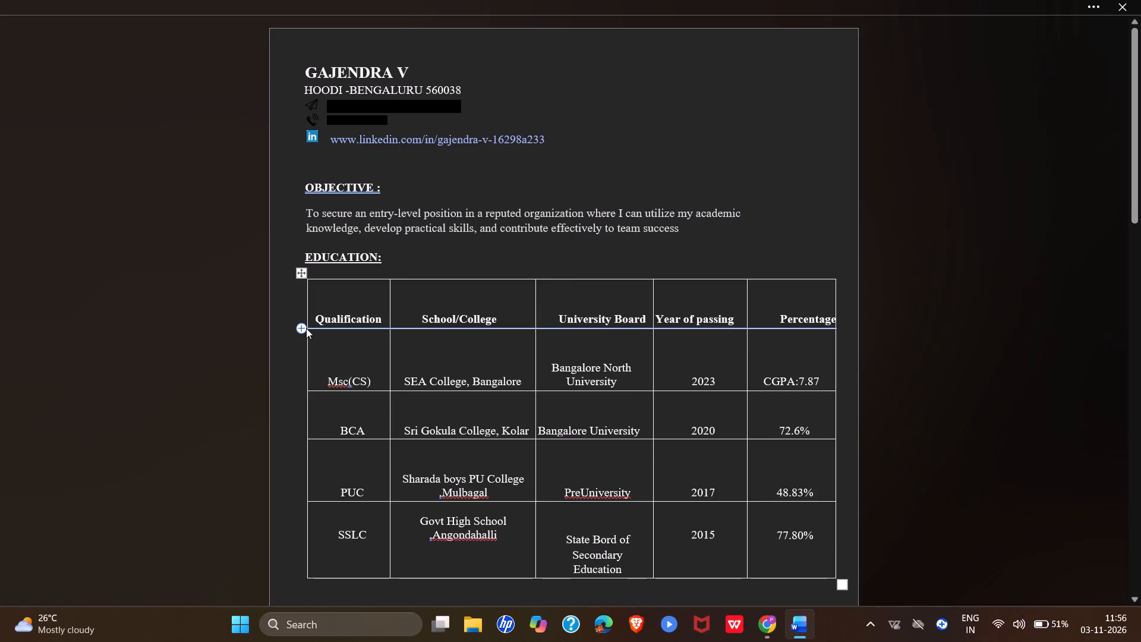
left_click(297, 329)
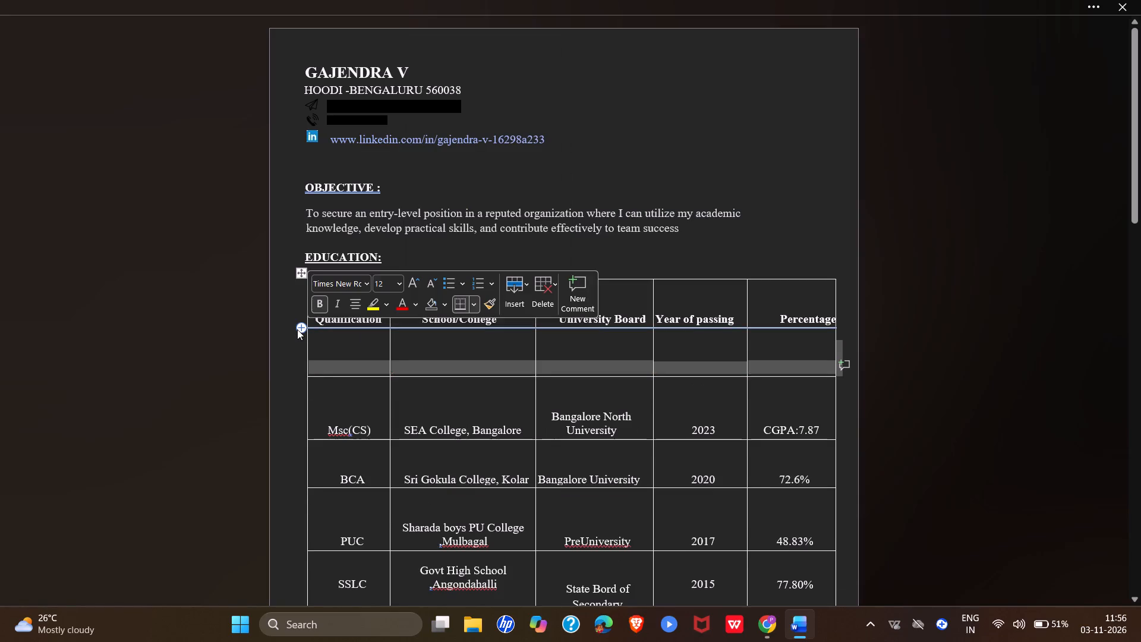
Enter B.Ed in the Qualification cell of the empty row.
left_click(339, 343)
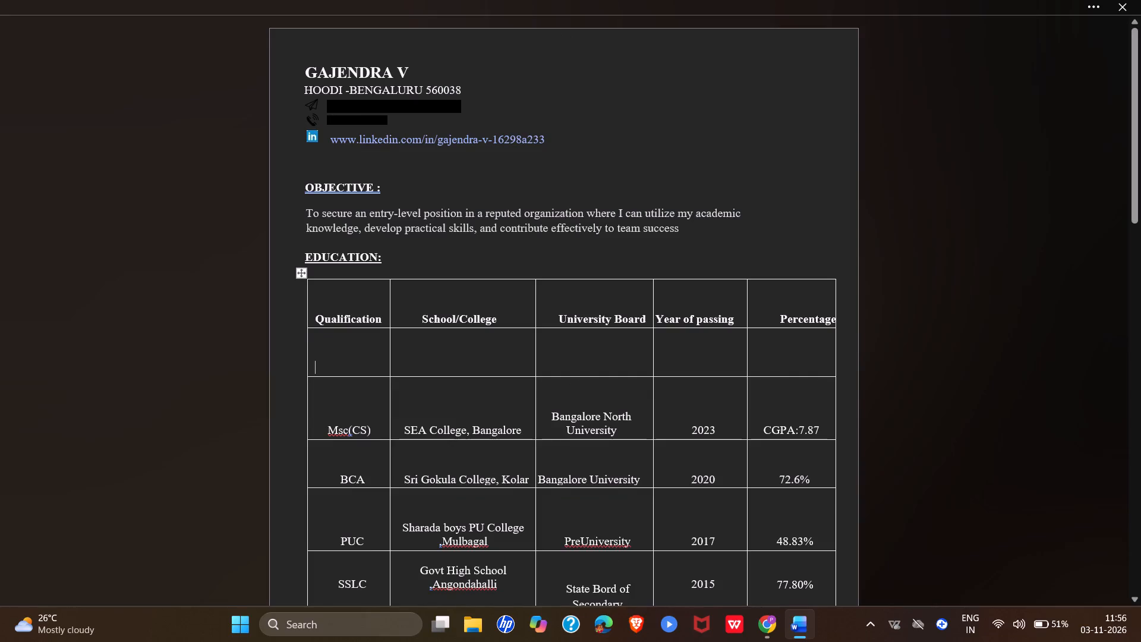
key("b")
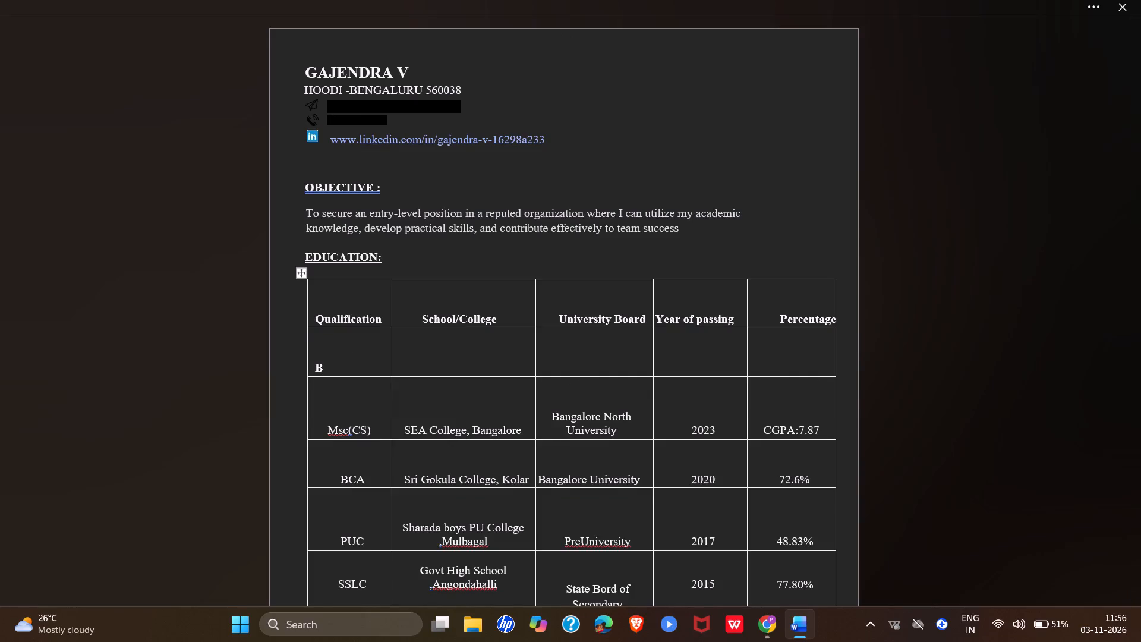
key("period")
key("e")
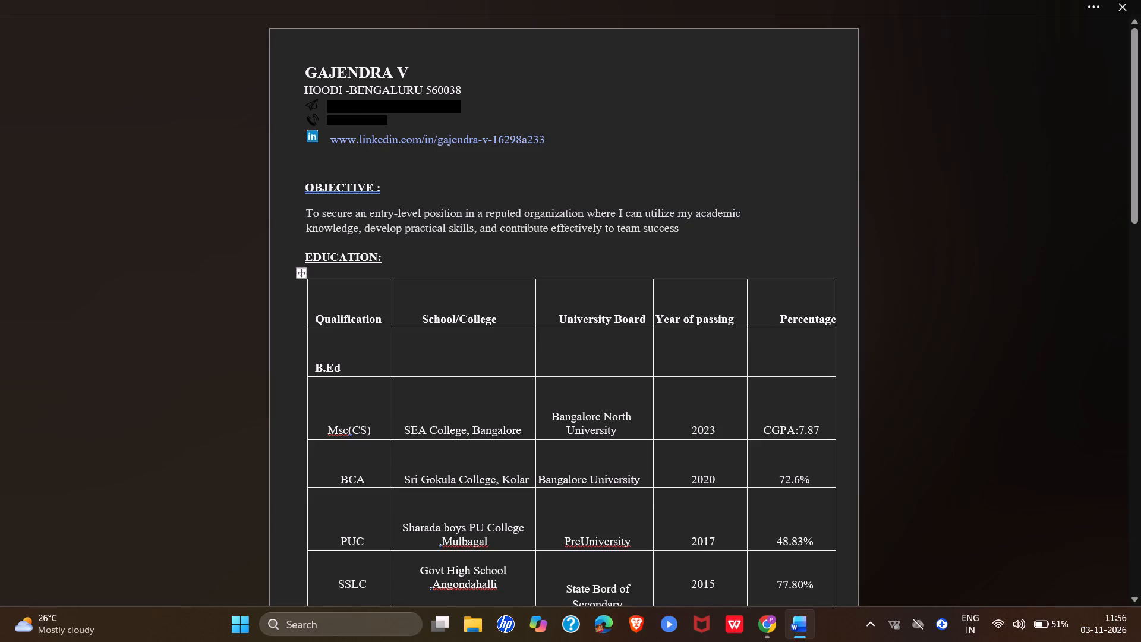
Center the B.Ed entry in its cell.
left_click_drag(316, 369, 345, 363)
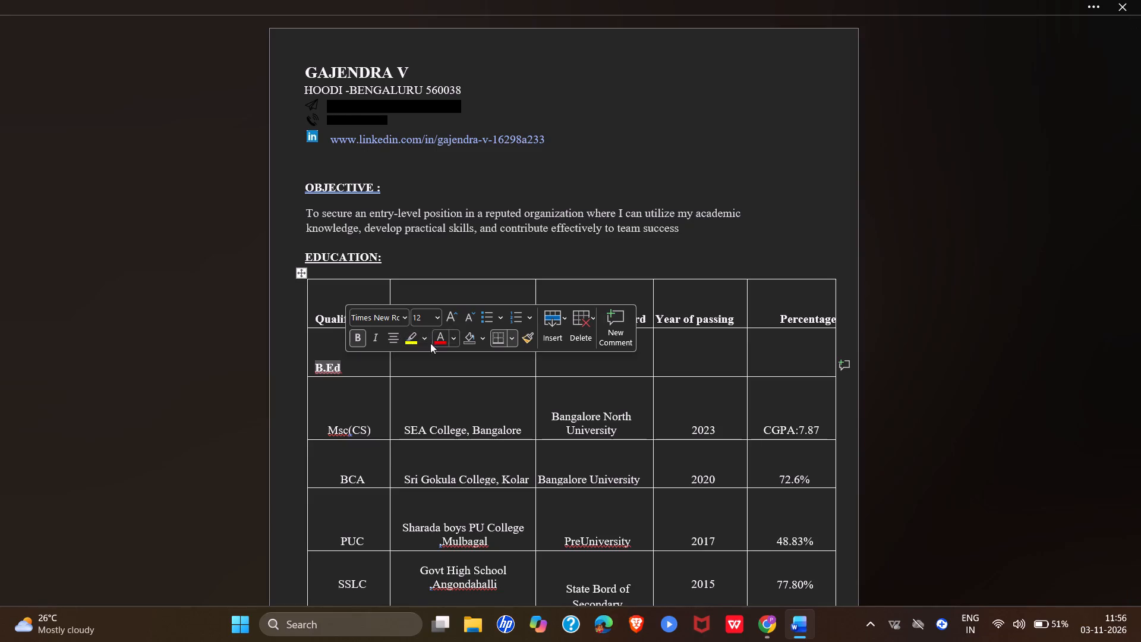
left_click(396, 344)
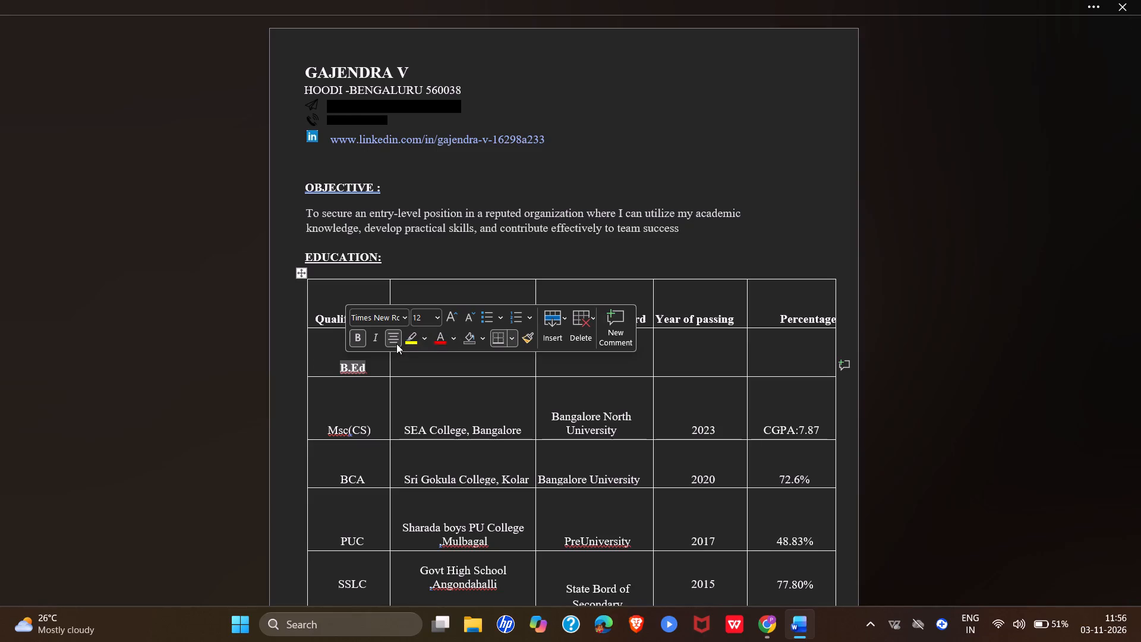
Remove the B.Ed entry's centering and indent, and shift it toward the middle of its cell with seven leading spaces.
left_click(336, 367)
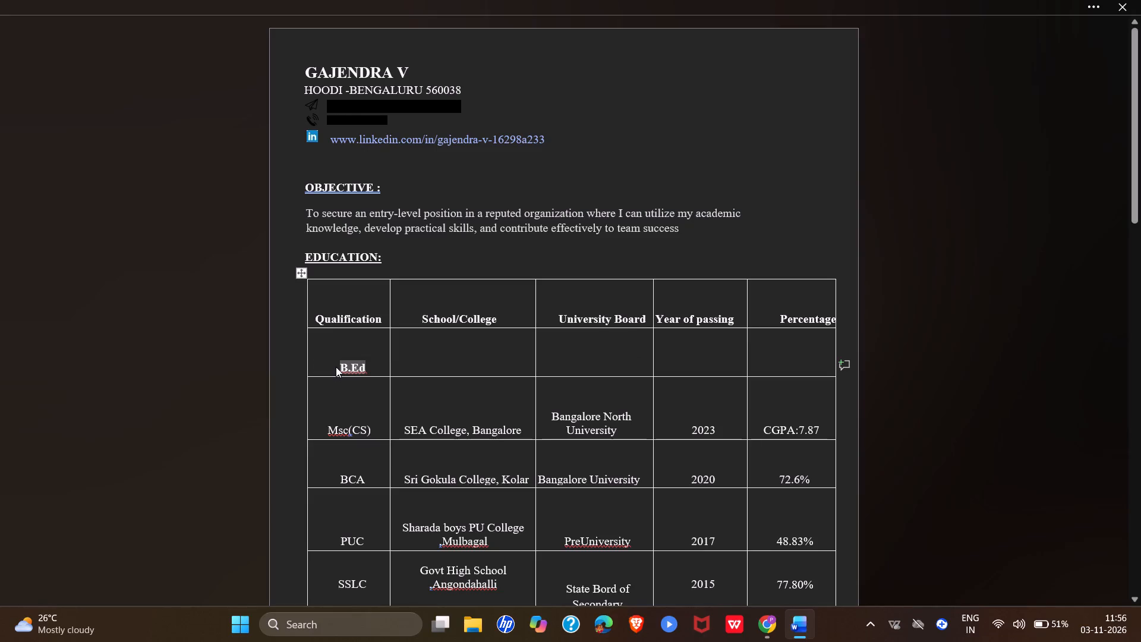
key("BackSpace")
key("BackSpace")
key("BackSpace")
key("BackSpace")
key("BackSpace")
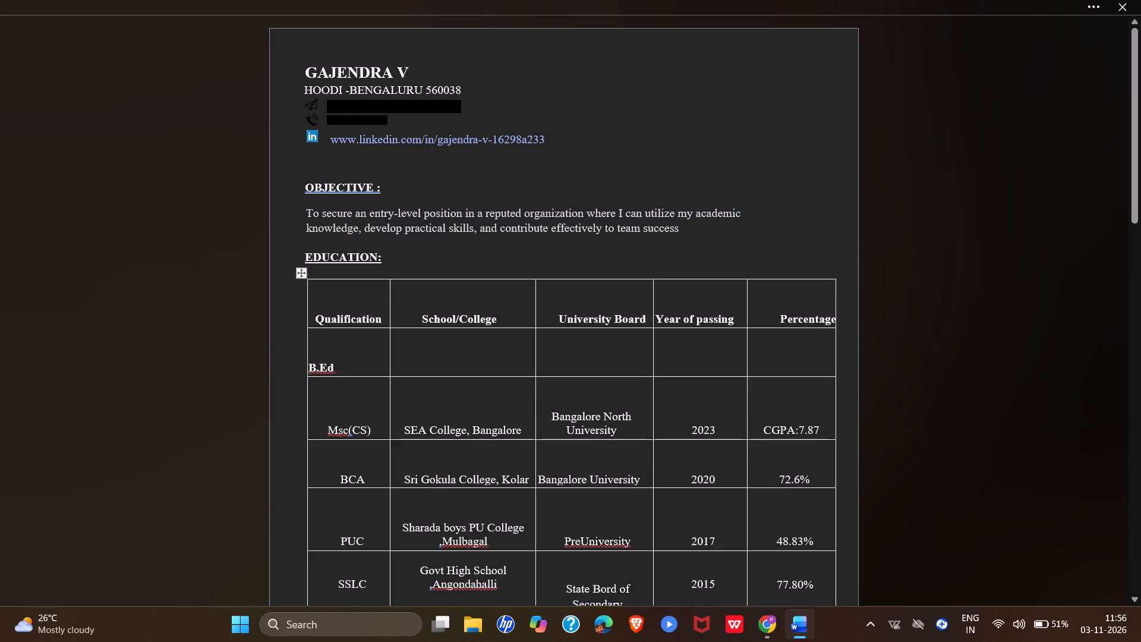
key("space")
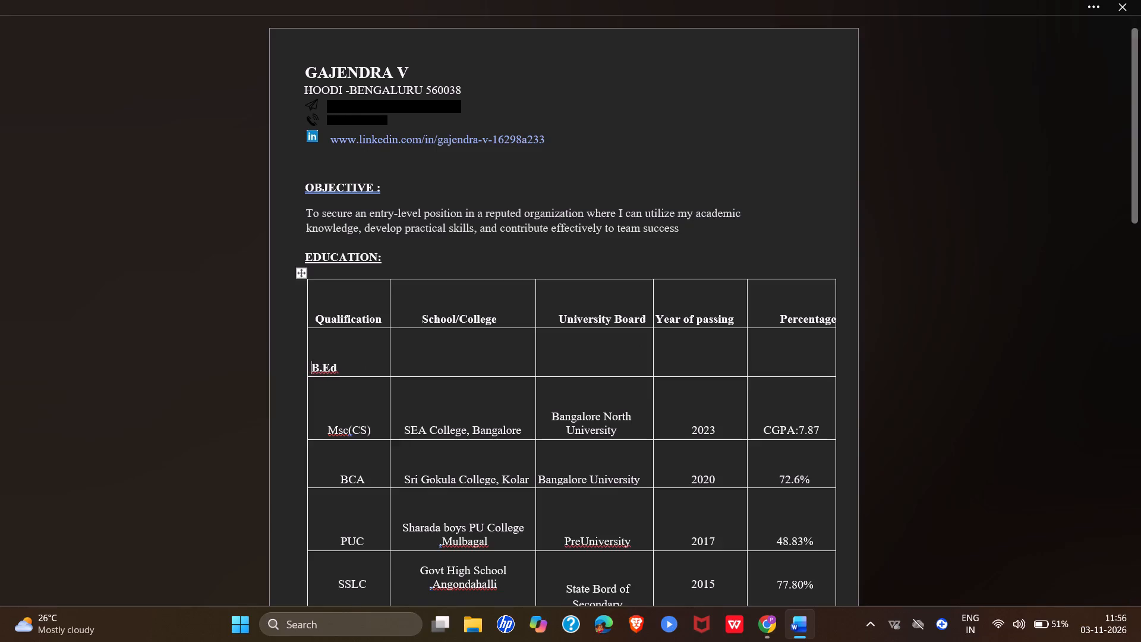
key("space")
key("space")
key("space")
key("space")
key("space")
key("space")
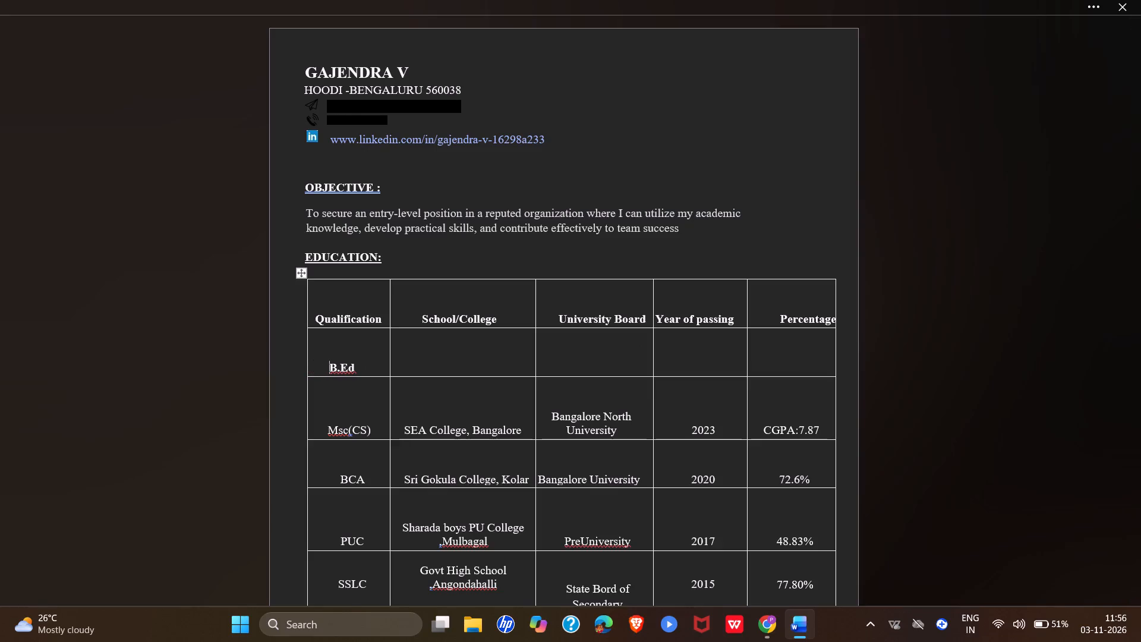
Enter SEA College of Education in the School/College cell of the B.Ed row.
left_click(443, 360)
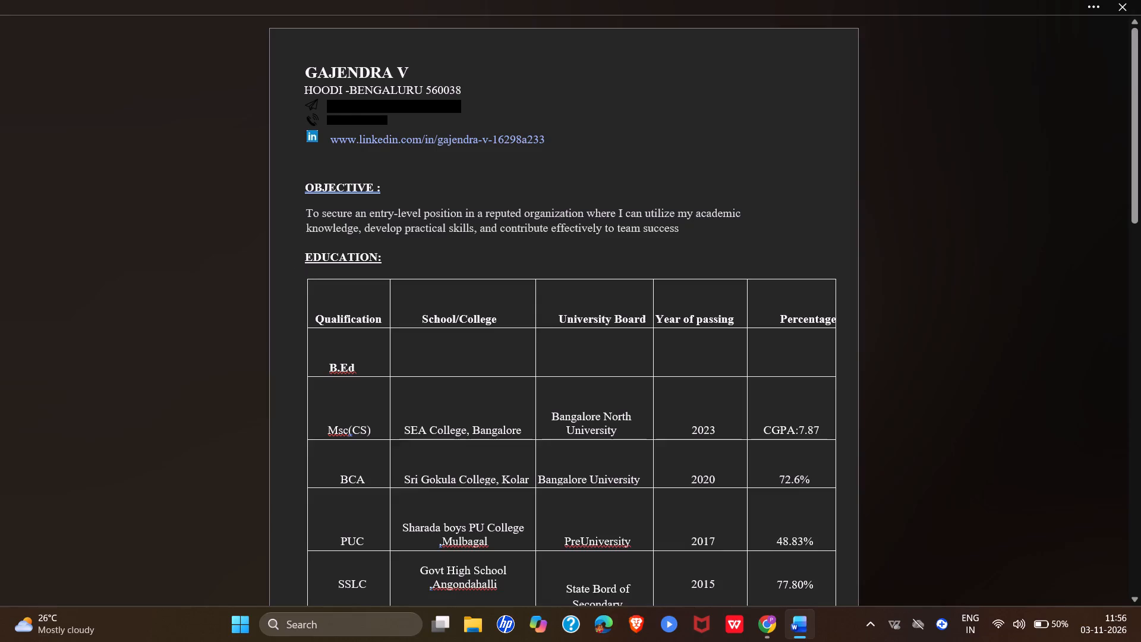
left_click(443, 360)
left_click(443, 360)
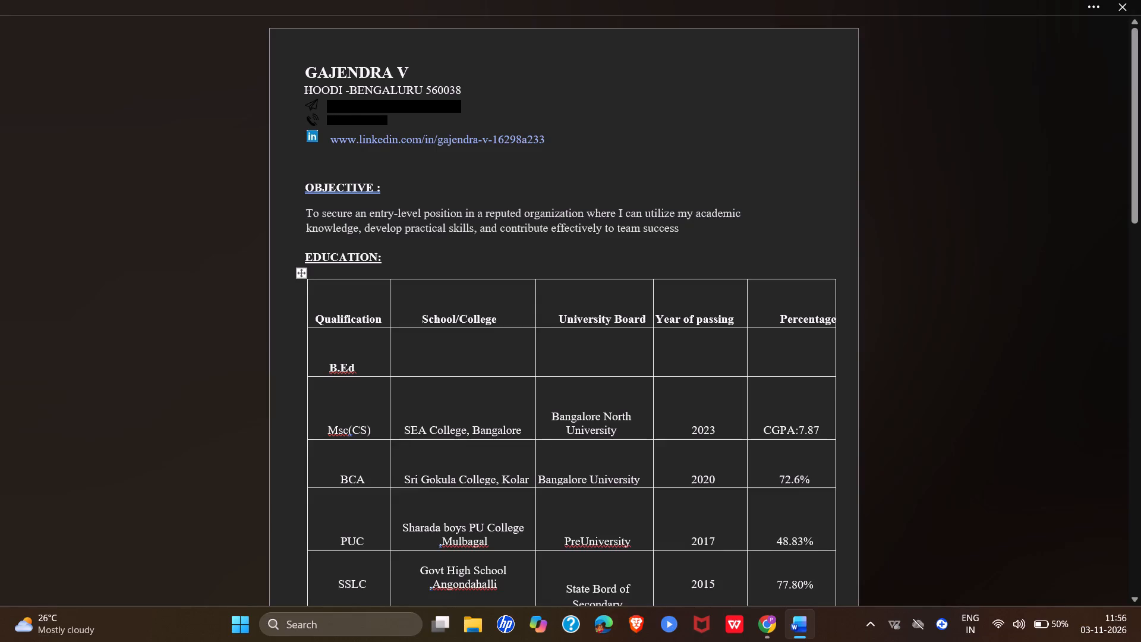
left_click(350, 357)
left_click(412, 350)
key("s")
key("BackSpace")
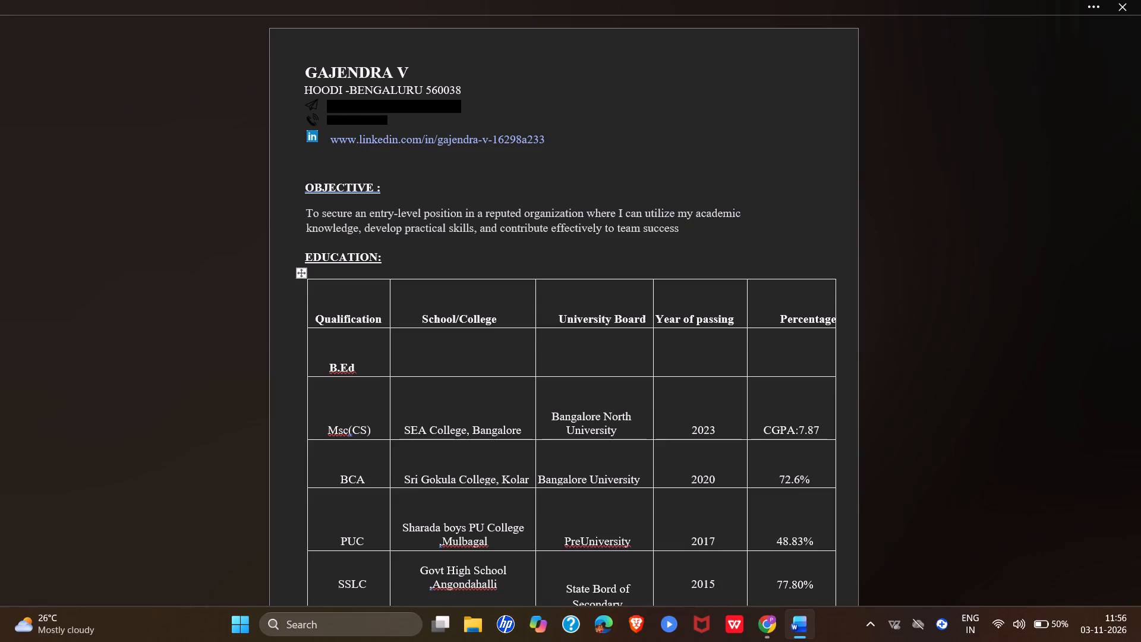
type("SE")
type("A")
key("space")
type("oll")
type("ege of")
key("space")
type("Ed")
type("ucation")
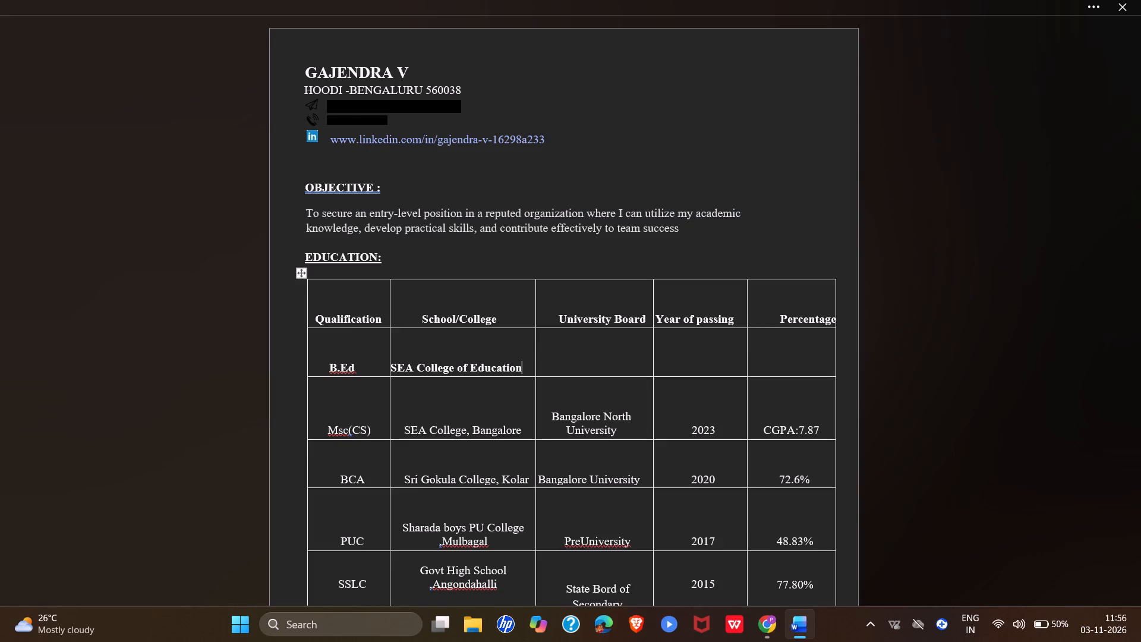
Enter Bengaluru North University in the University Board cell of the B.Ed row.
left_click(566, 363)
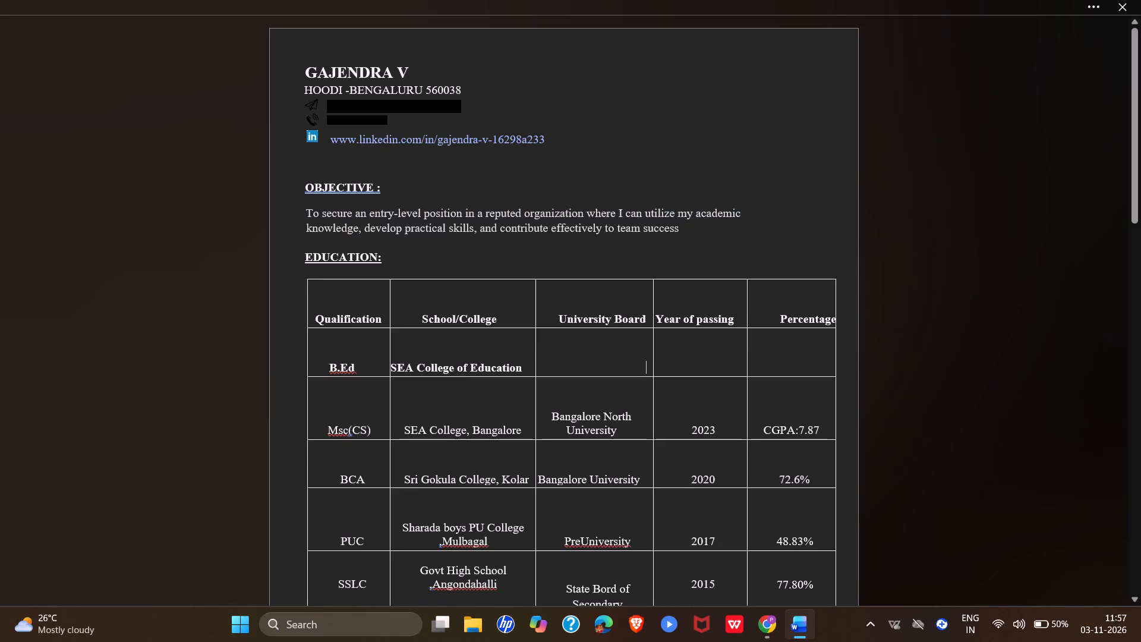
key("shift+n")
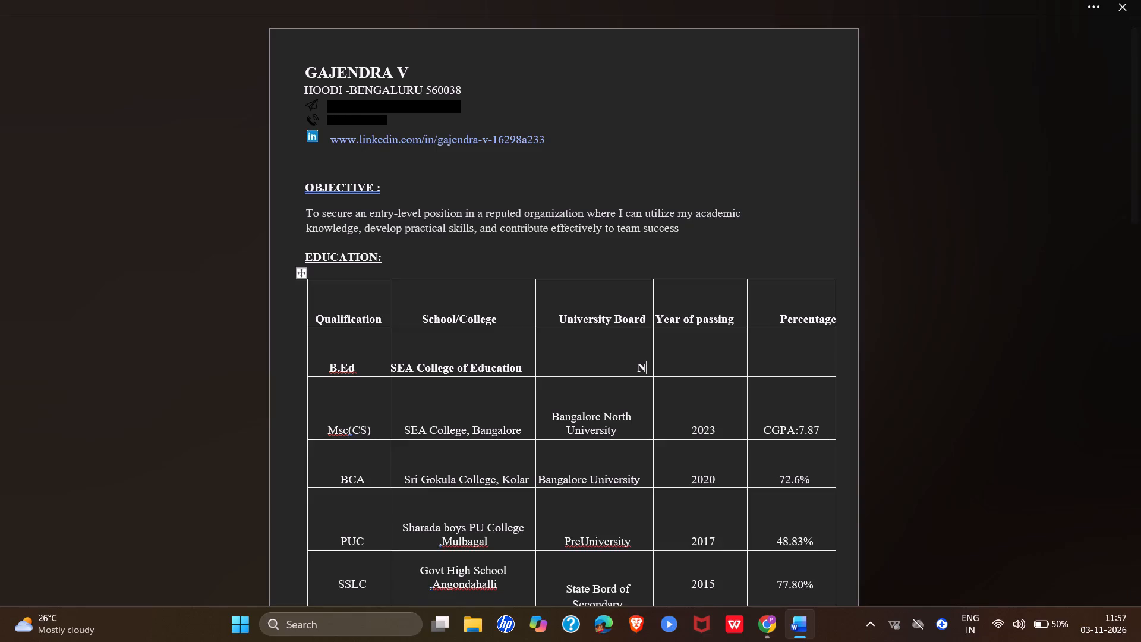
key("shift+BackSpace")
key("shift+b")
type("engaluru n")
key("BackSpace")
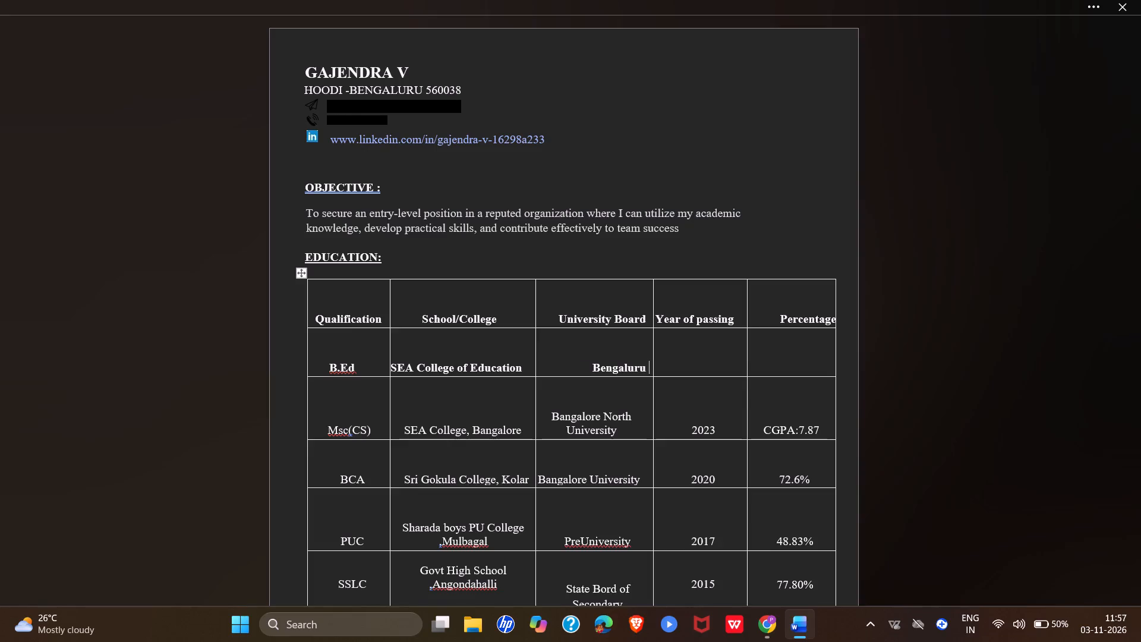
type("North")
key("space")
type("Uni")
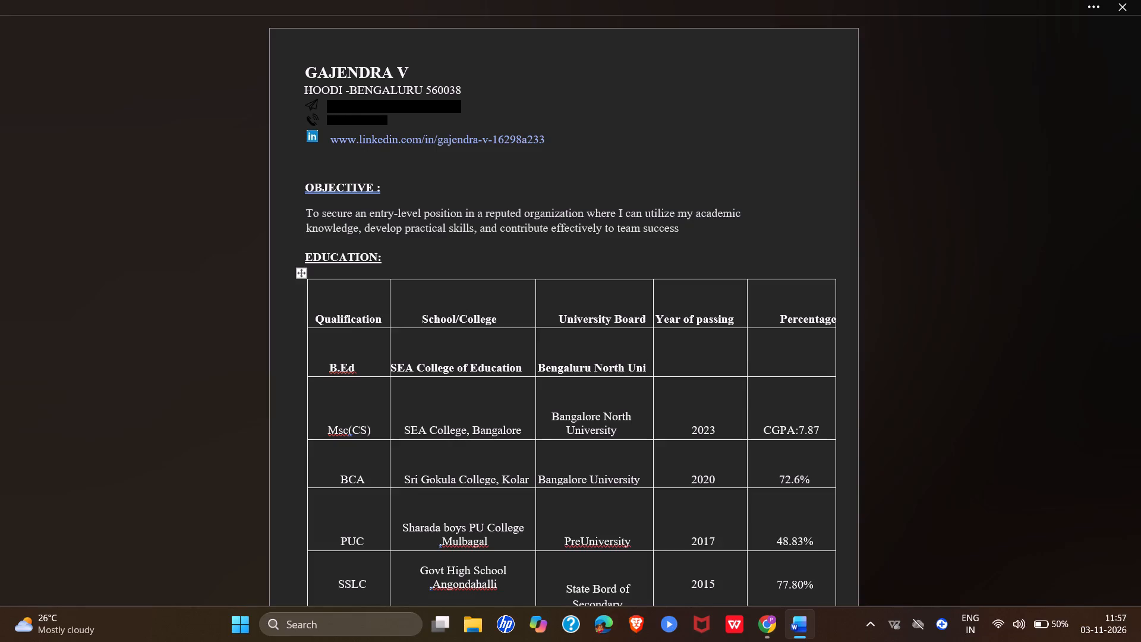
type("ver")
type("sity")
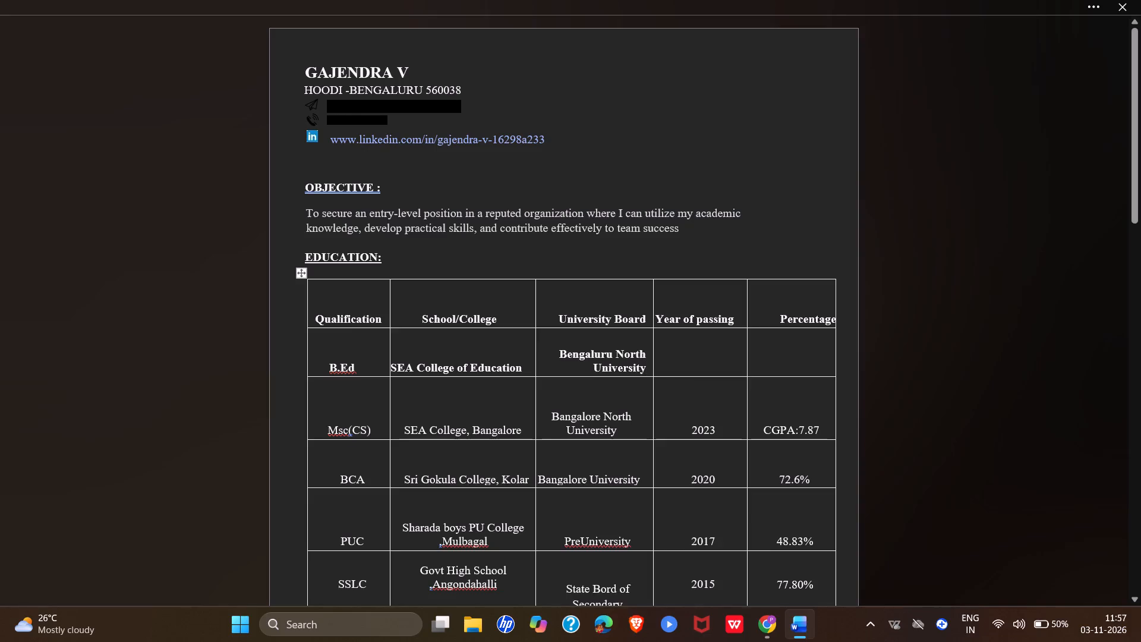
Center the Bengaluru North University text in its cell.
left_click_drag(555, 351, 680, 370)
left_click_drag(680, 370, 643, 367)
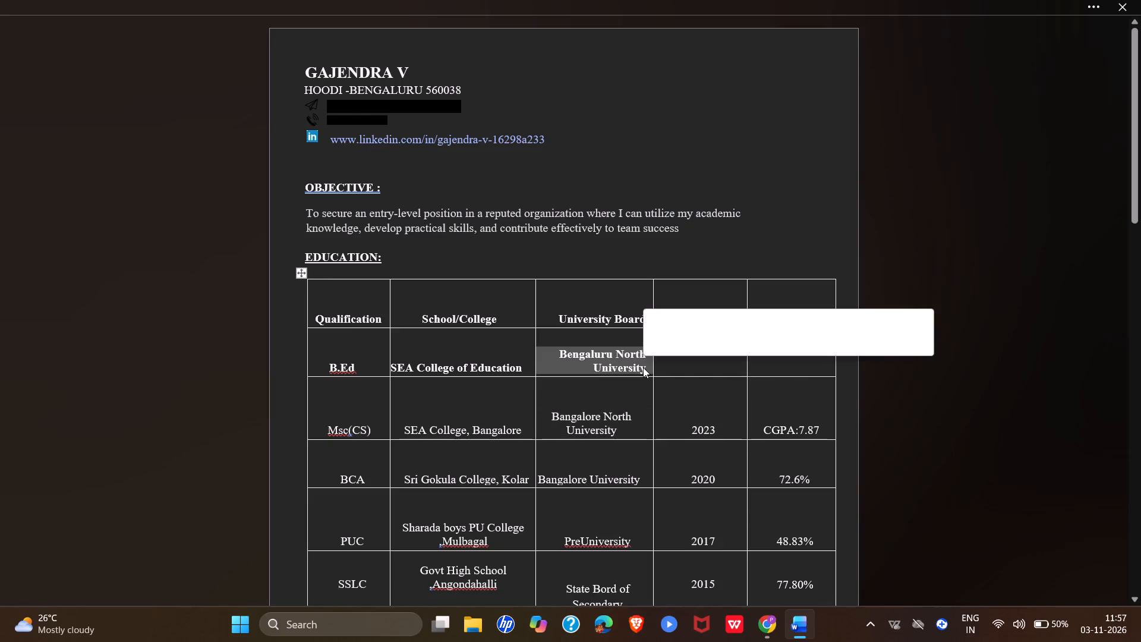
left_click(691, 334)
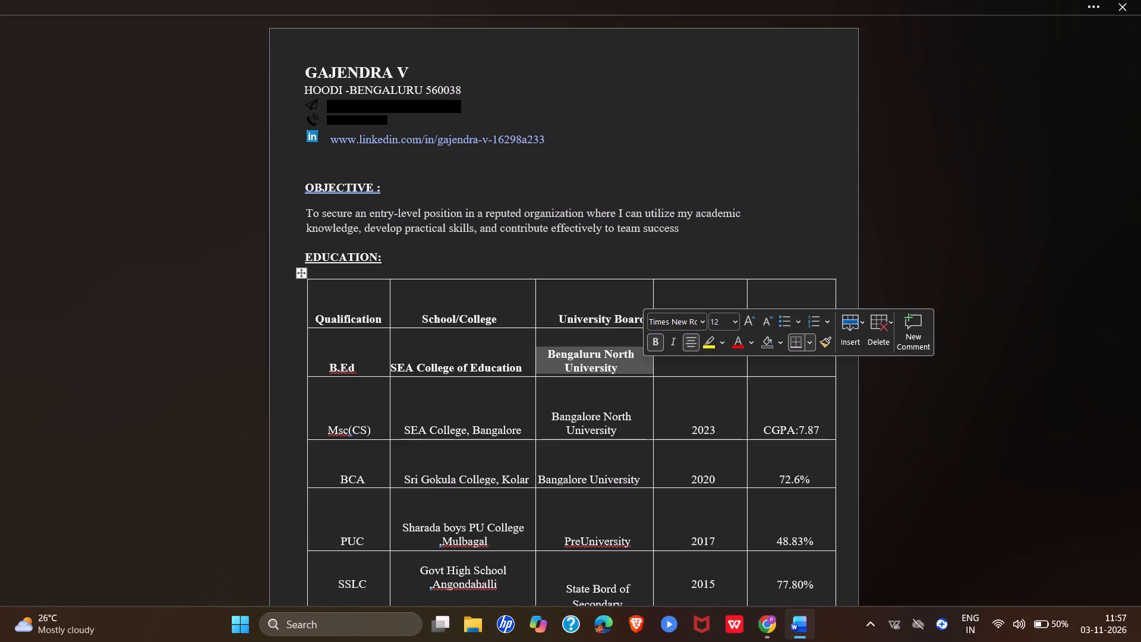
Enter 2026 in the Year of passing cell of the B.Ed row.
left_click(690, 368)
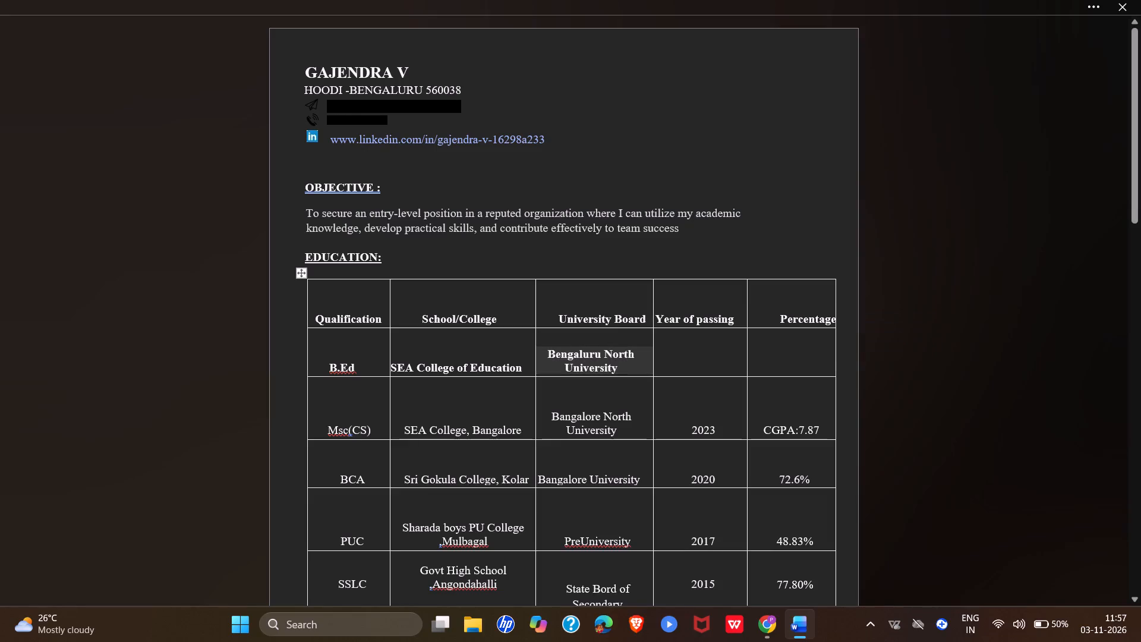
key("2")
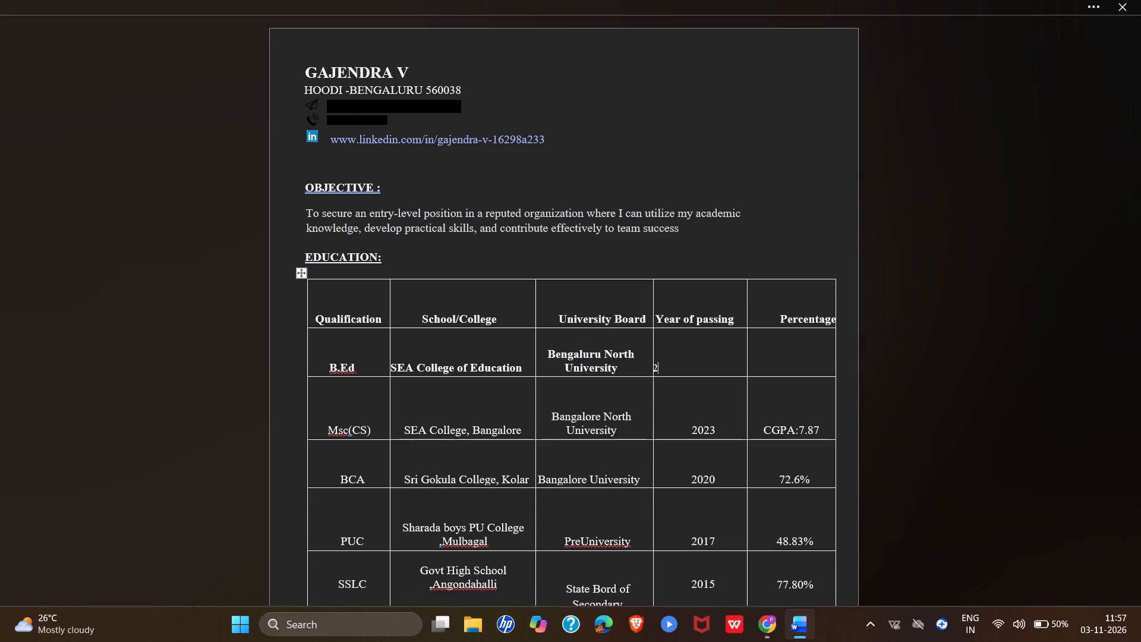
type("02")
key("6")
Center the 2026 text in the Year of passing cell of the B.Ed row.
left_click_drag(680, 369, 666, 370)
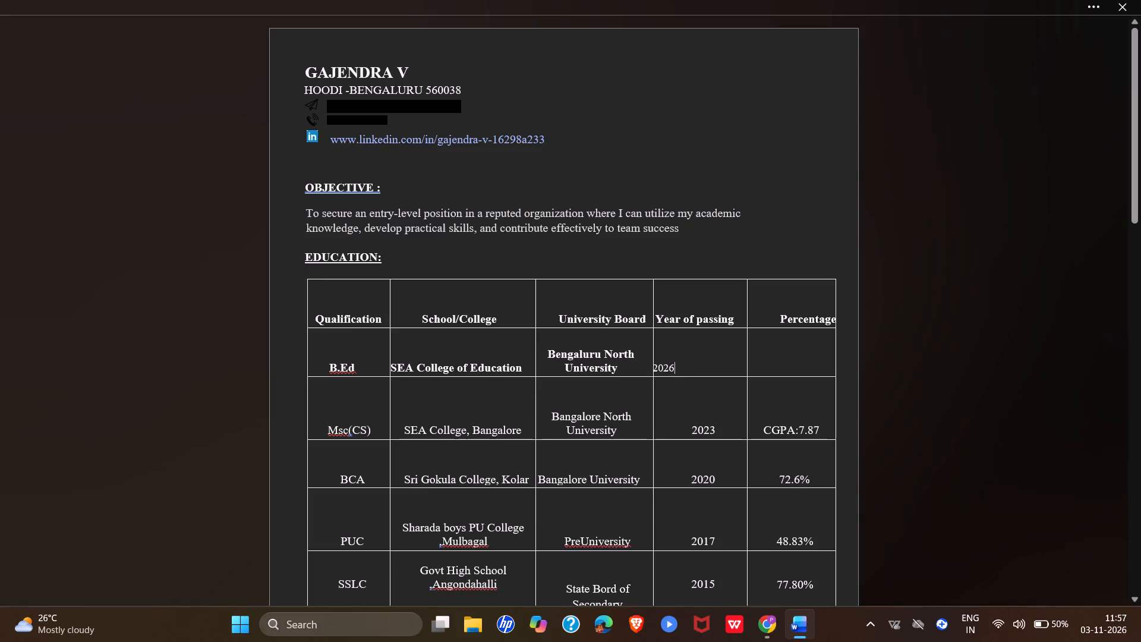
left_click_drag(666, 370, 653, 369)
left_click(653, 369)
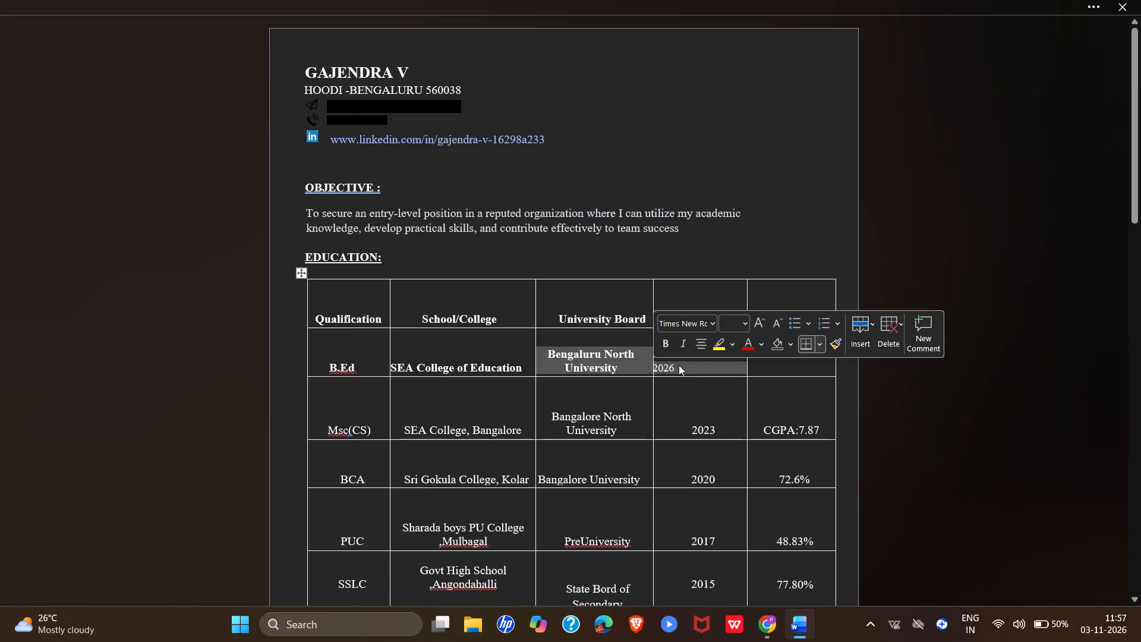
double_click(679, 365)
left_click_drag(679, 365, 665, 366)
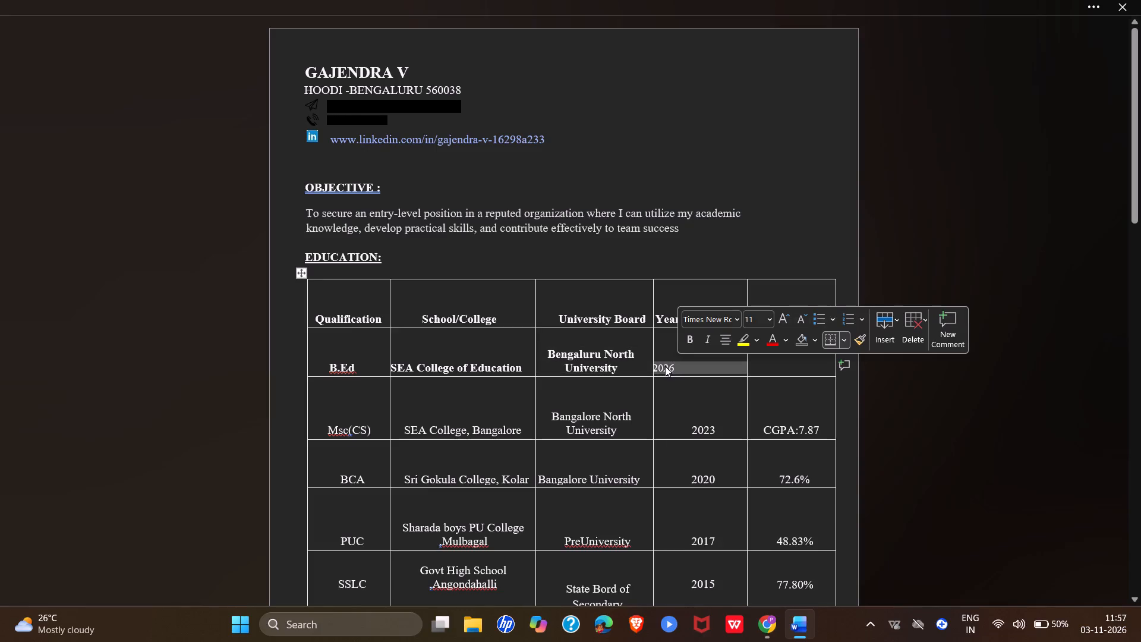
left_click(724, 340)
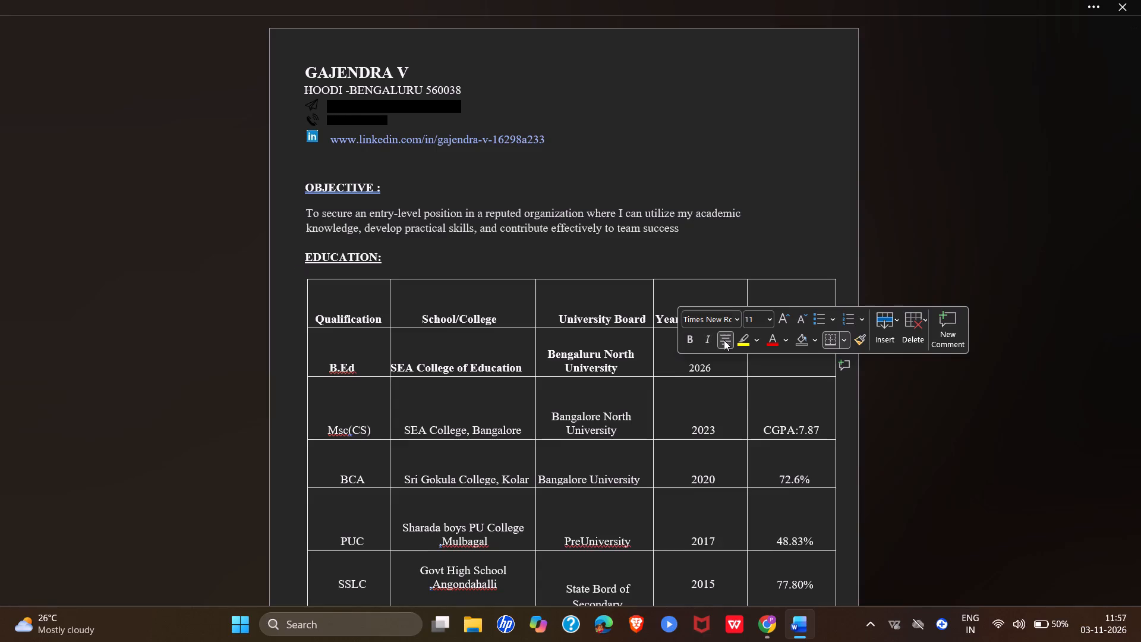
Enter 95 % in the Percentage cell of the B.Ed row, with a space before the percent sign.
left_click(776, 366)
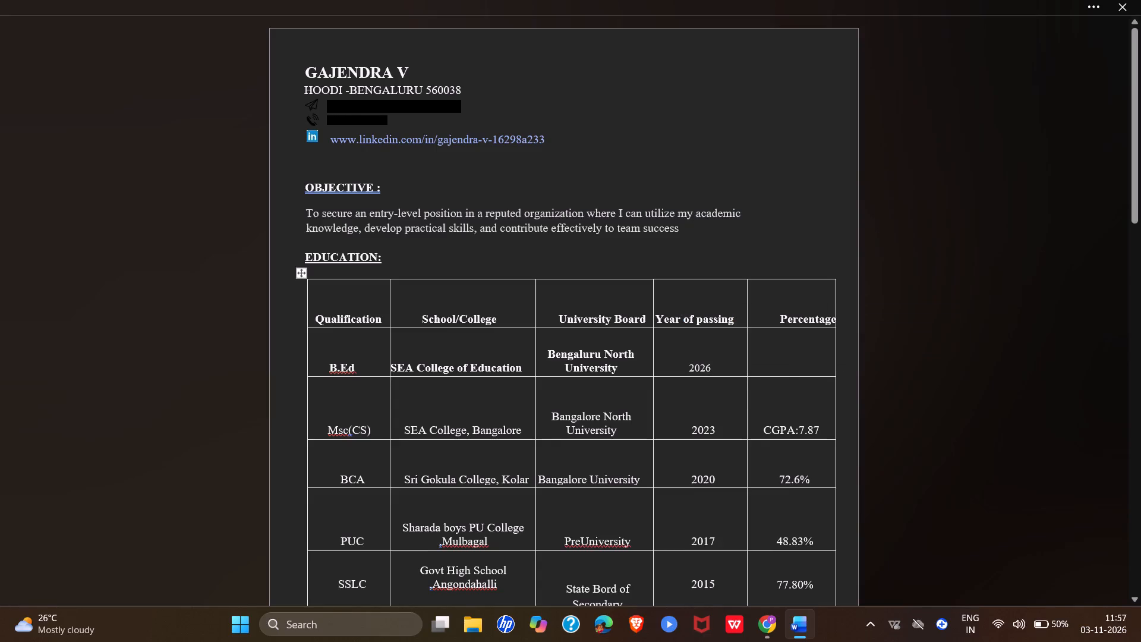
left_click(776, 366)
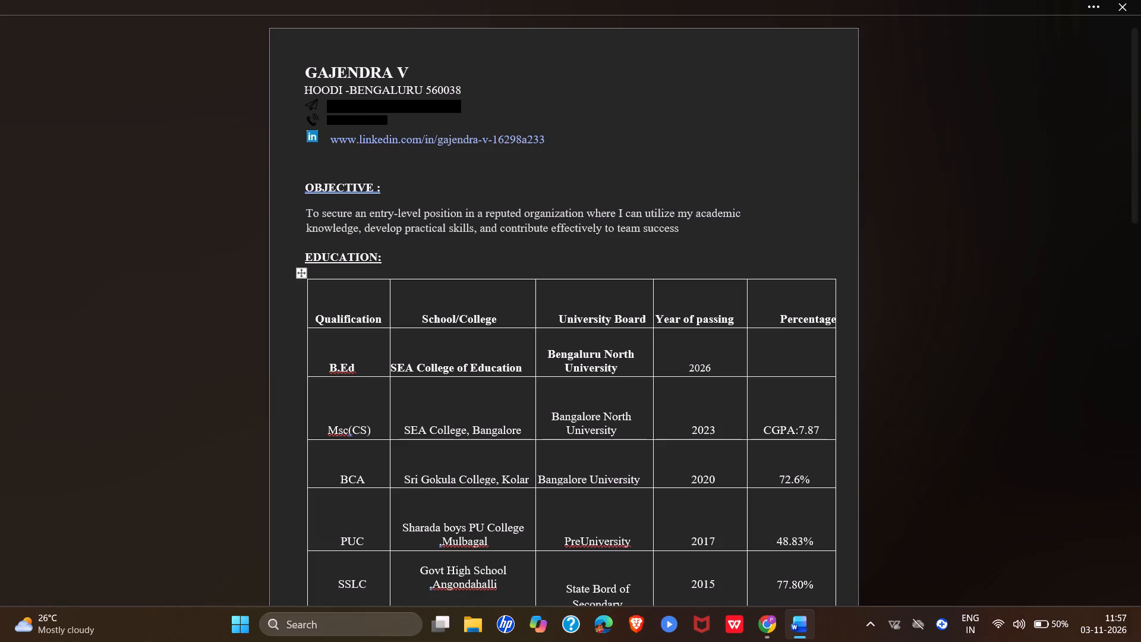
type("95")
key("shift+percent")
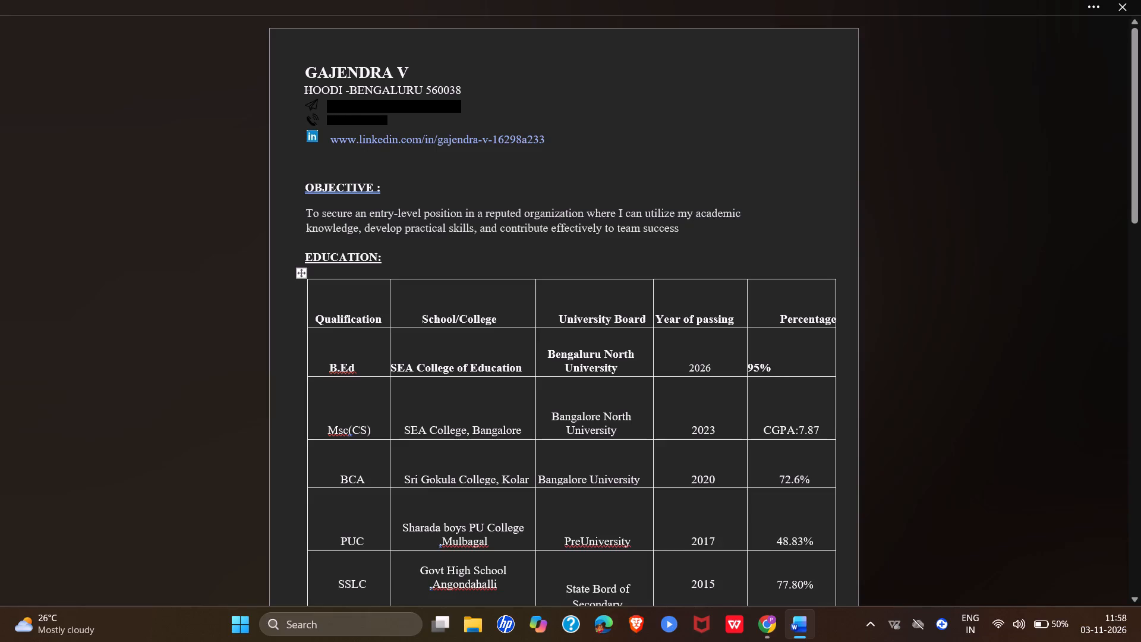
key("BackSpace")
key("space")
type("%")
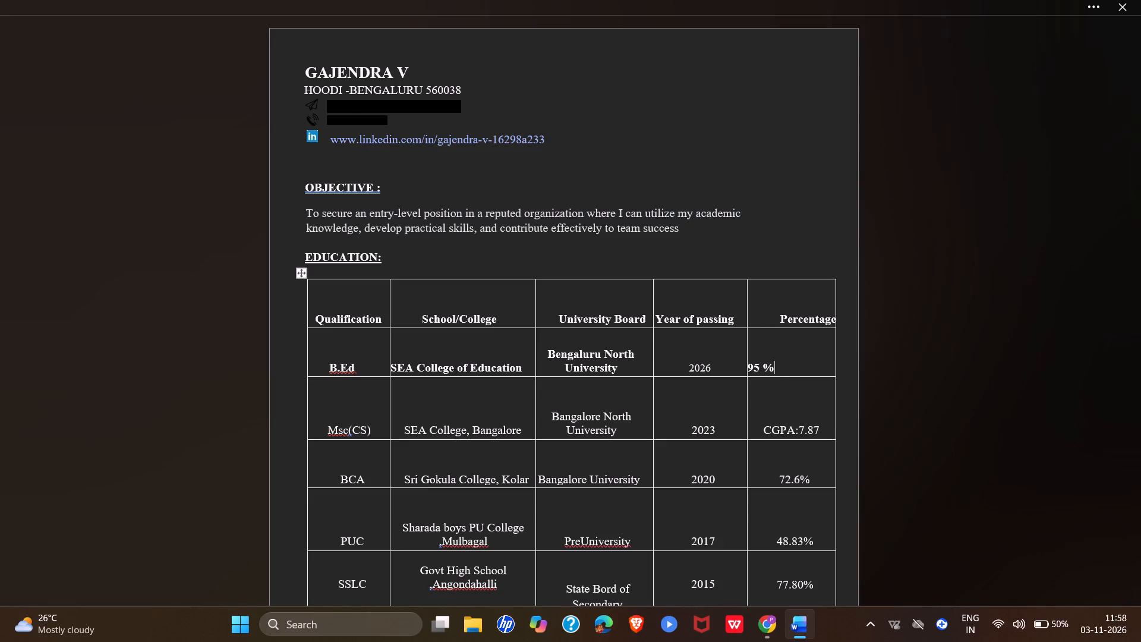
Center the 95 % text in the Percentage cell of the B.Ed row.
left_click_drag(780, 369, 741, 368)
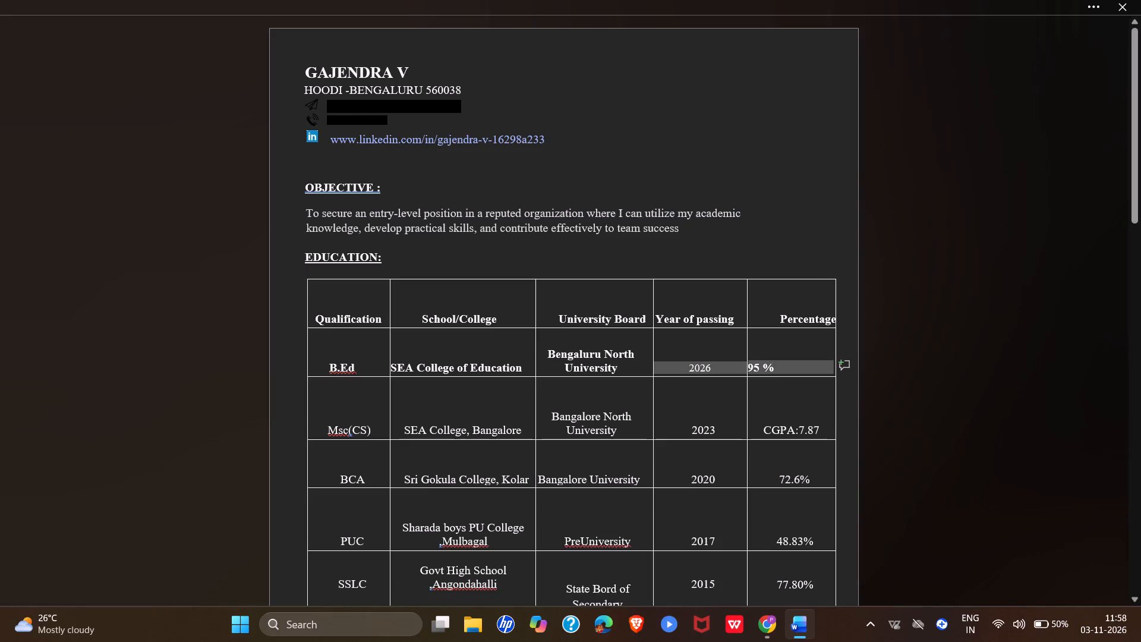
left_click_drag(741, 368, 759, 368)
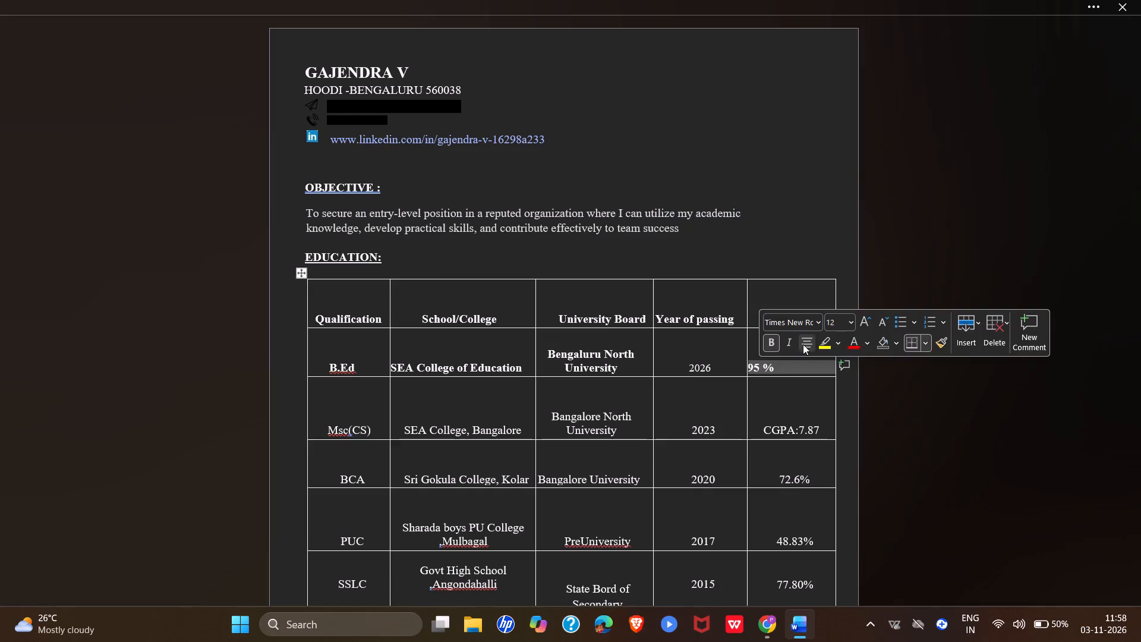
left_click(803, 344)
left_click(887, 429)
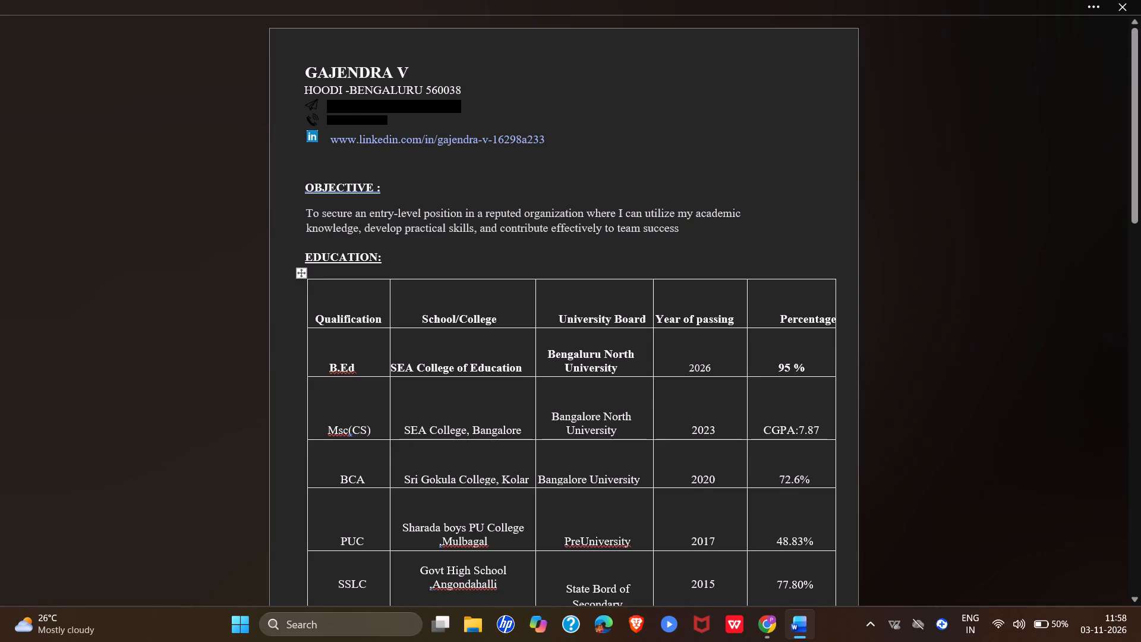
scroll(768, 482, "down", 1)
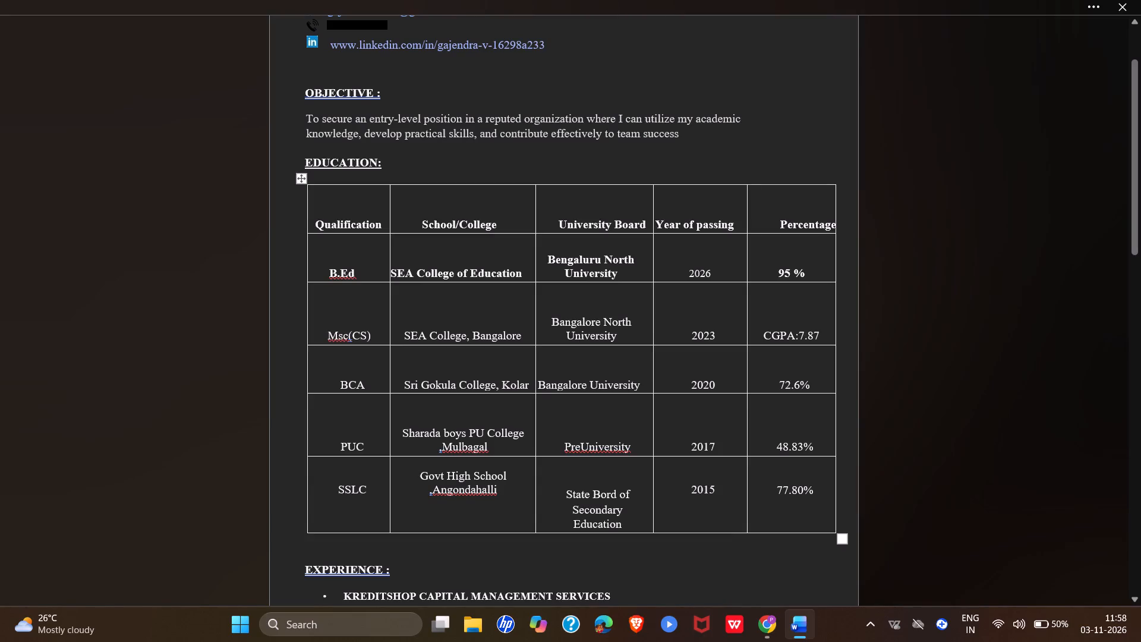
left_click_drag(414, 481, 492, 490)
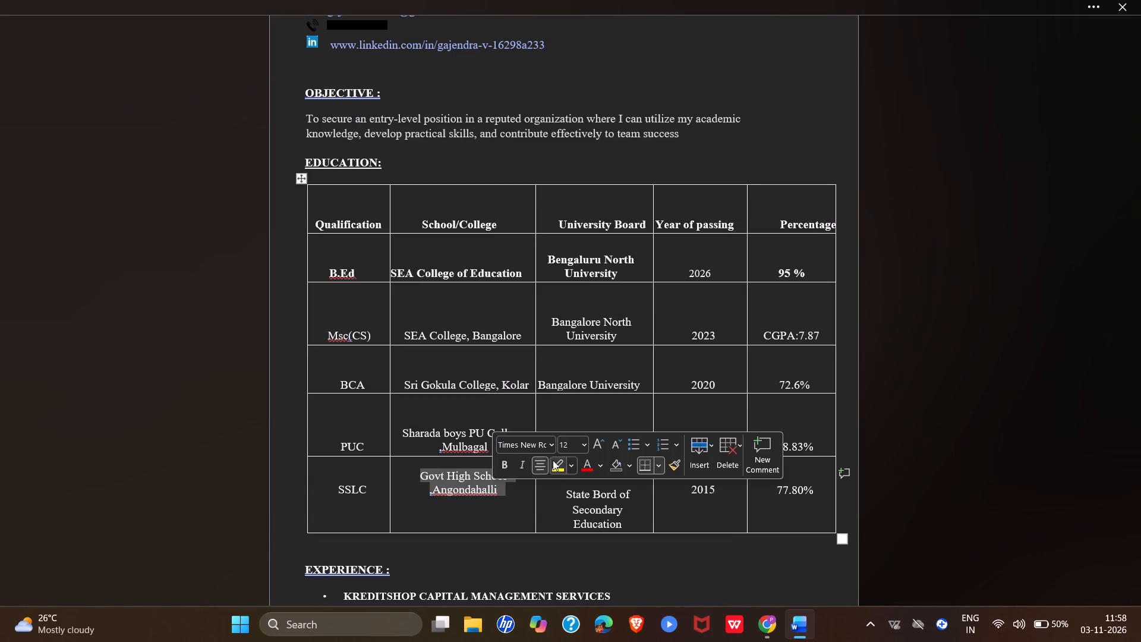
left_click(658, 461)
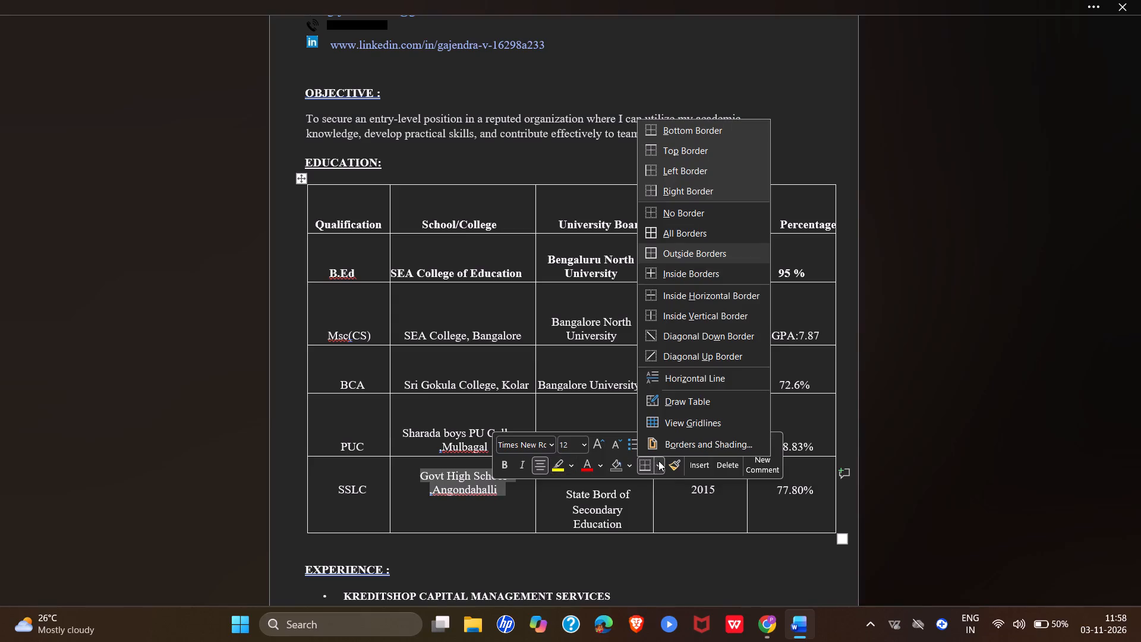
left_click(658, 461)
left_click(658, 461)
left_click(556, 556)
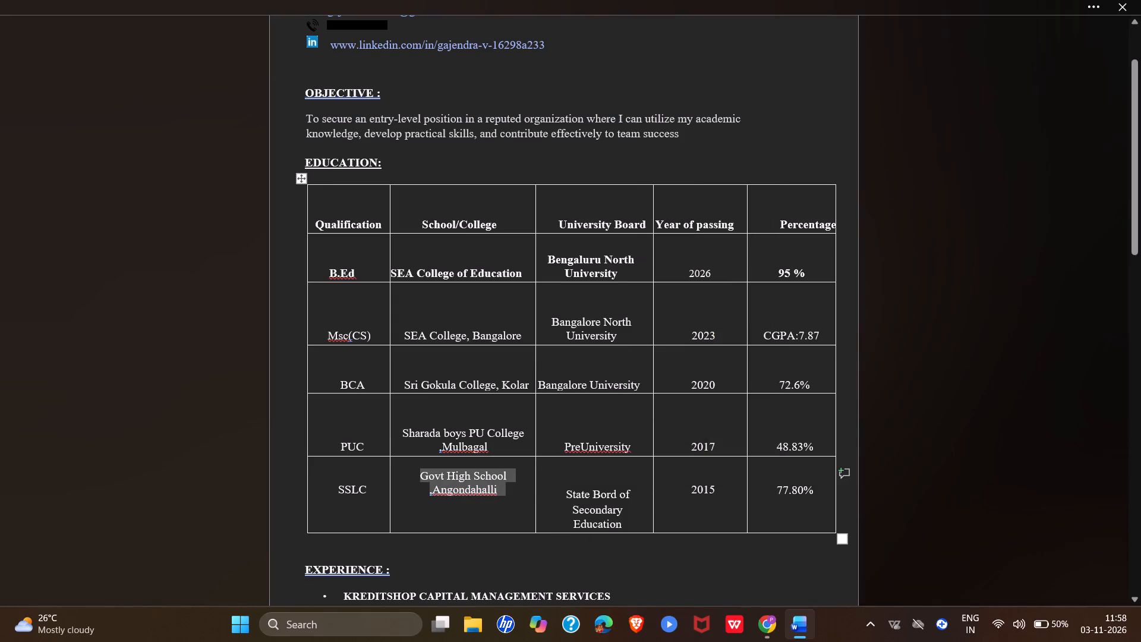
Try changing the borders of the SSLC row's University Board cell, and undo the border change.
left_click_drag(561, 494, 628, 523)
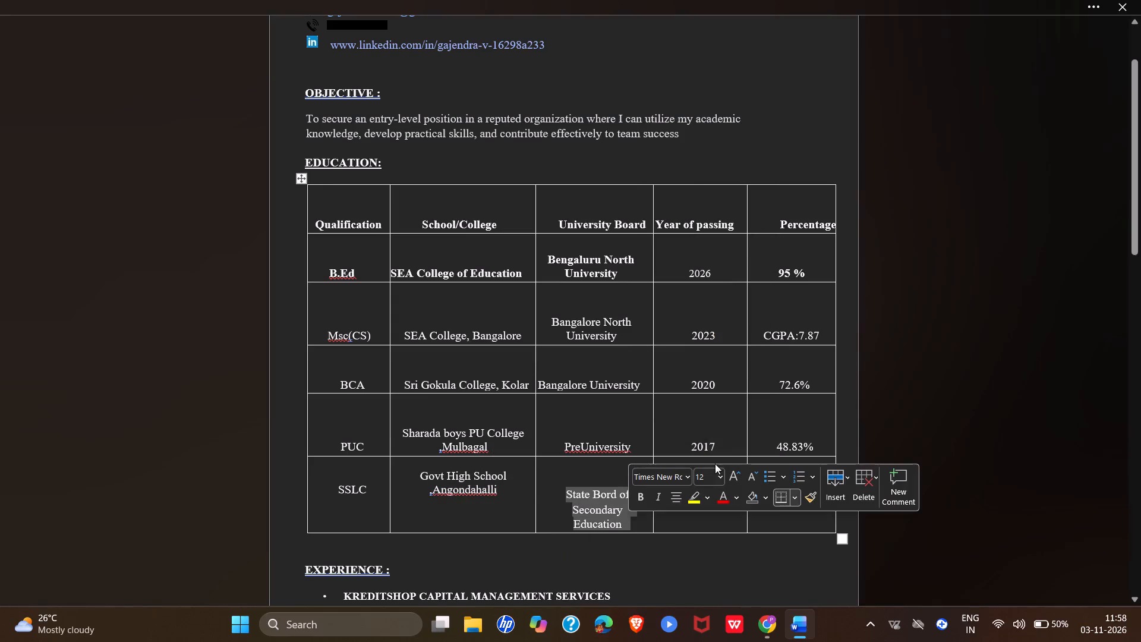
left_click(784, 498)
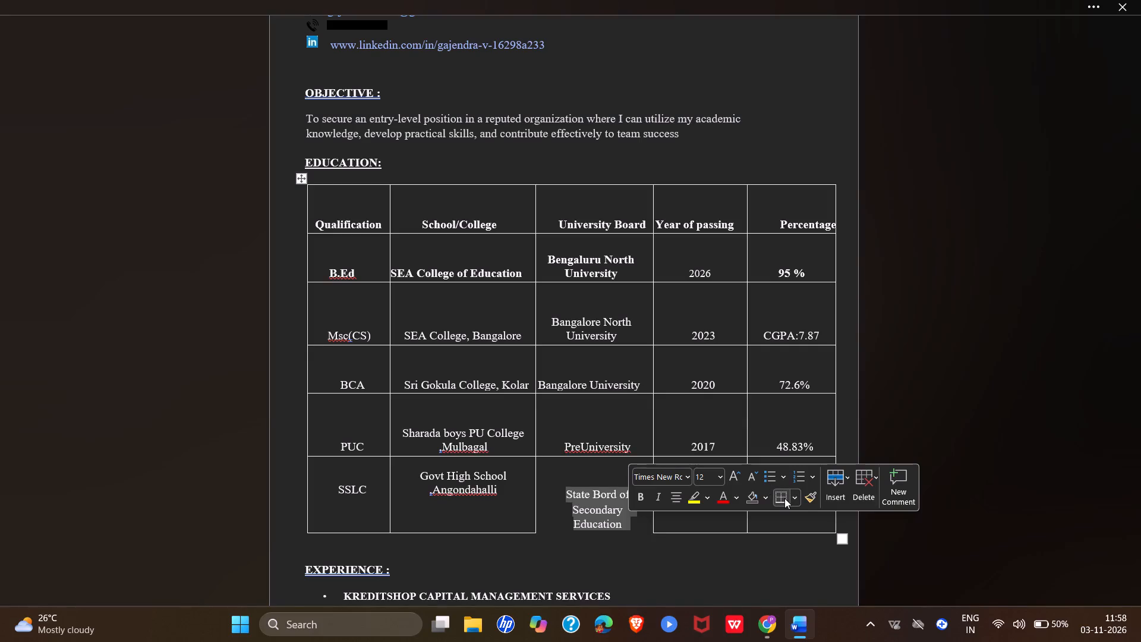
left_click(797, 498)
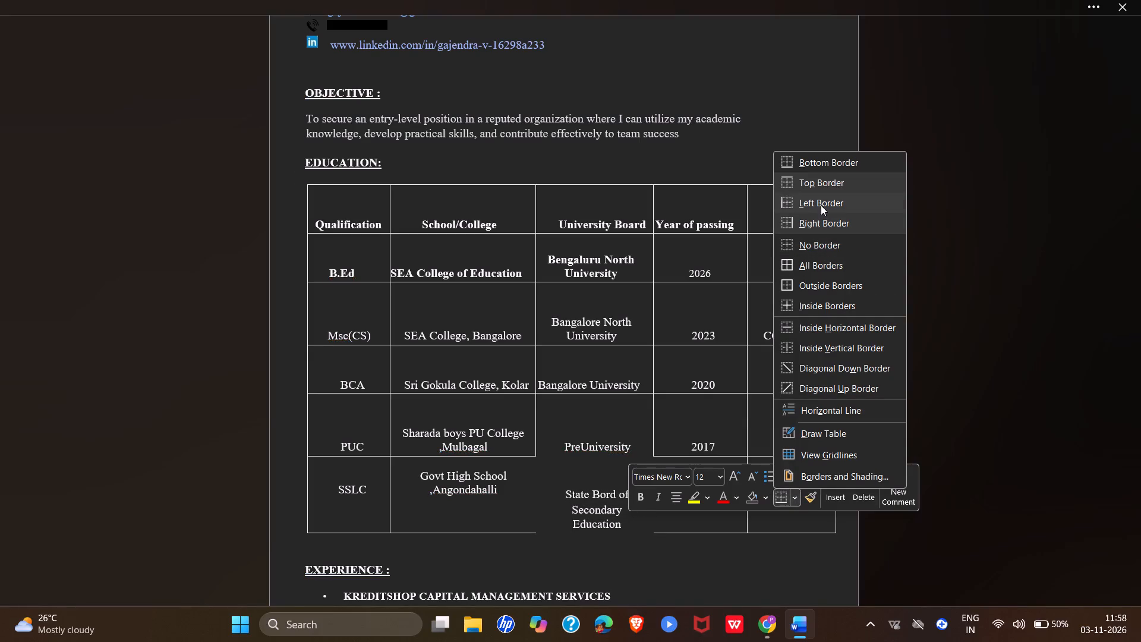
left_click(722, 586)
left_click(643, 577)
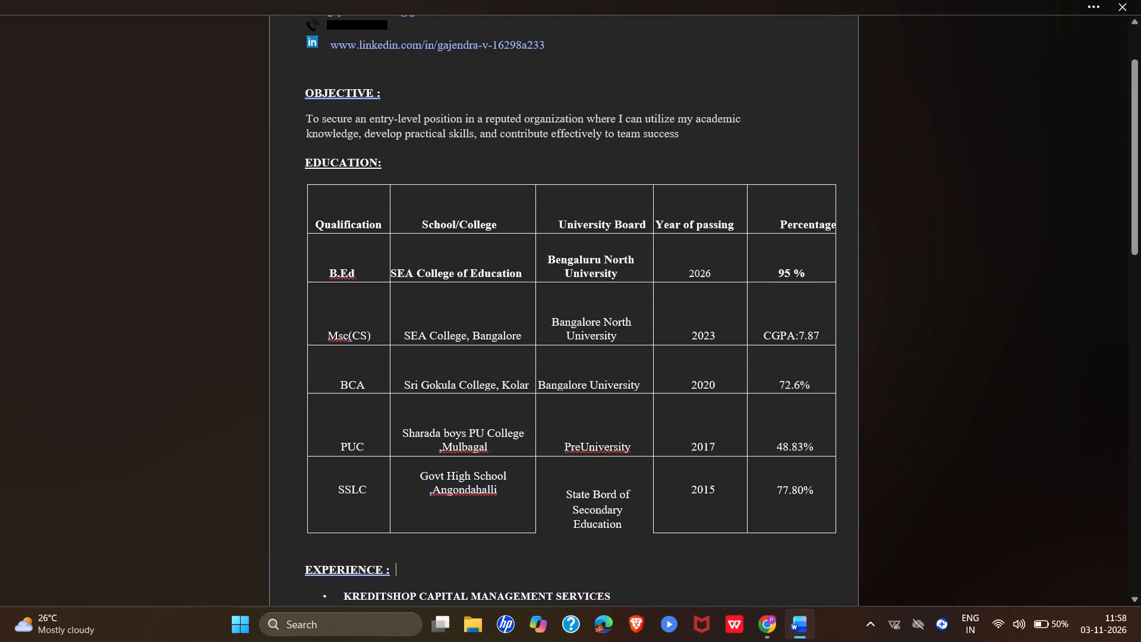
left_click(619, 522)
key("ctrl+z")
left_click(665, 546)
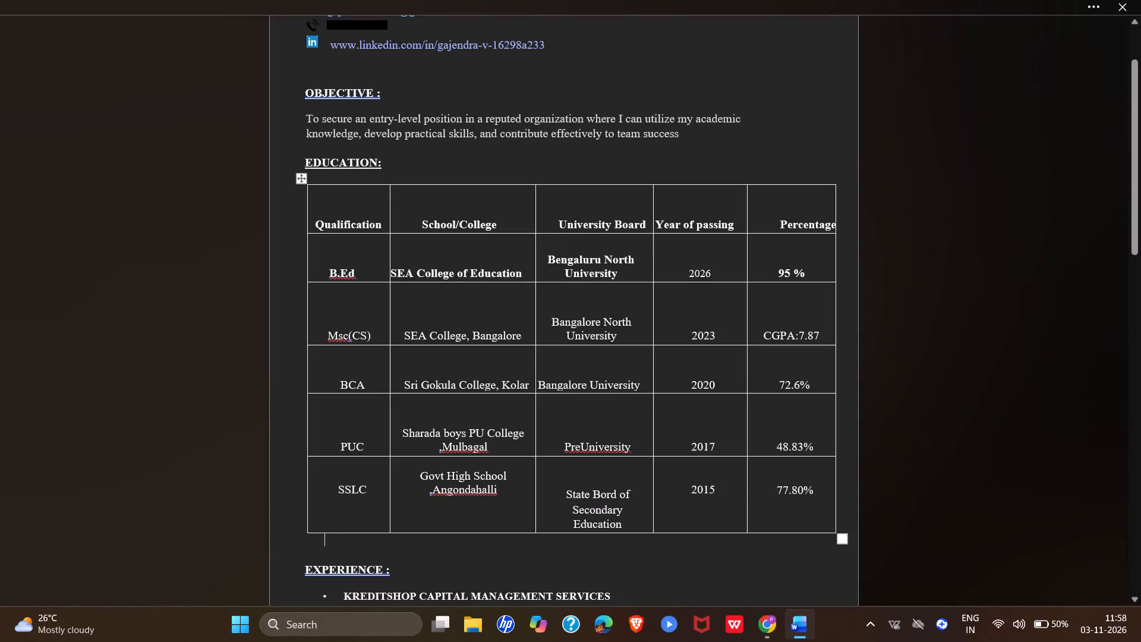
Reduce the height of the SSLC row by moving the Education table's bottom border up to just below its text.
left_click_drag(509, 533, 509, 521)
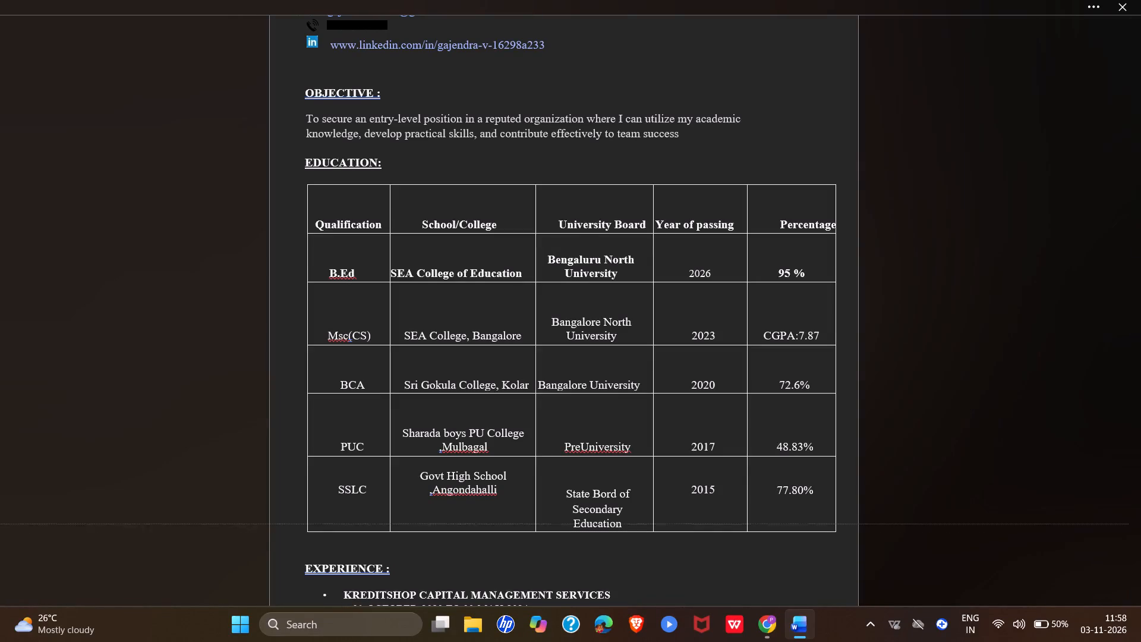
left_click_drag(509, 521, 512, 506)
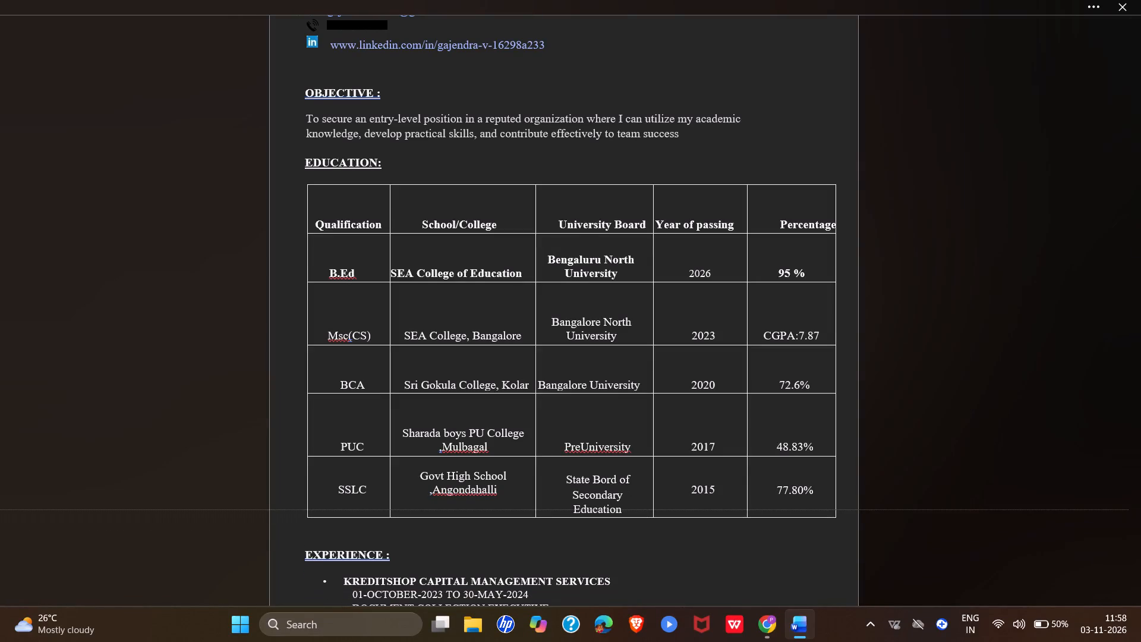
left_click_drag(512, 506, 515, 503)
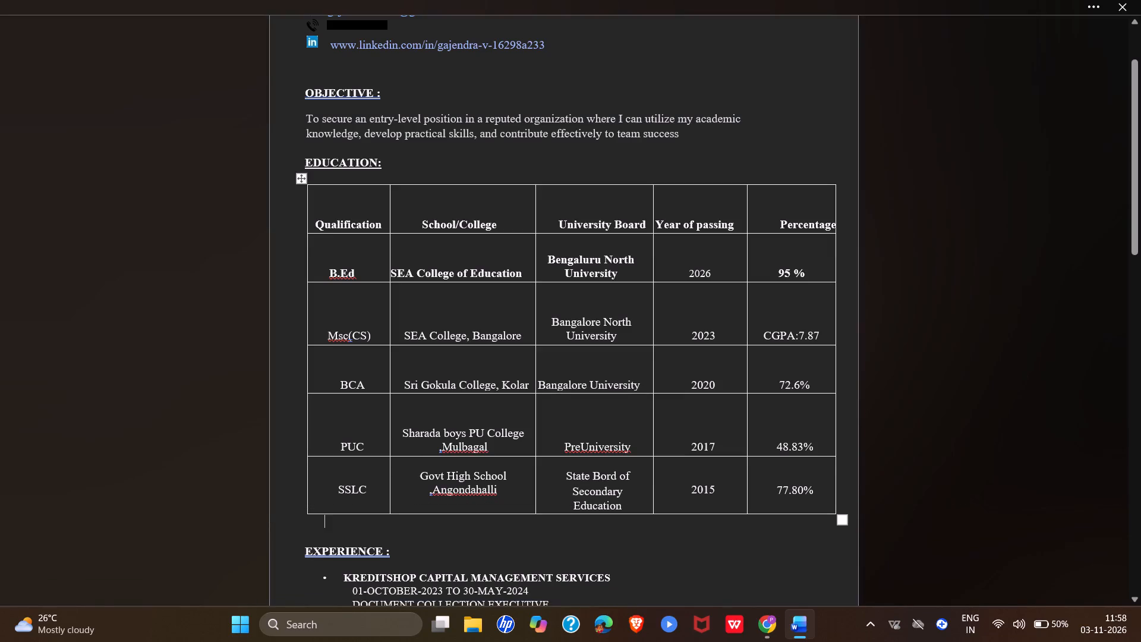
left_click(954, 481)
Reveal the hidden document commands above the resume page.
left_click(651, 0)
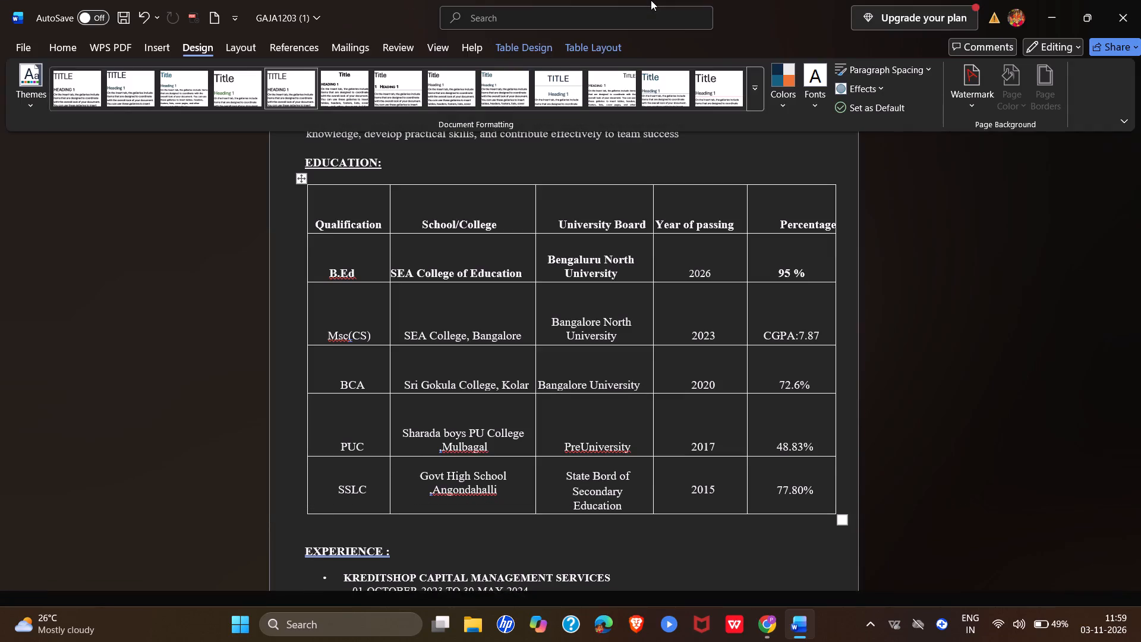
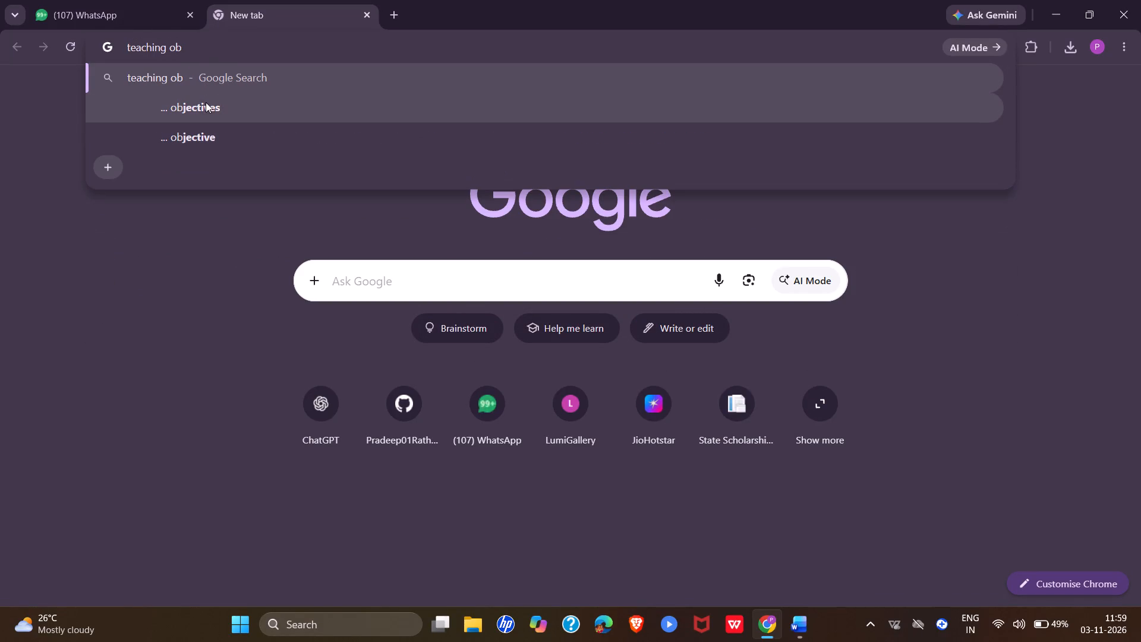
Search Google for the suggested query "teaching objective" and expand the full AI Overview.
left_click(204, 137)
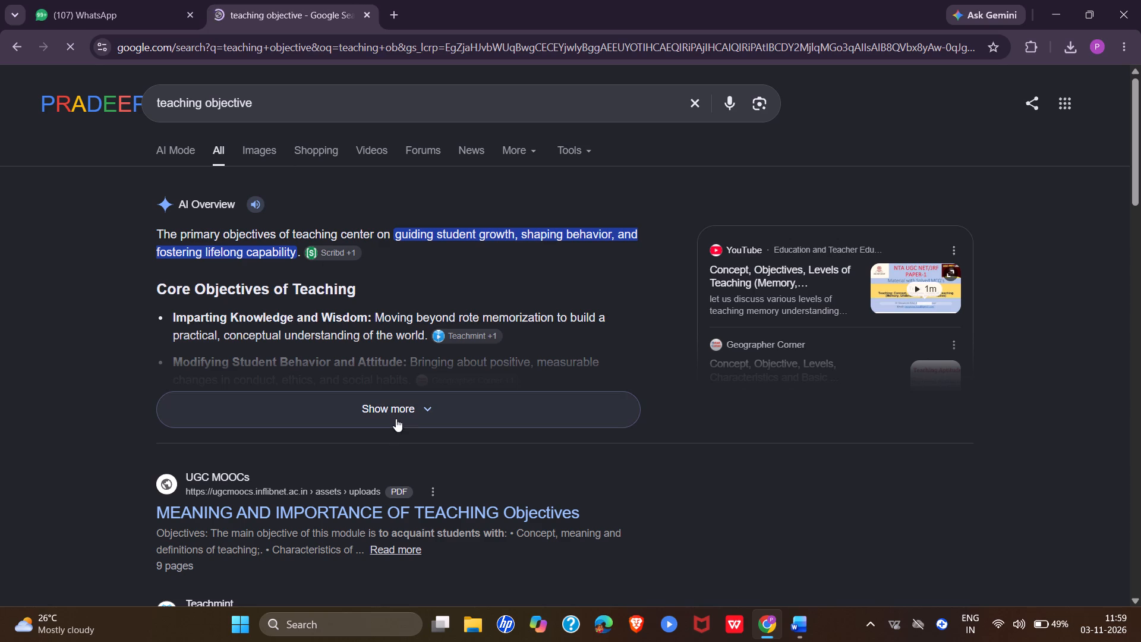
left_click(414, 412)
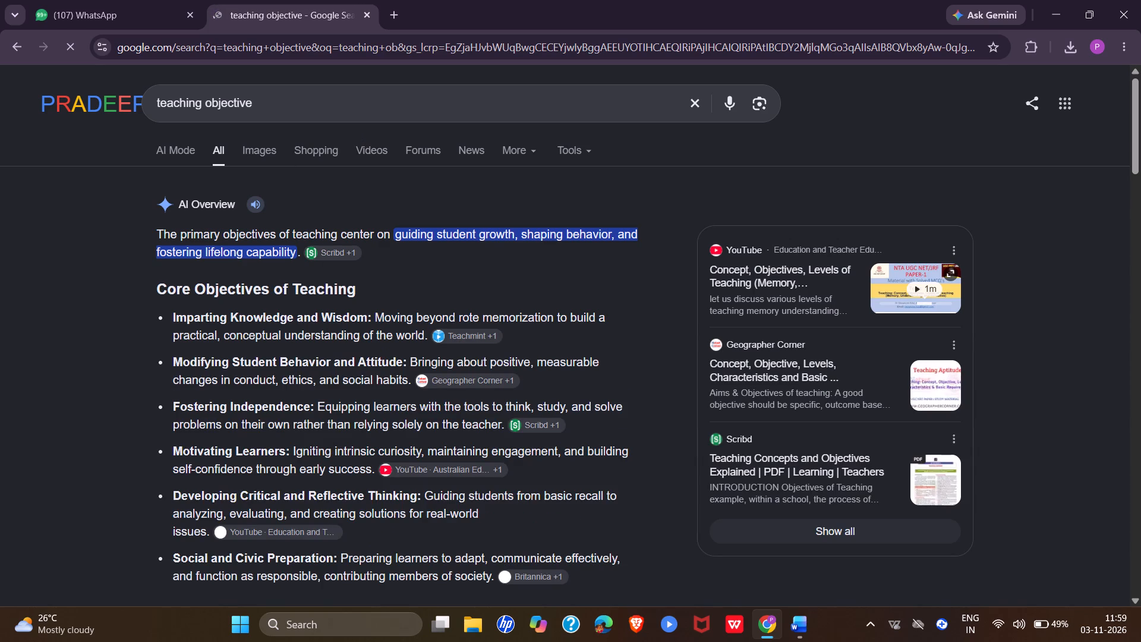
Refine the Google search to "teaching objective for resume".
left_click(333, 98)
key("space")
type("m")
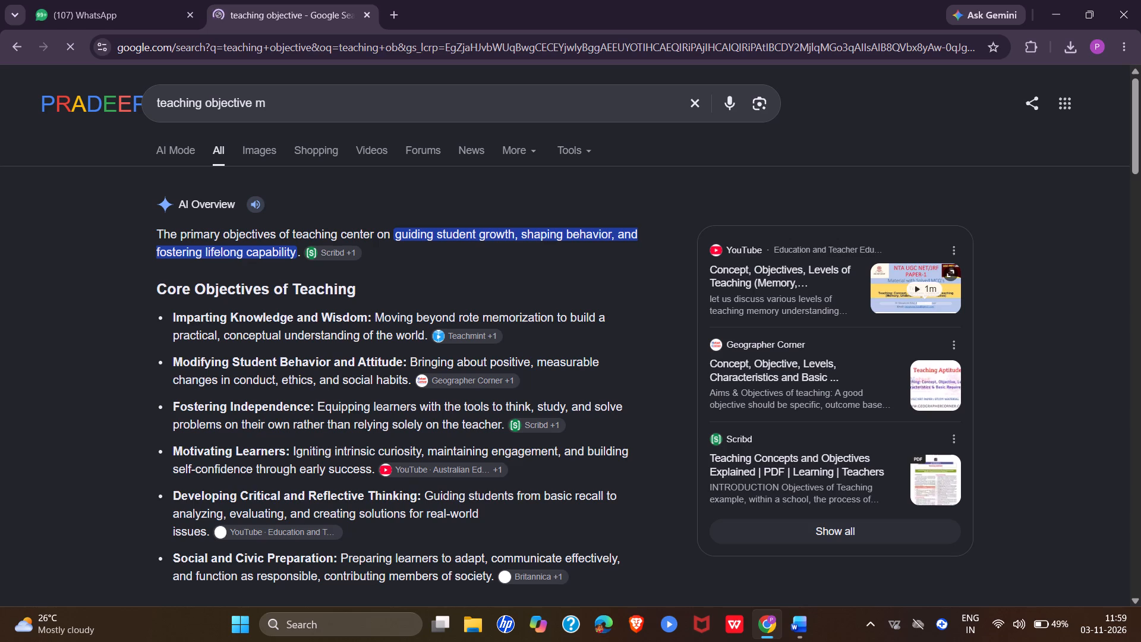
key("BackSpace")
key("space")
key("f")
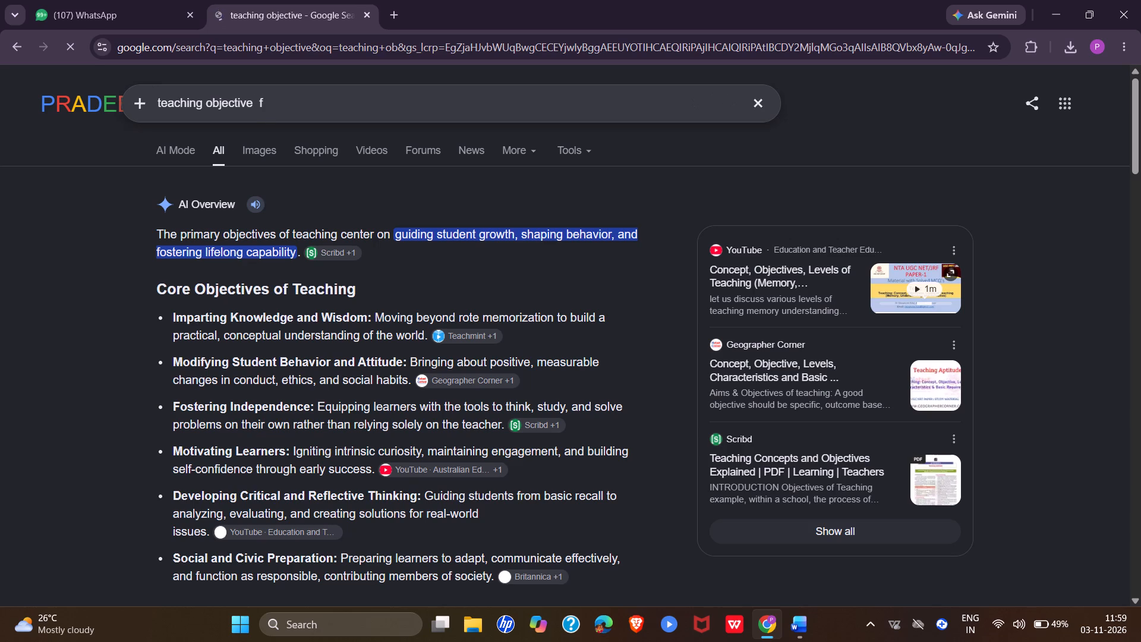
type("or")
key("space")
type("resume")
key("Return")
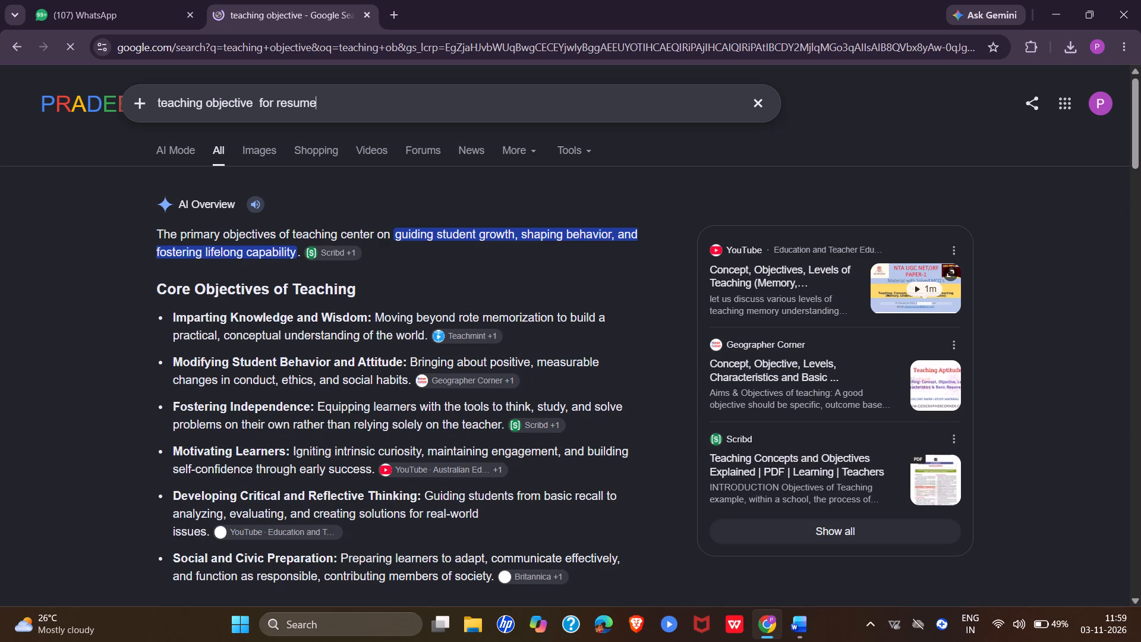
left_click_drag(324, 108, 326, 194)
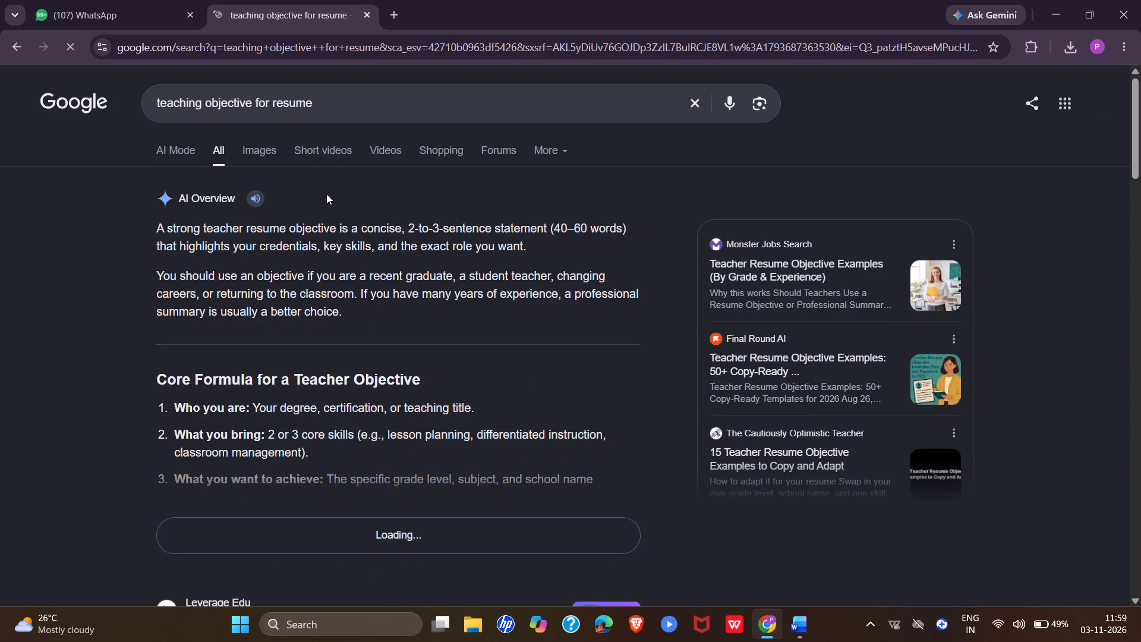
left_click_drag(326, 194, 299, 278)
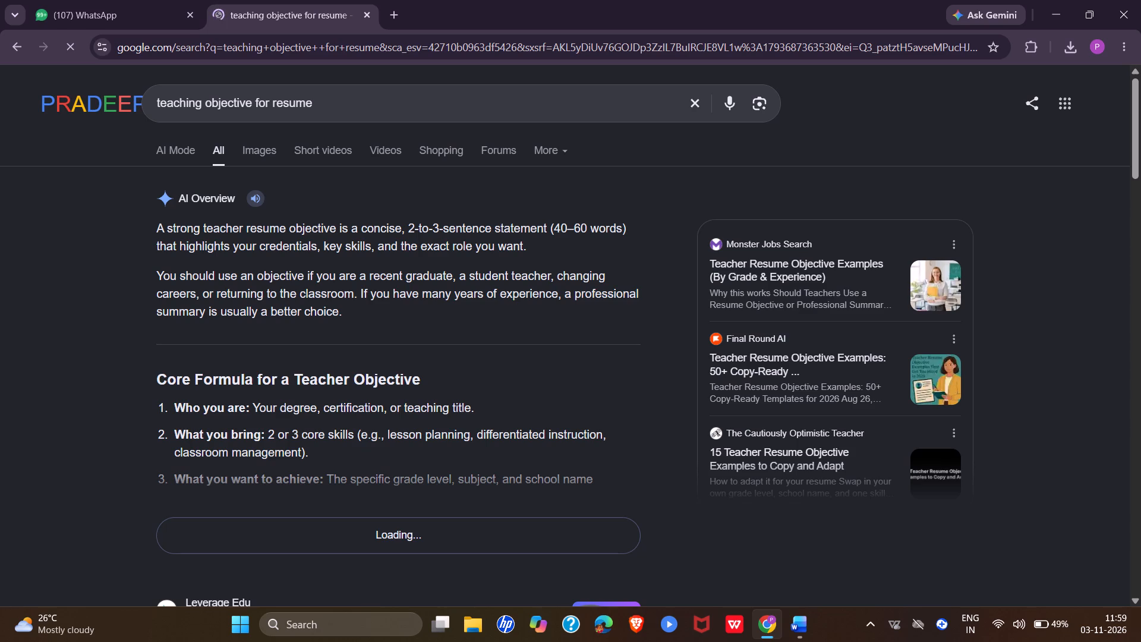
Read through the AI Overview's teacher objective formula, ready-to-use examples and tips for wording suited to the resume.
scroll(411, 392, "down", 1)
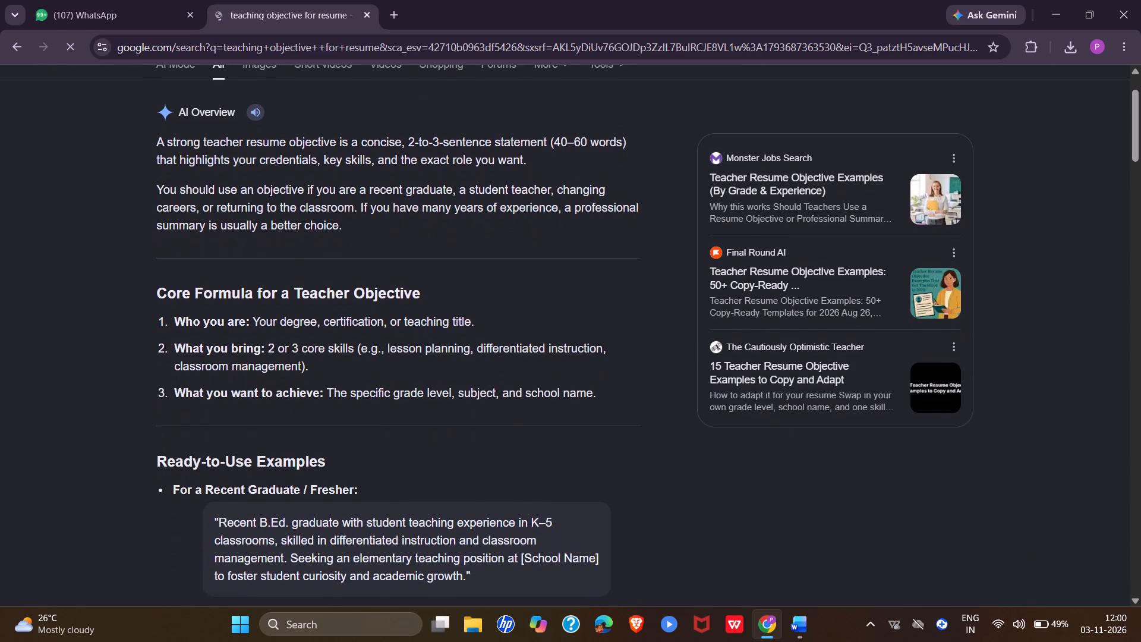
scroll(411, 392, "down", 2)
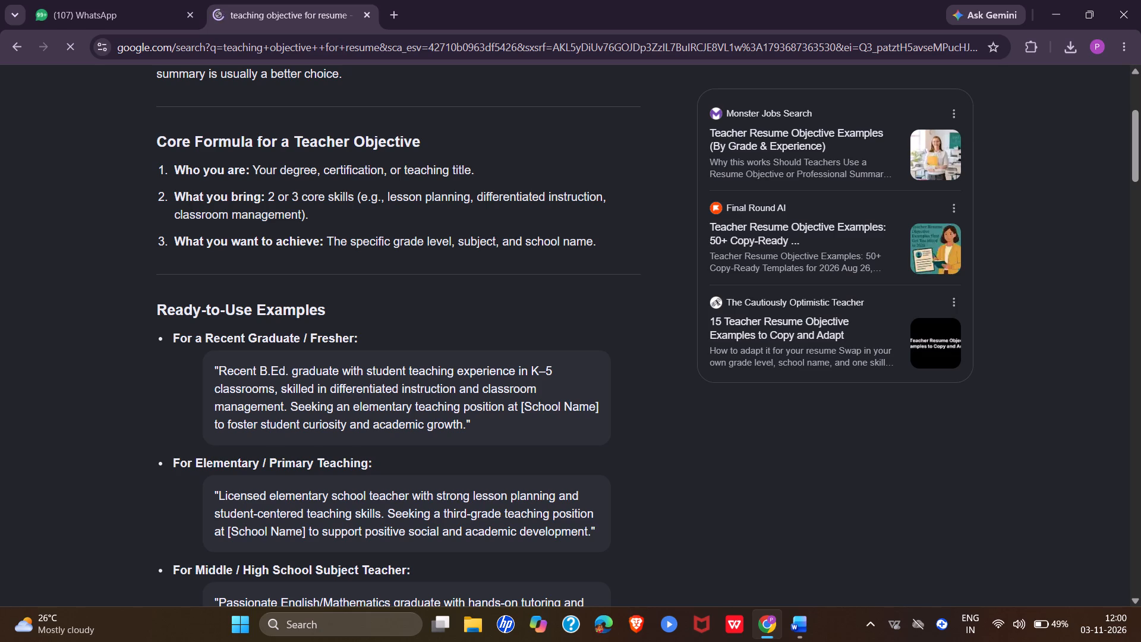
scroll(411, 392, "down", 1)
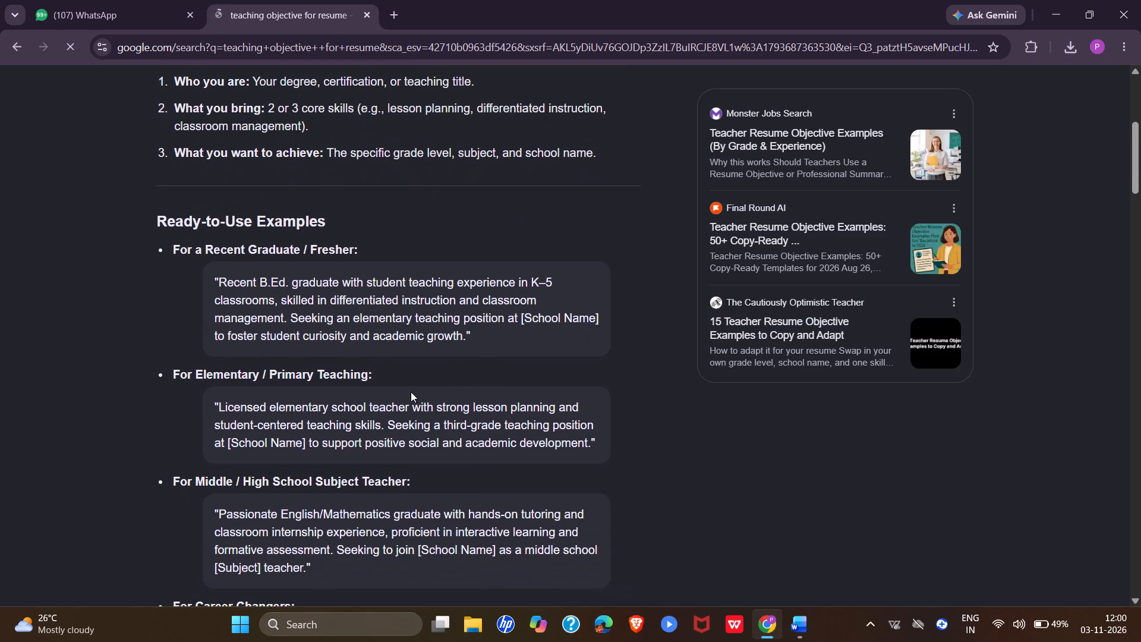
scroll(411, 392, "down", 1)
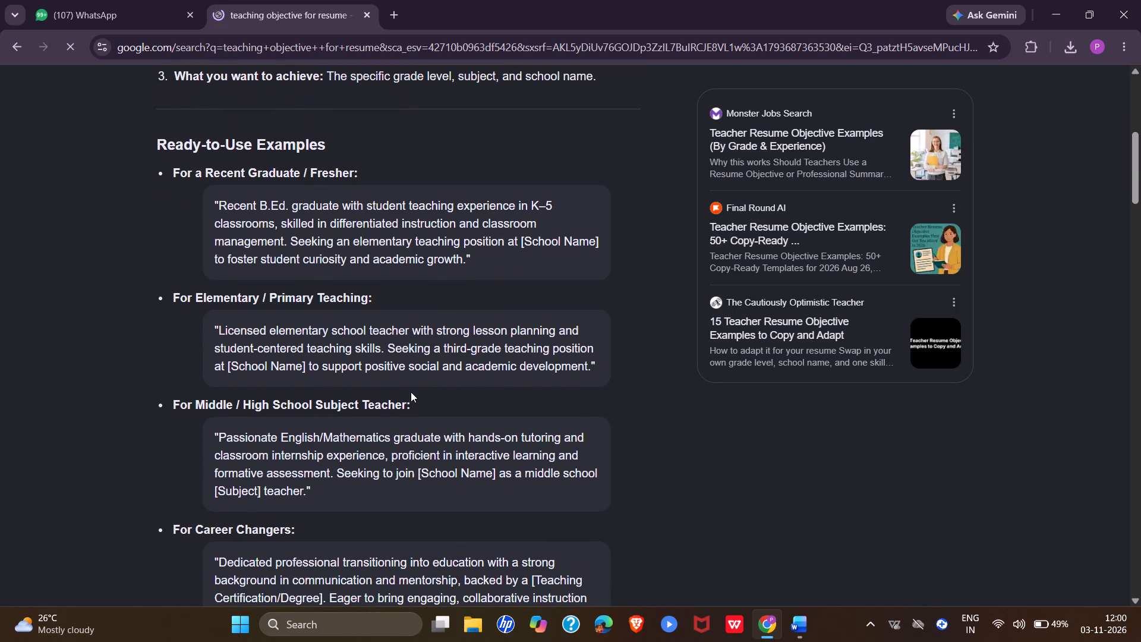
scroll(411, 392, "down", 2)
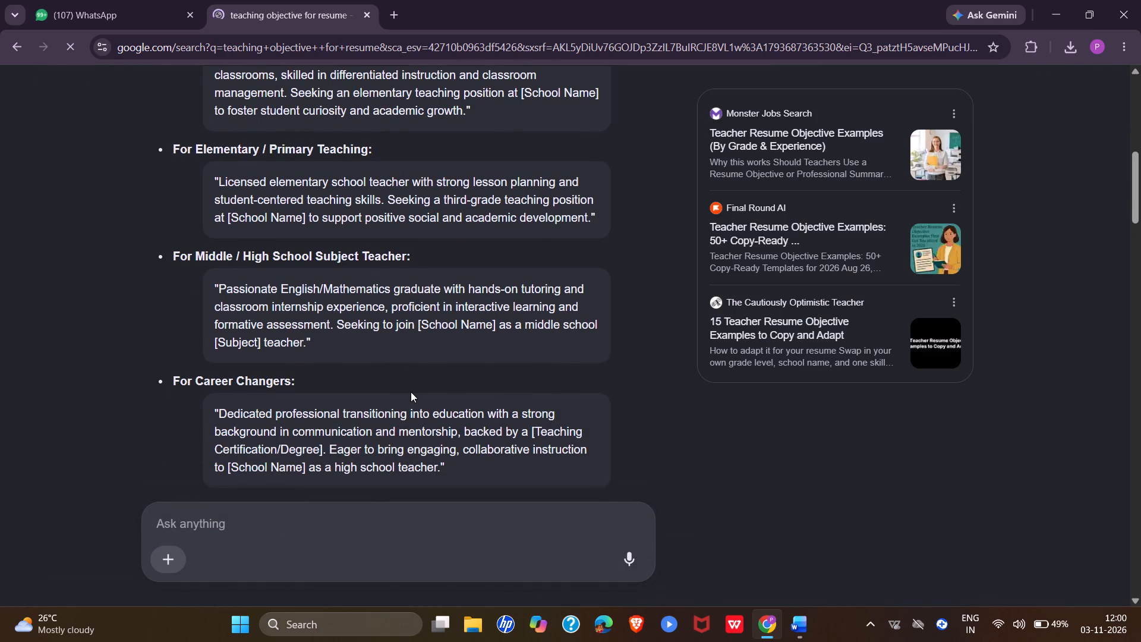
scroll(411, 392, "down", 1)
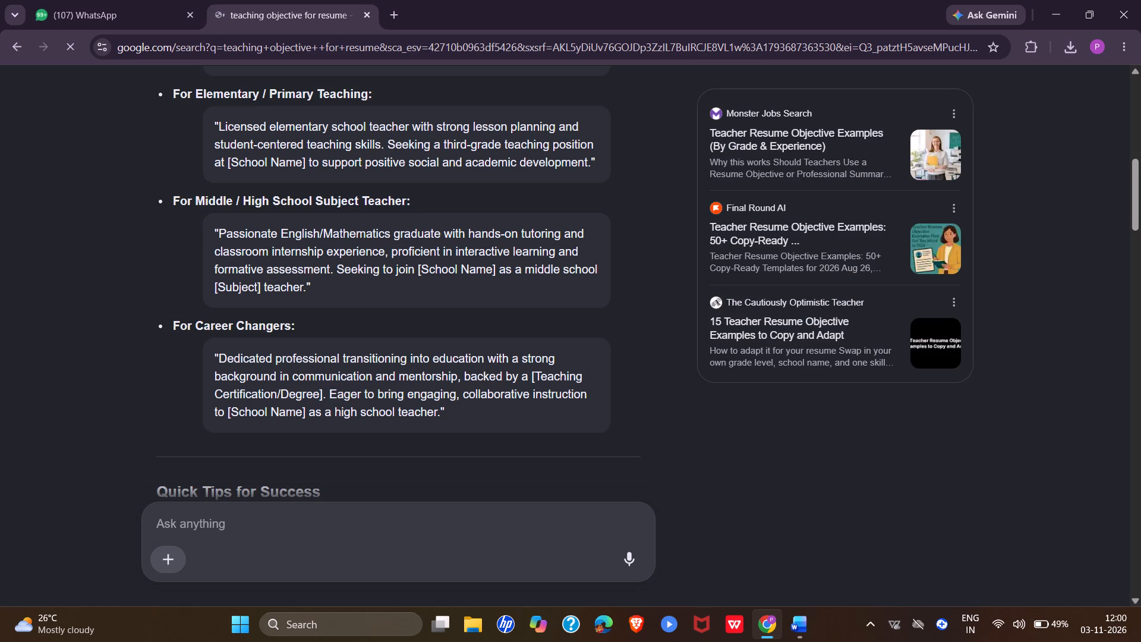
scroll(319, 396, "down", 2)
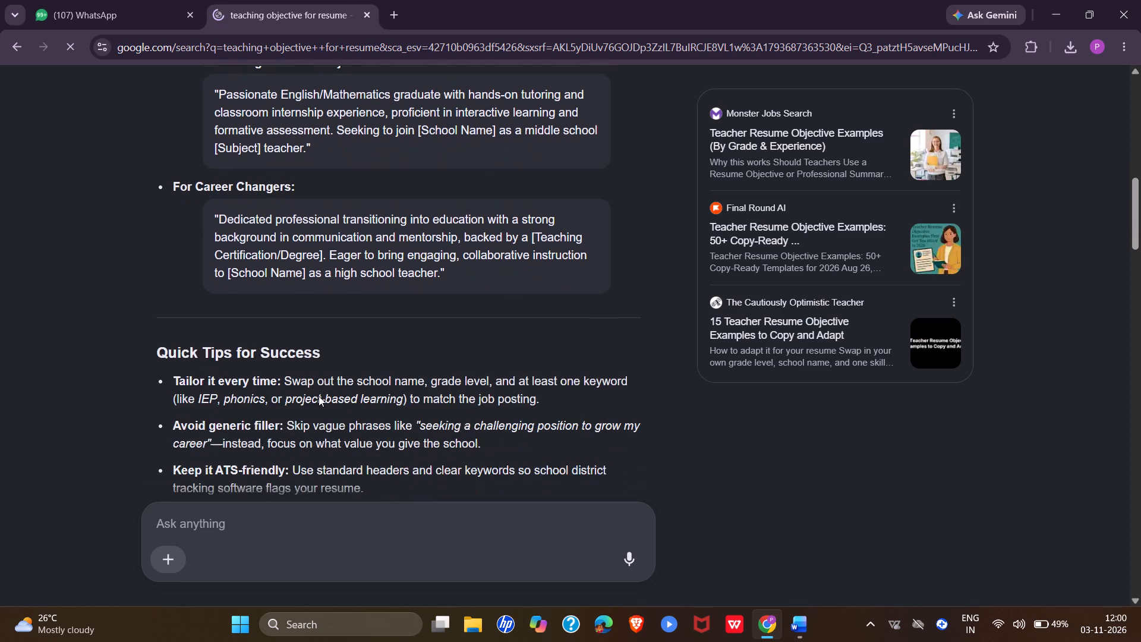
scroll(319, 396, "down", 5)
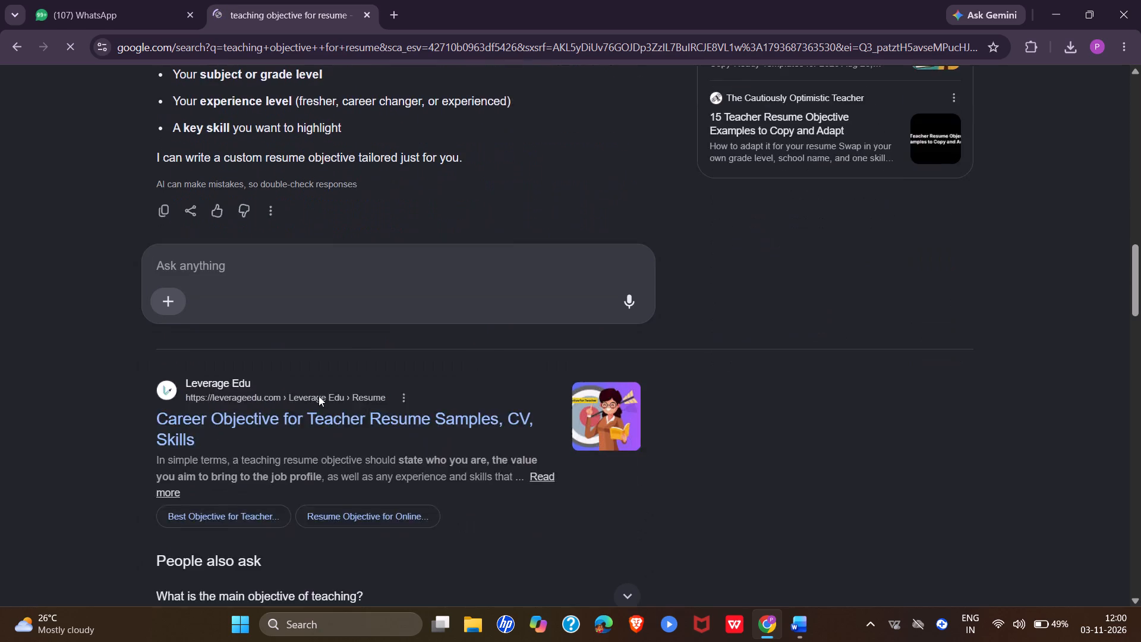
scroll(319, 396, "up", 3)
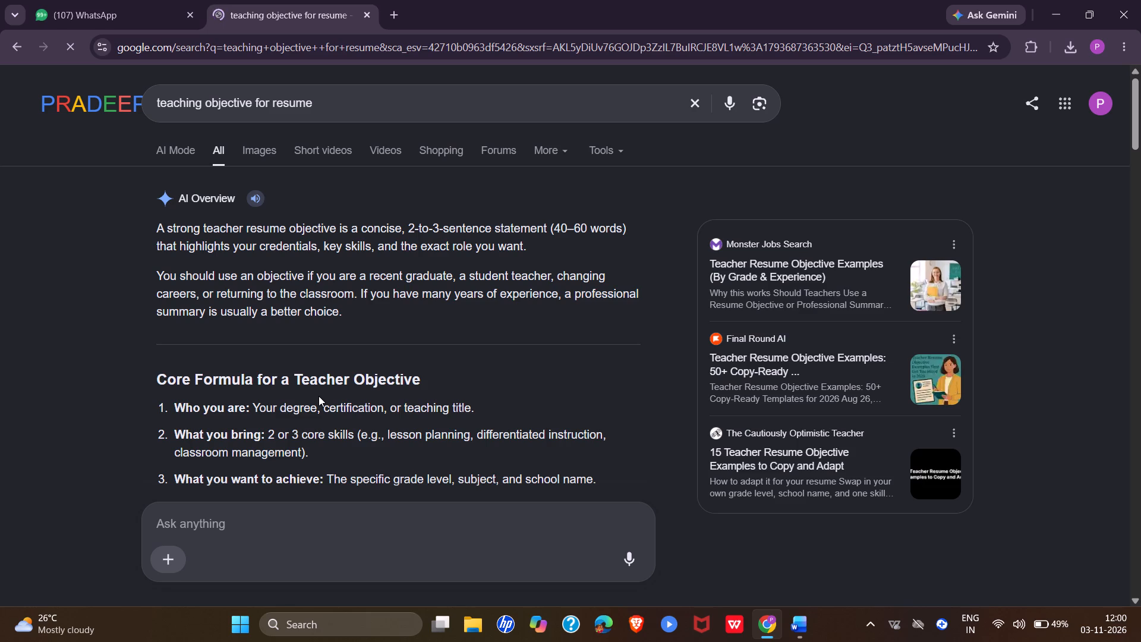
scroll(319, 396, "down", 1)
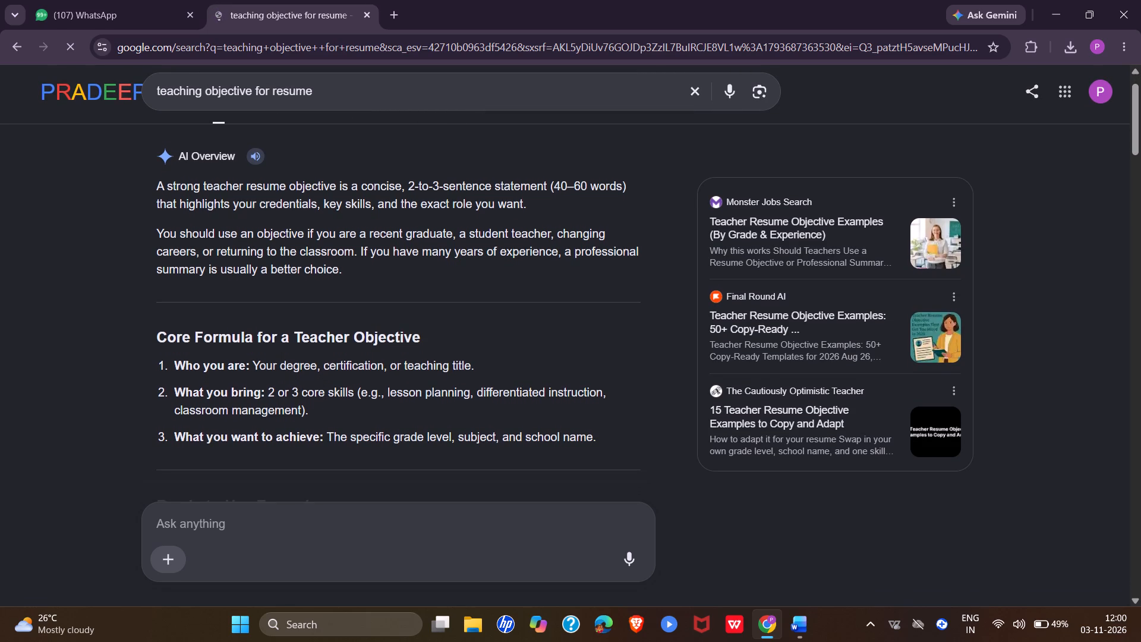
scroll(319, 396, "down", 1)
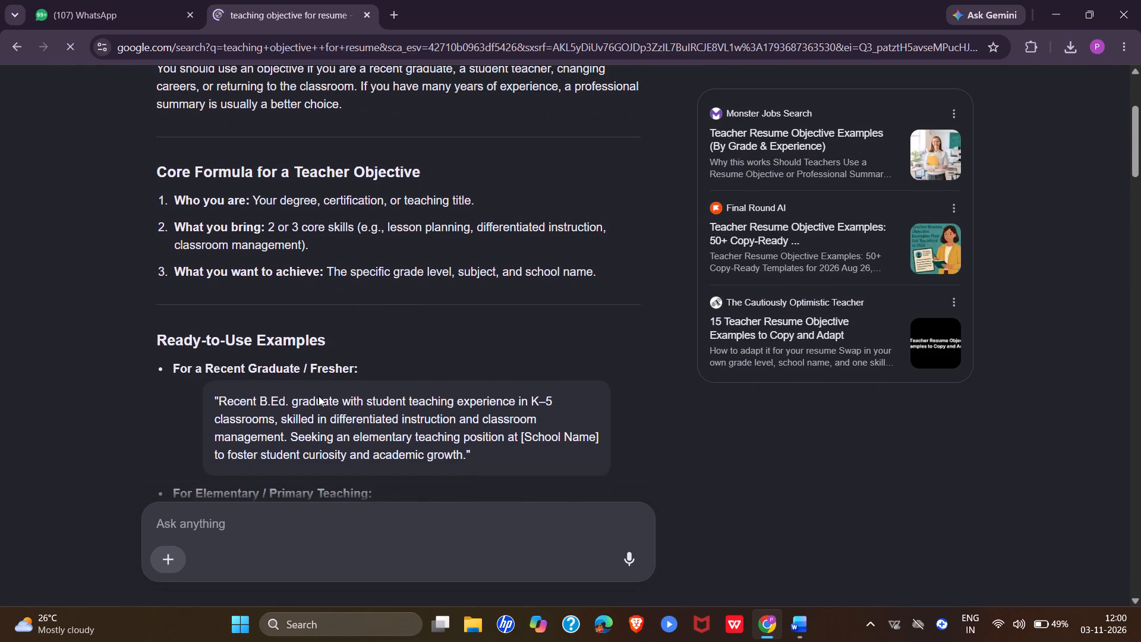
scroll(319, 396, "down", 2)
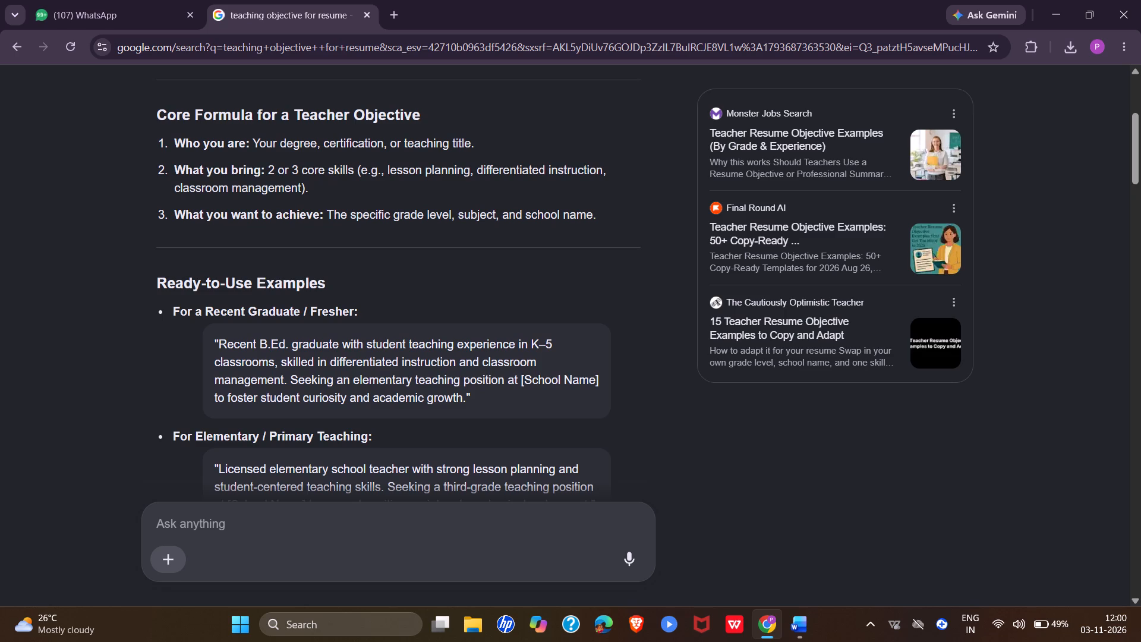
scroll(319, 396, "down", 5)
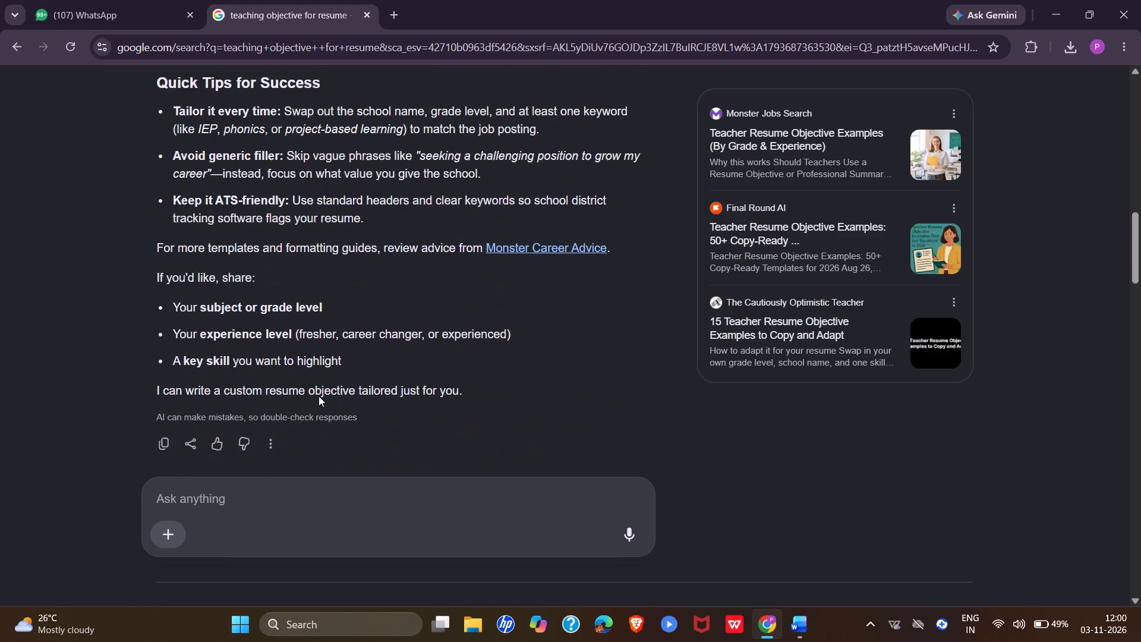
scroll(319, 396, "down", 1)
scroll(319, 396, "up", 6)
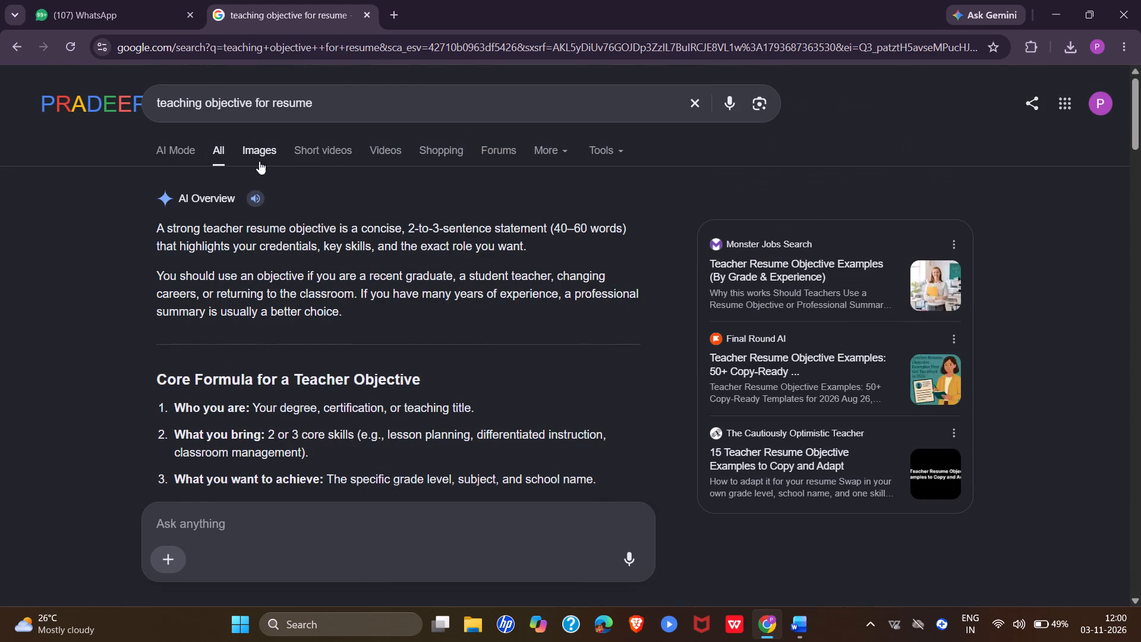
Switch to the image results for the search and preview the Sample Templates "Teacher Resume Objective" image.
left_click(257, 152)
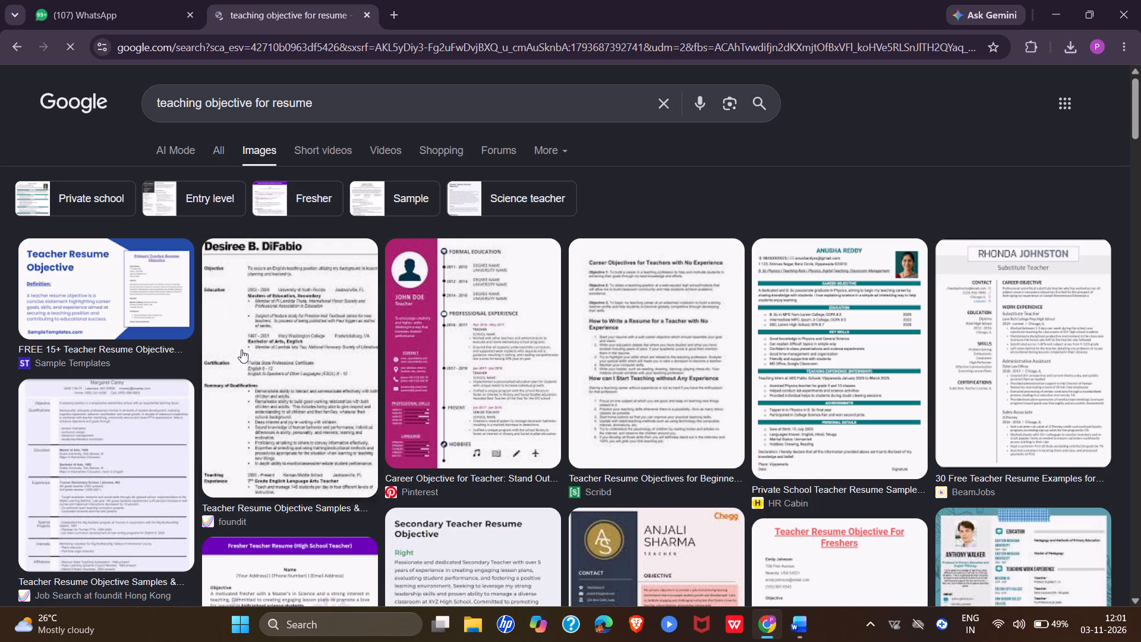
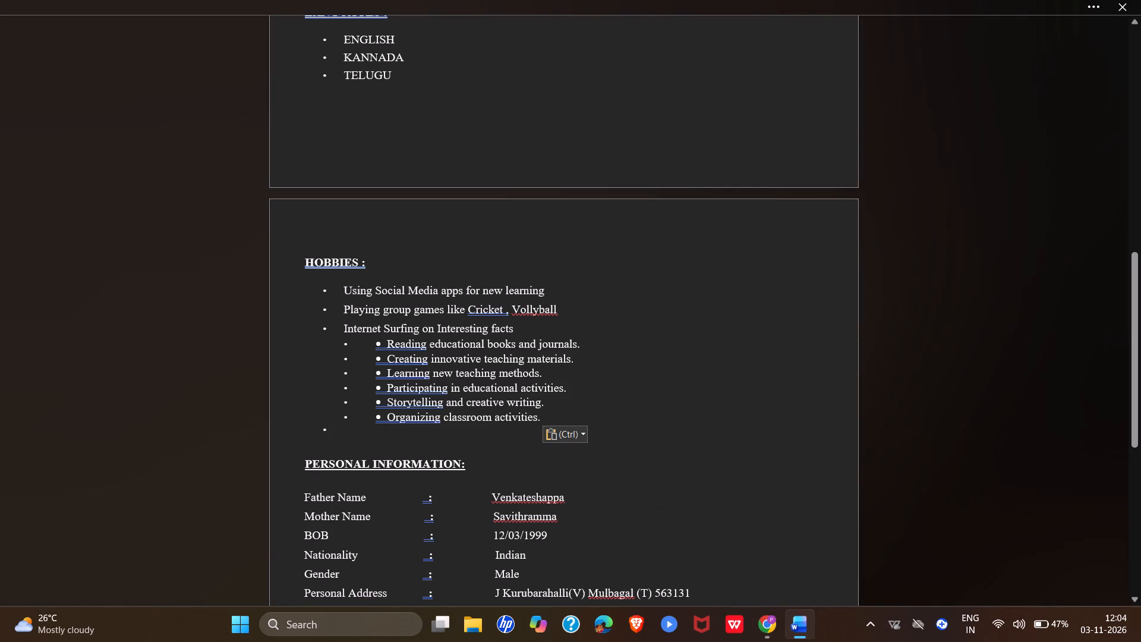
Make "Reading educational books and journals." a main-level HOBBIES bullet below "Internet Surfing on Interesting facts", removing its nested bullet and extra dot.
left_click(372, 342)
key("BackSpace")
key("BackSpace")
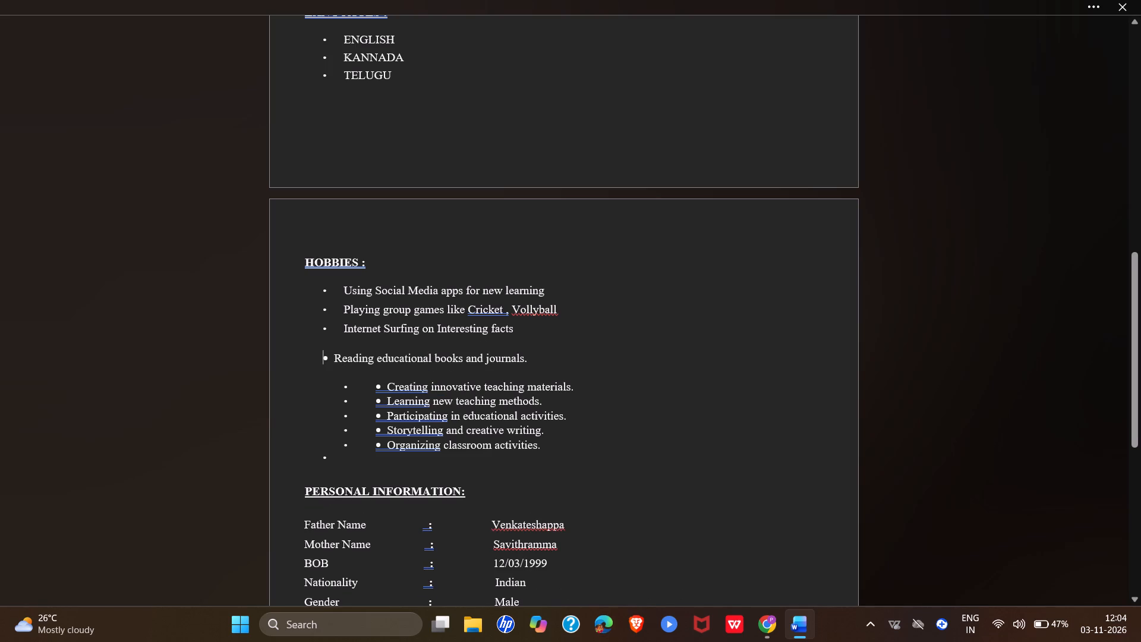
key("BackSpace")
key("BackSpace")
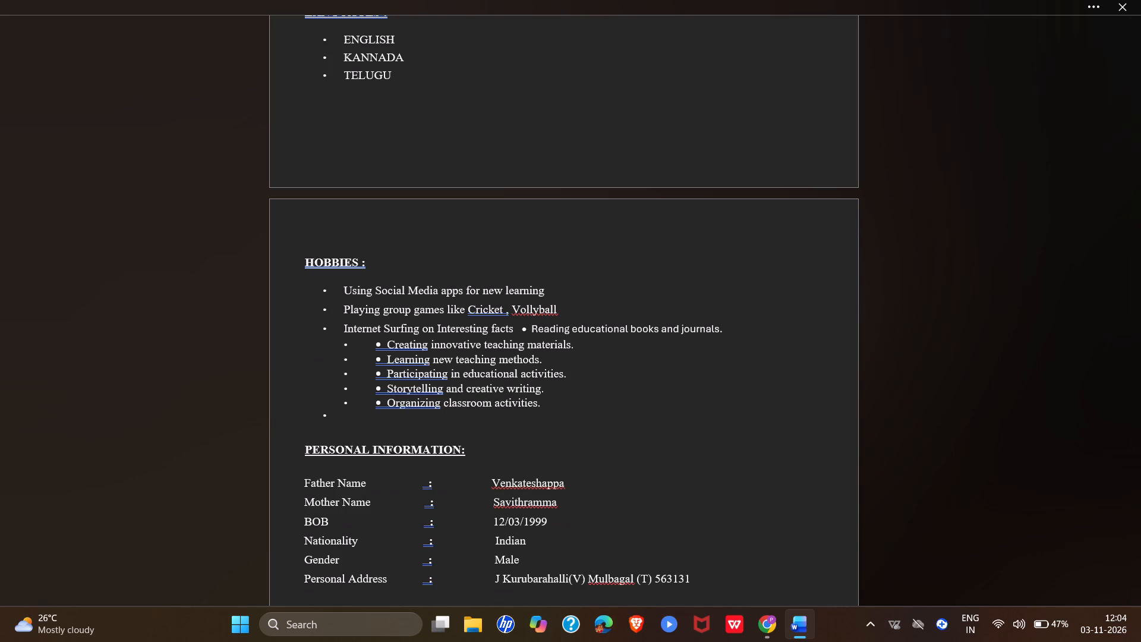
key("Right")
key("Right")
key("BackSpace")
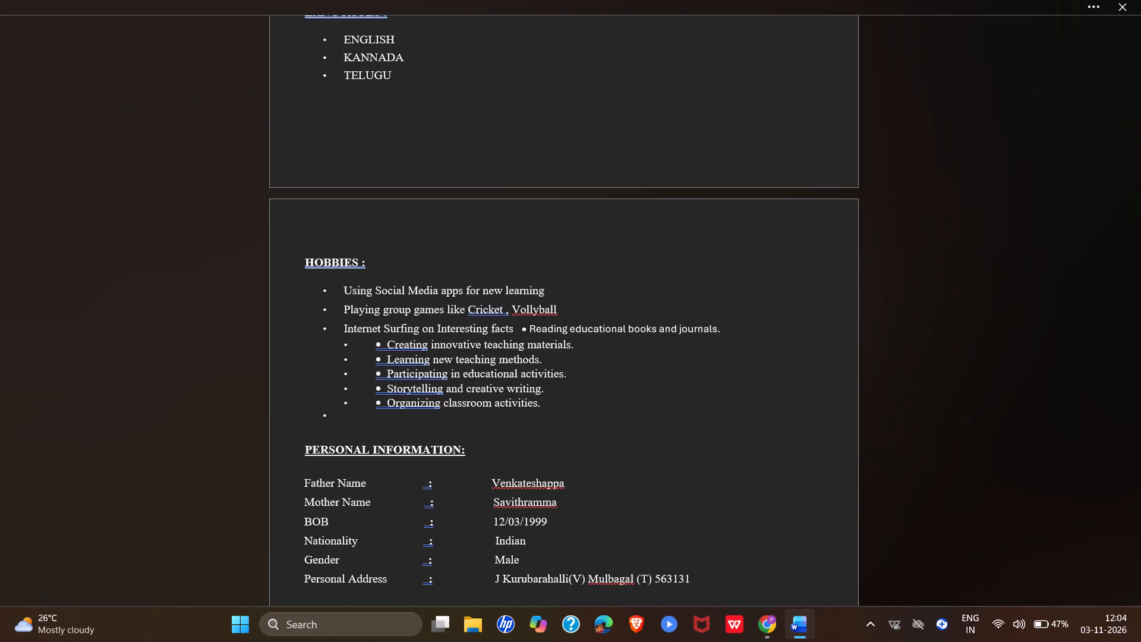
key("BackSpace")
key("BackSpace")
key("BackSpace")
key("Return")
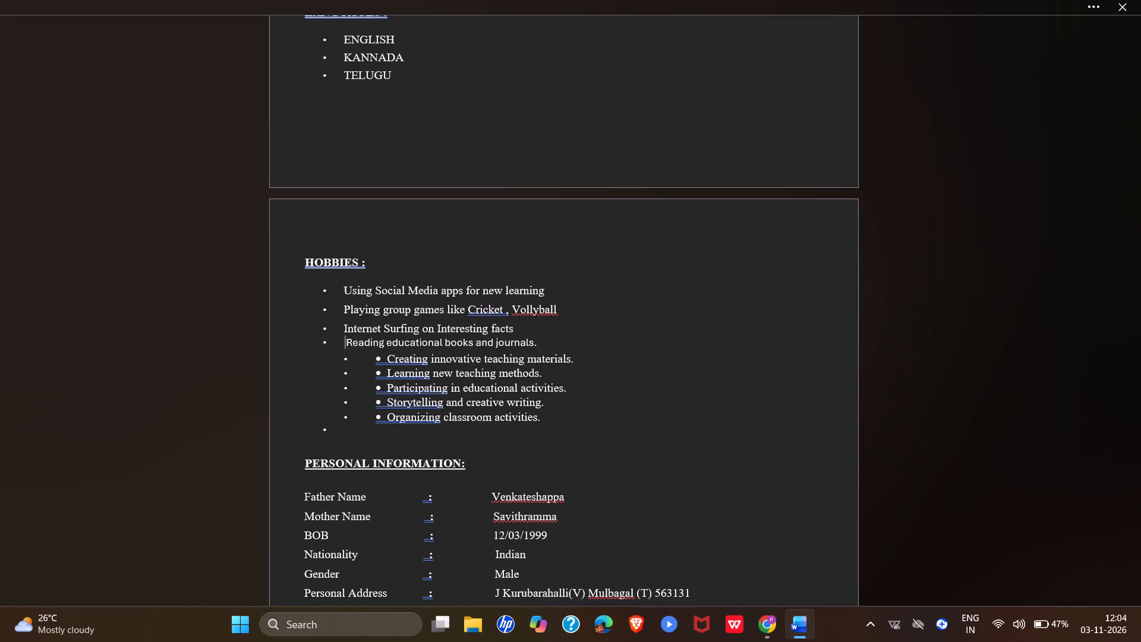
Turn "Creating innovative teaching materials." into a main-level HOBBIES bullet without the pasted dot.
left_click(384, 359)
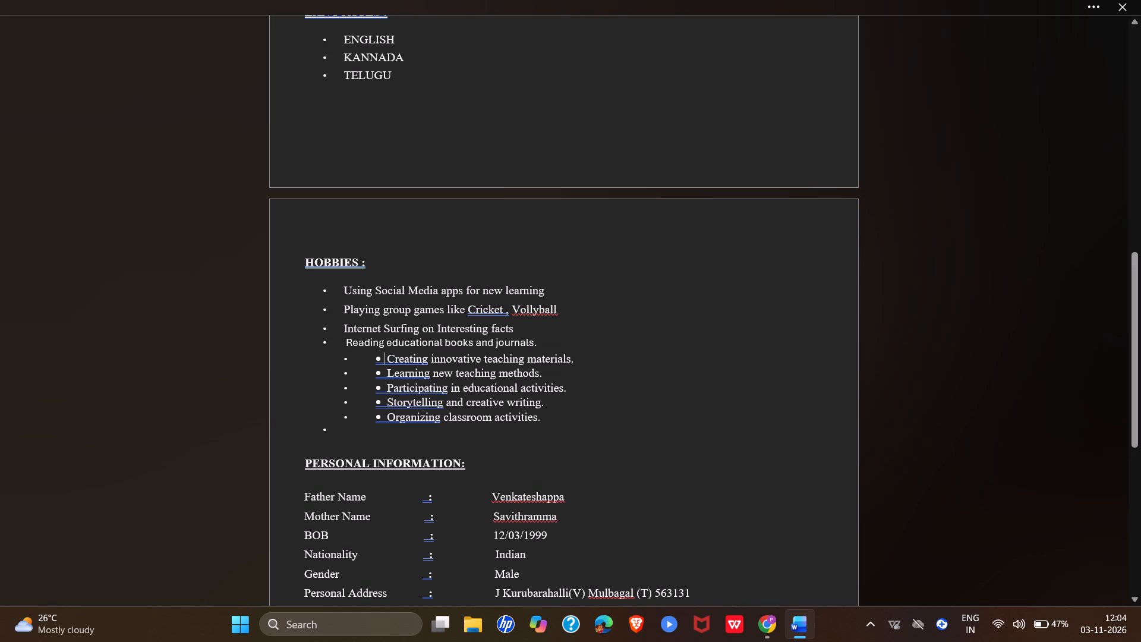
key("BackSpace")
key("BackSpace")
key("BackSpace")
key("BackSpace")
key("BackSpace")
key("BackSpace")
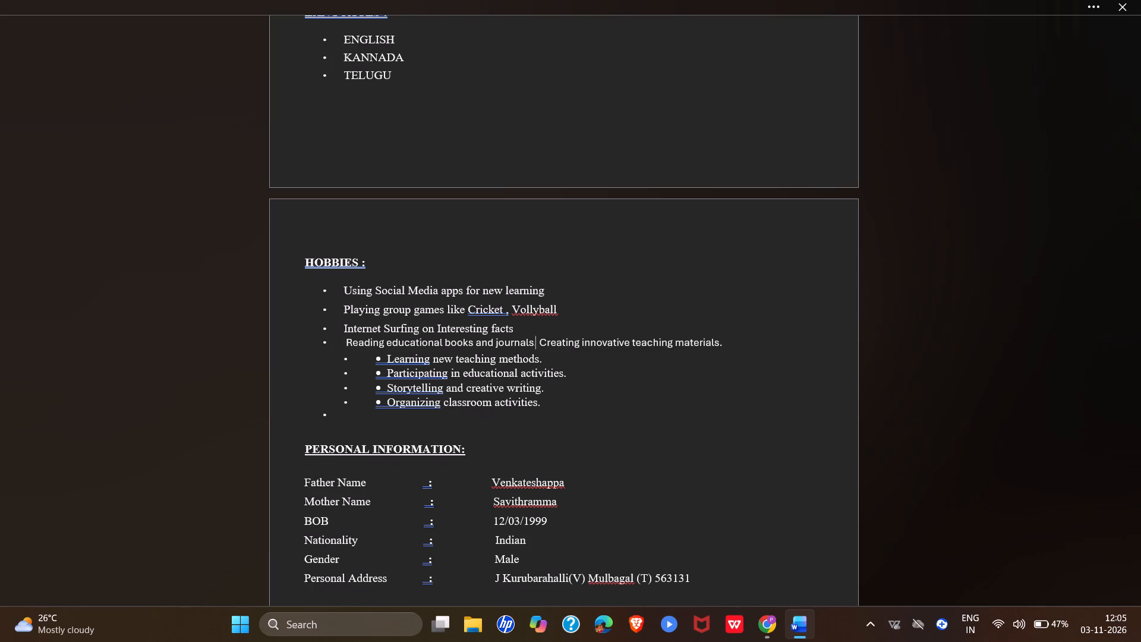
key("Return")
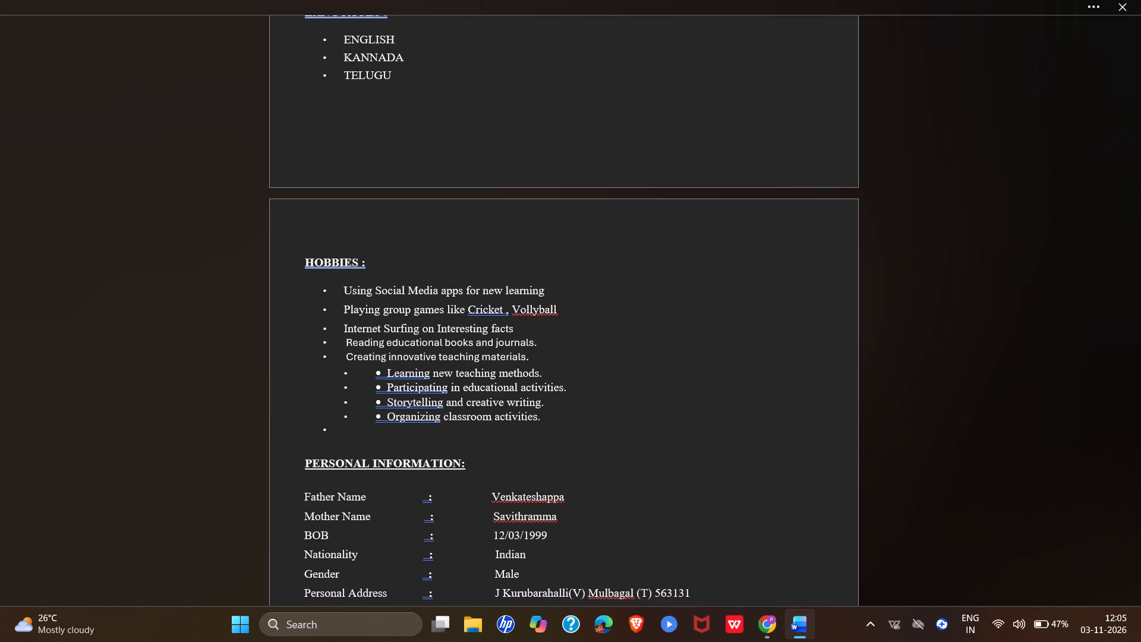
Turn "Learning new teaching methods." into a main-level HOBBIES bullet without the pasted dot.
left_click(387, 374)
key("BackSpace")
key("BackSpace")
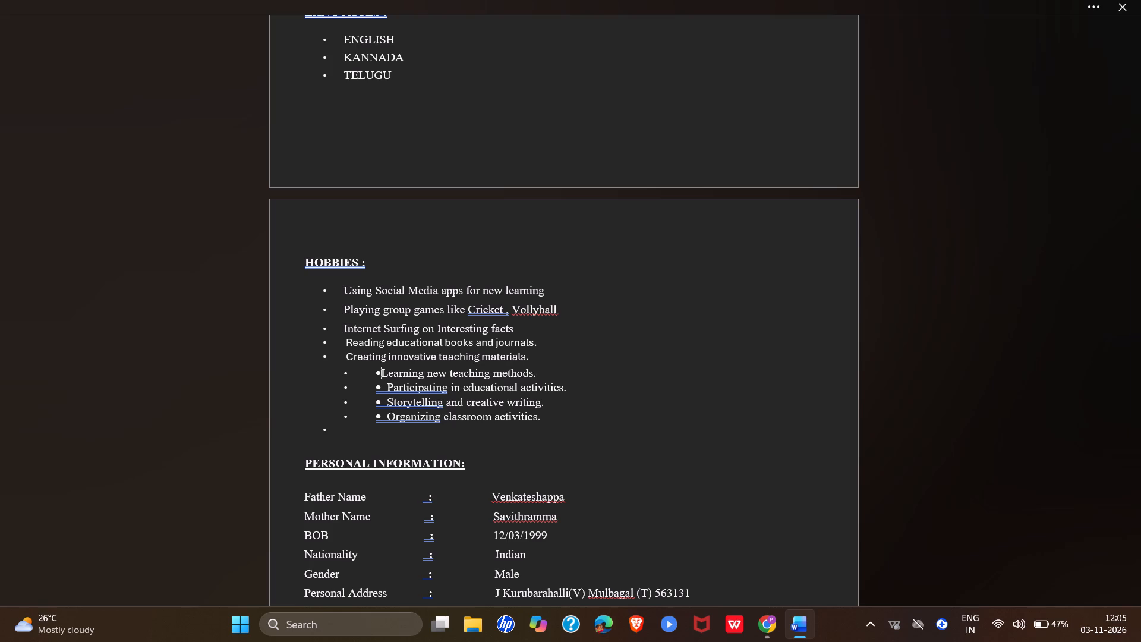
key("BackSpace")
key("BackSpace")
key("BackSpace")
key("BackSpace")
key("BackSpace")
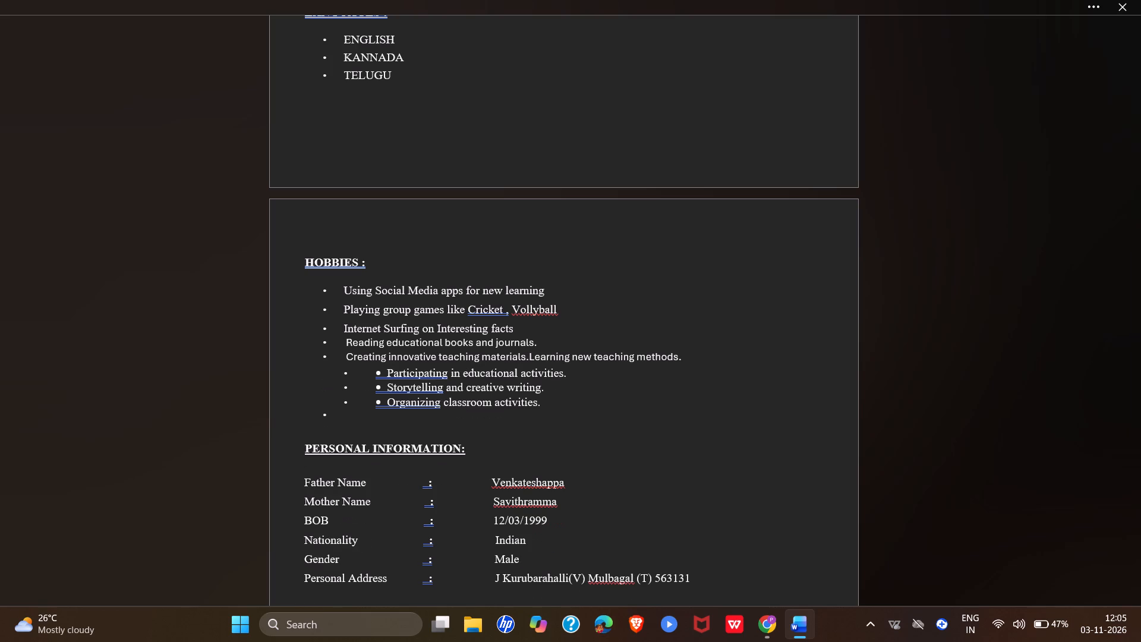
key("Return")
Turn "Participating in educational activities." into a main-level HOBBIES bullet without the pasted dot.
left_click(389, 387)
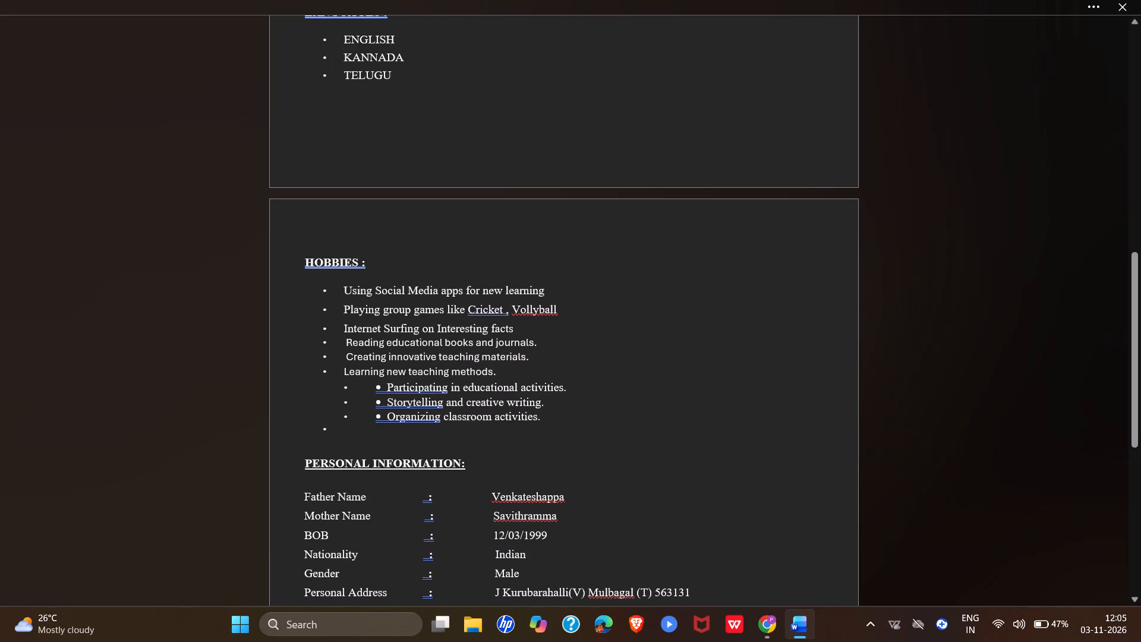
key("BackSpace")
key("BackSpace")
key("BackSpace")
key("BackSpace")
key("BackSpace")
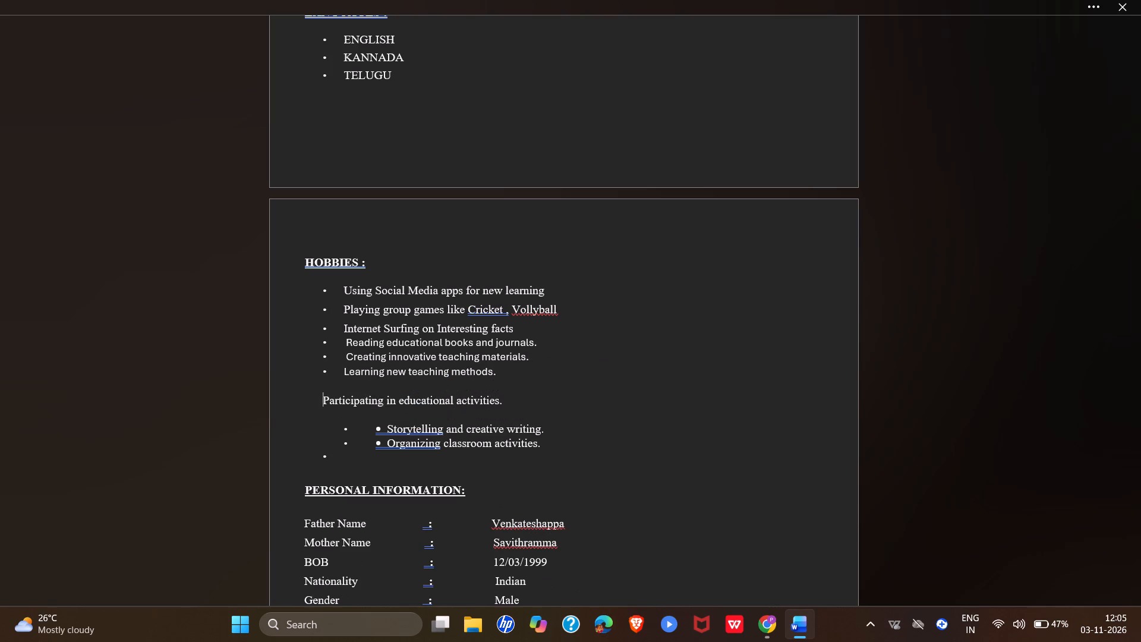
key("BackSpace")
key("BackSpace")
key("Return")
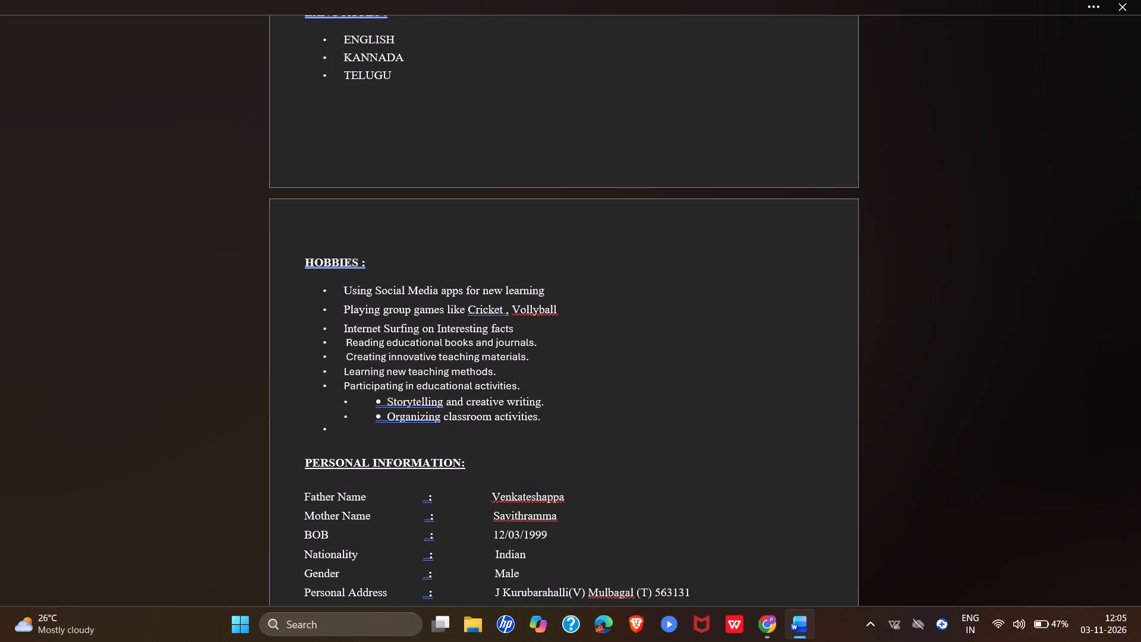
Turn "Storytelling and creative writing." into a main-level HOBBIES bullet without the pasted dot.
left_click(386, 402)
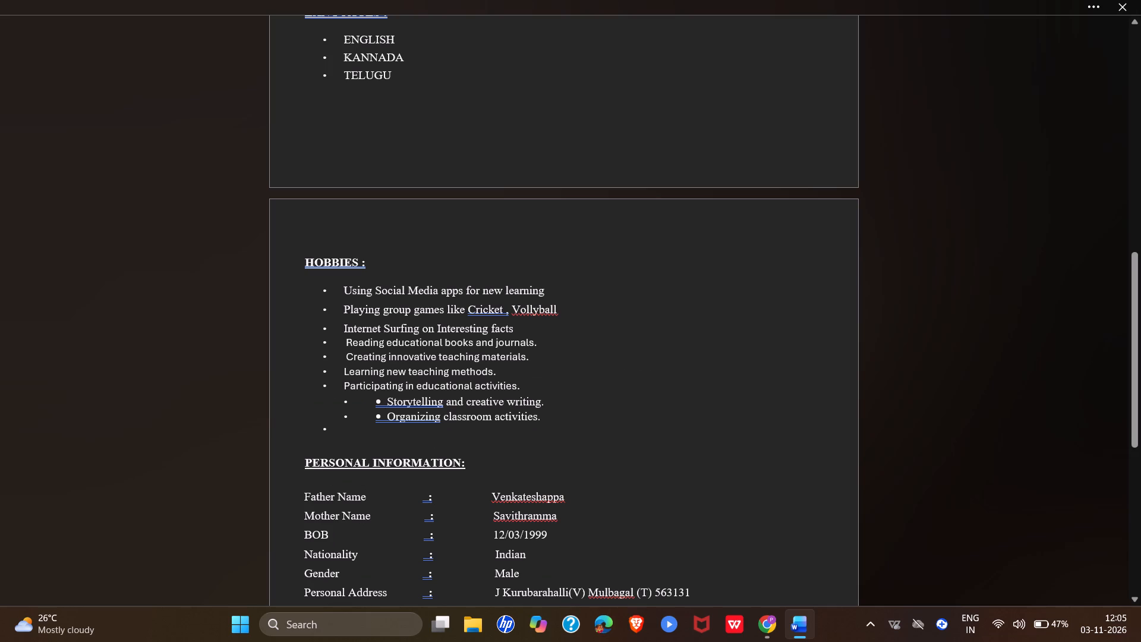
key("BackSpace")
key("BackSpace")
key("BackSpace")
key("BackSpace")
key("BackSpace")
key("BackSpace")
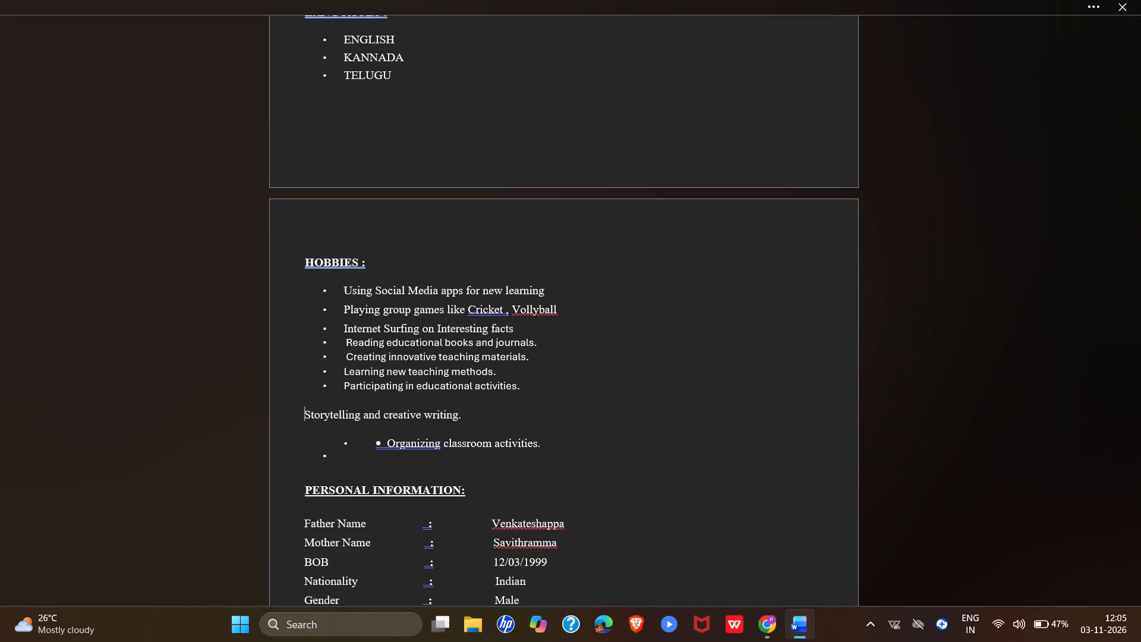
key("BackSpace")
key("Return")
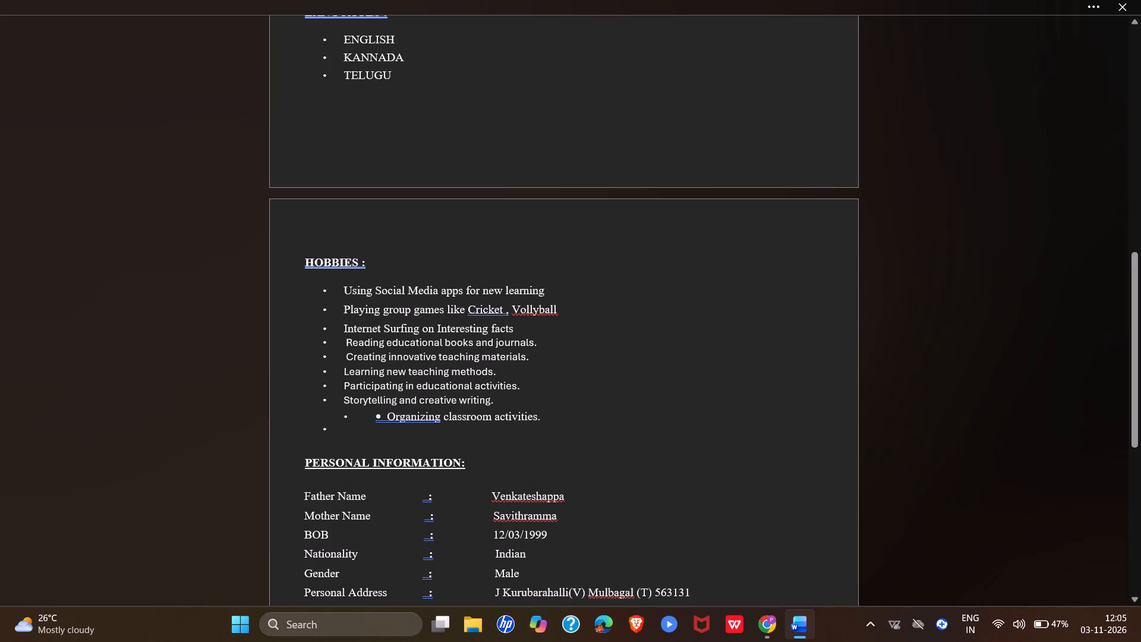
Turn "Organizing classroom activities." into a main-level HOBBIES bullet without the pasted dot.
left_click(389, 417)
key("BackSpace")
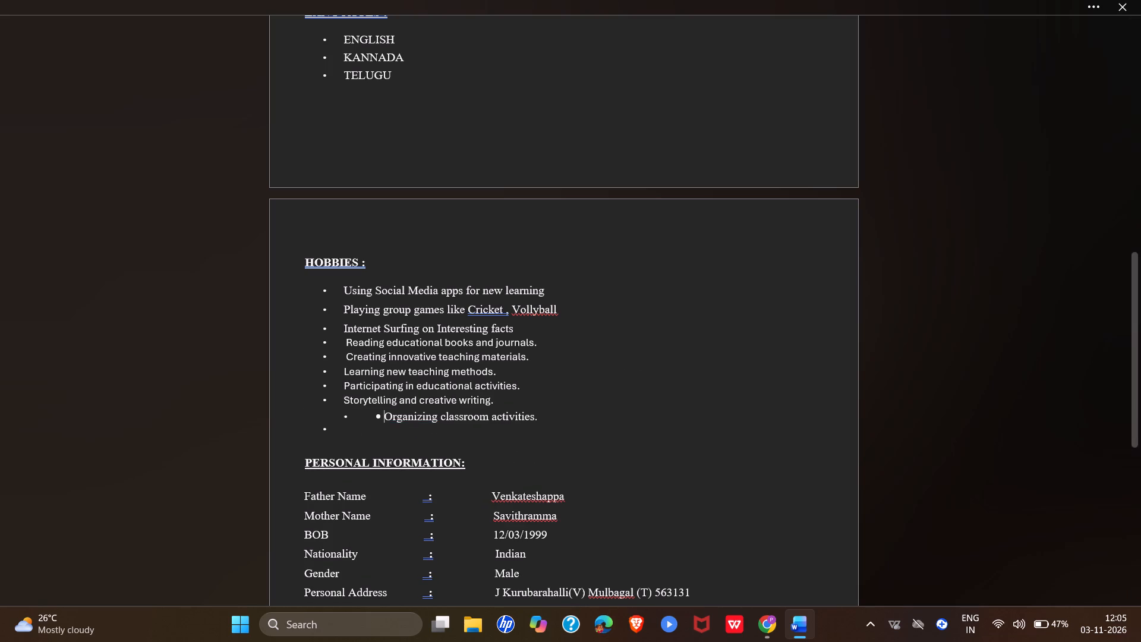
key("BackSpace")
key("BackSpace")
key("BackSpace")
key("BackSpace")
key("BackSpace")
key("BackSpace")
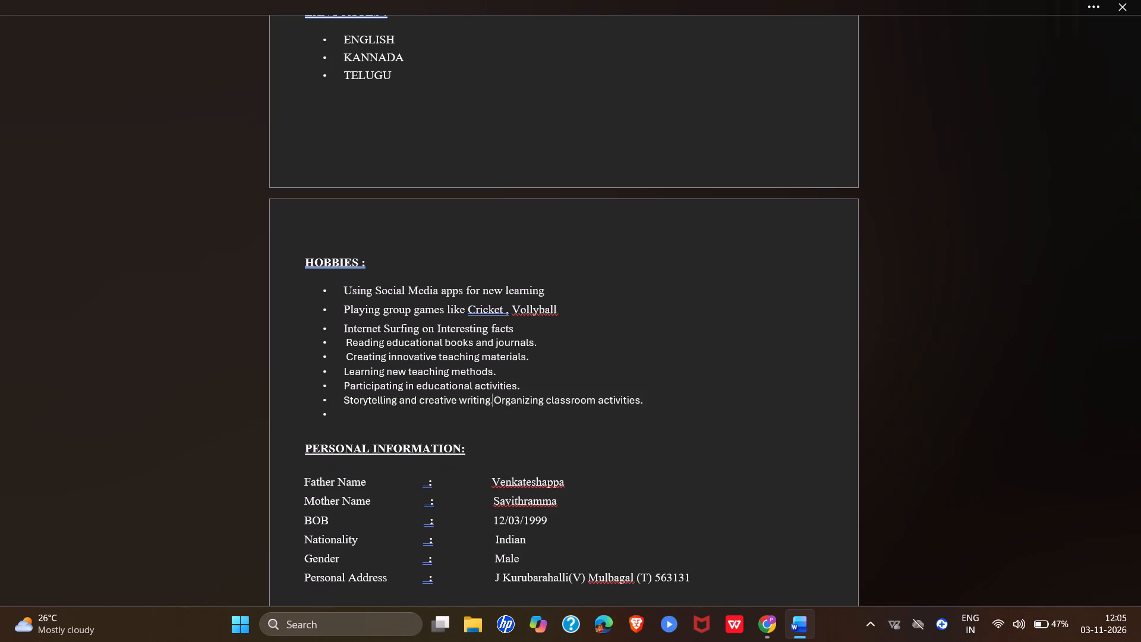
key("Return")
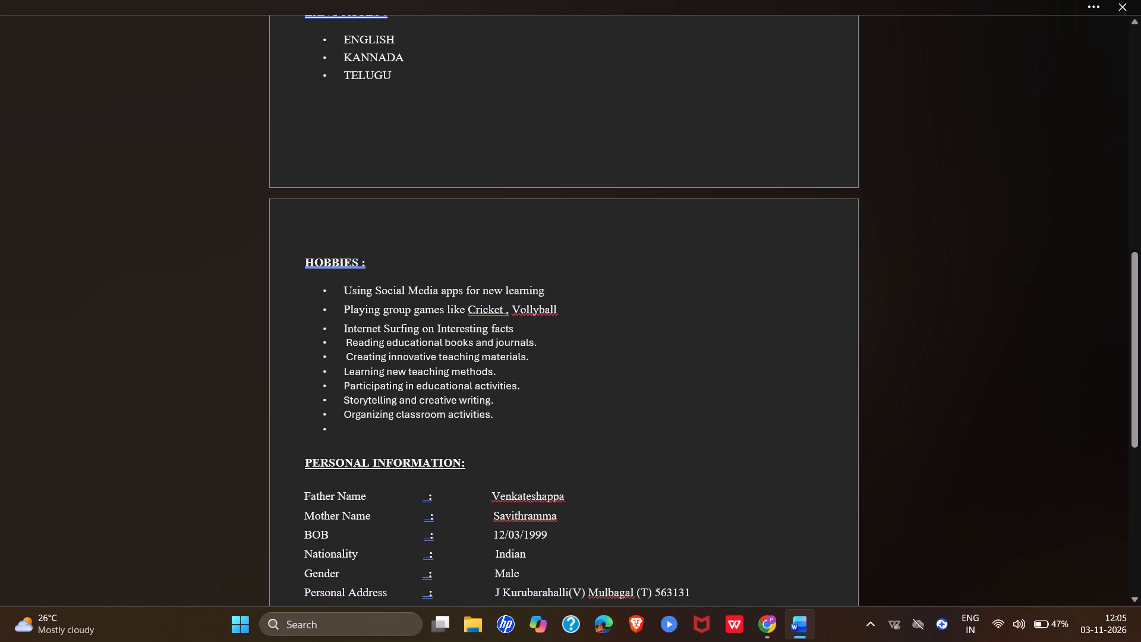
Remove the empty bullet at the end of the HOBBIES list.
left_click(360, 436)
key("BackSpace")
key("BackSpace")
Format all the HOBBIES list entries in Times New Roman at font size 14.
left_click_drag(315, 280, 322, 281)
left_click_drag(322, 281, 479, 420)
left_click(479, 420)
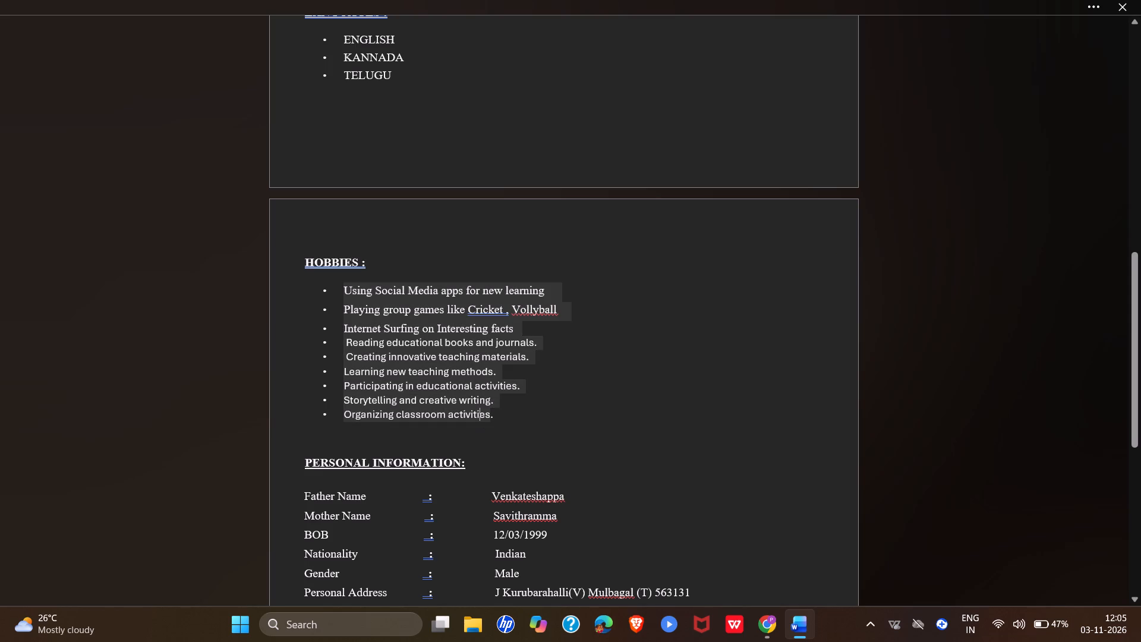
left_click_drag(338, 291, 498, 438)
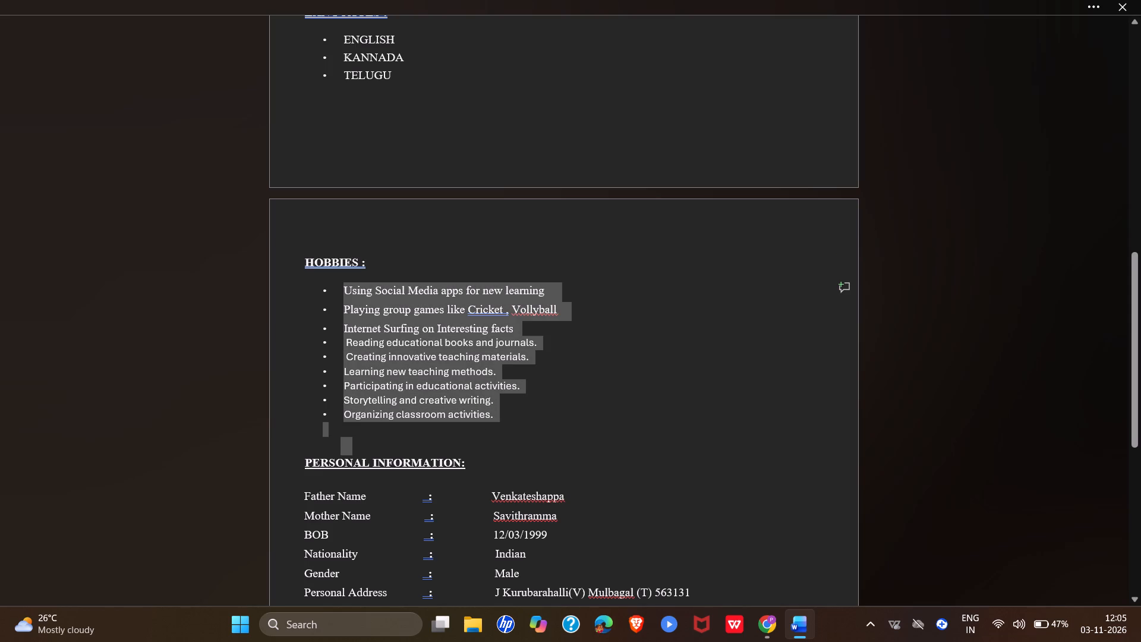
left_click_drag(498, 438, 503, 419)
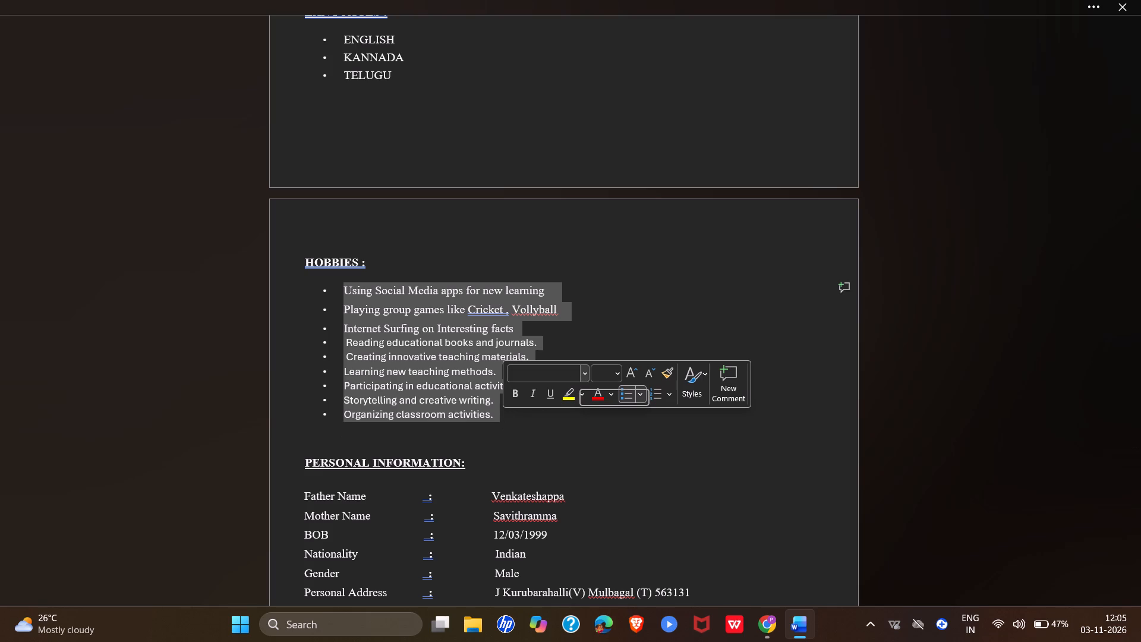
left_click(553, 373)
key("t")
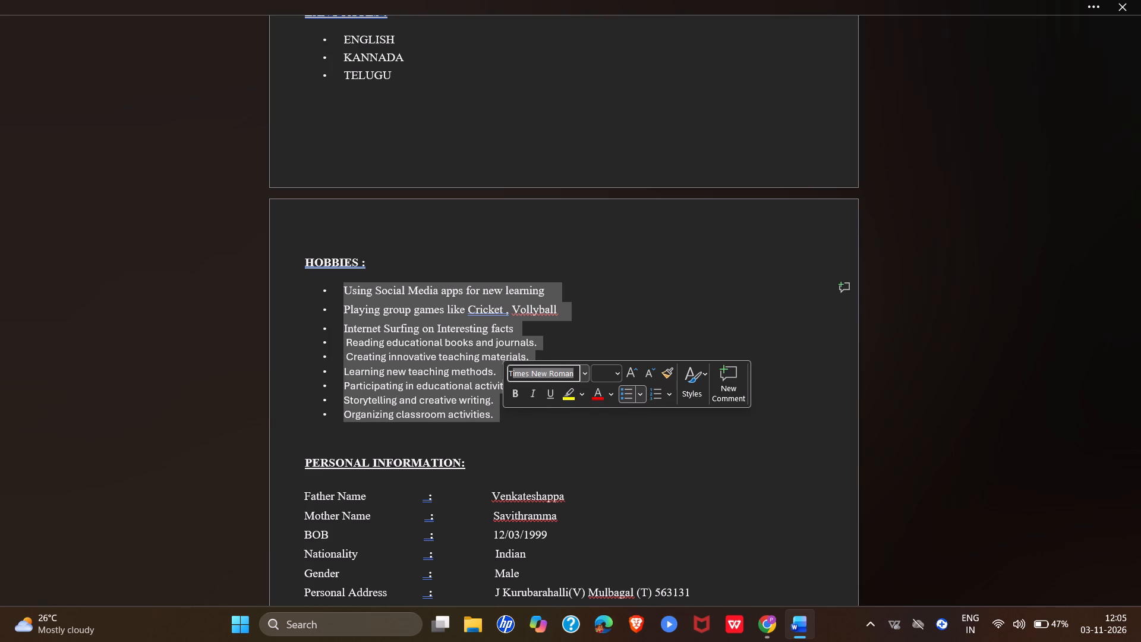
key("Return")
left_click(613, 369)
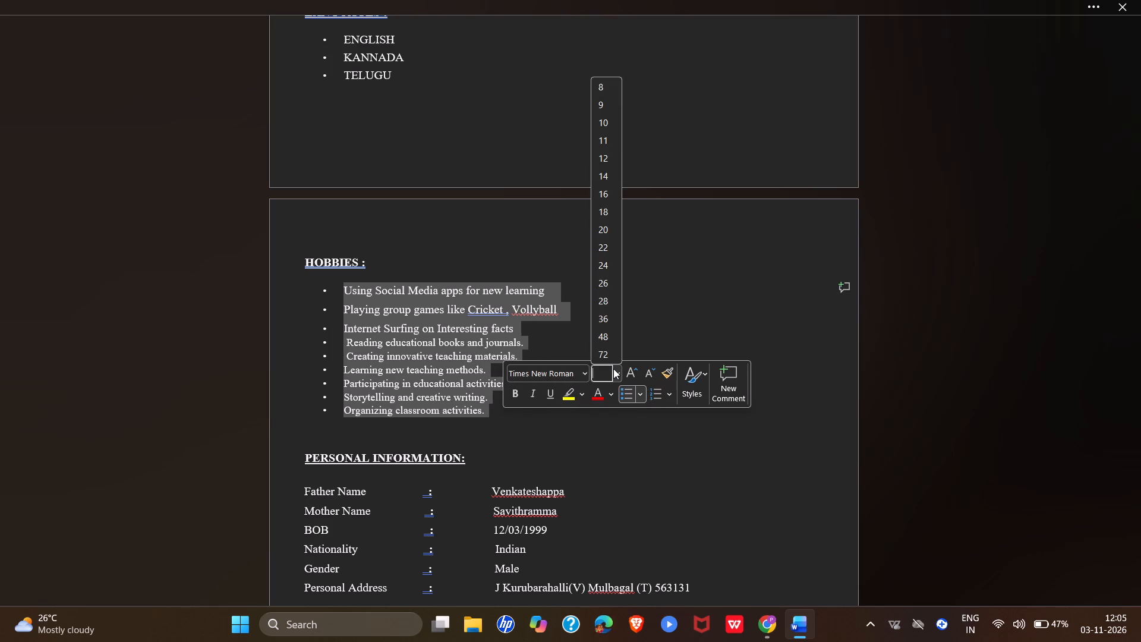
left_click(614, 180)
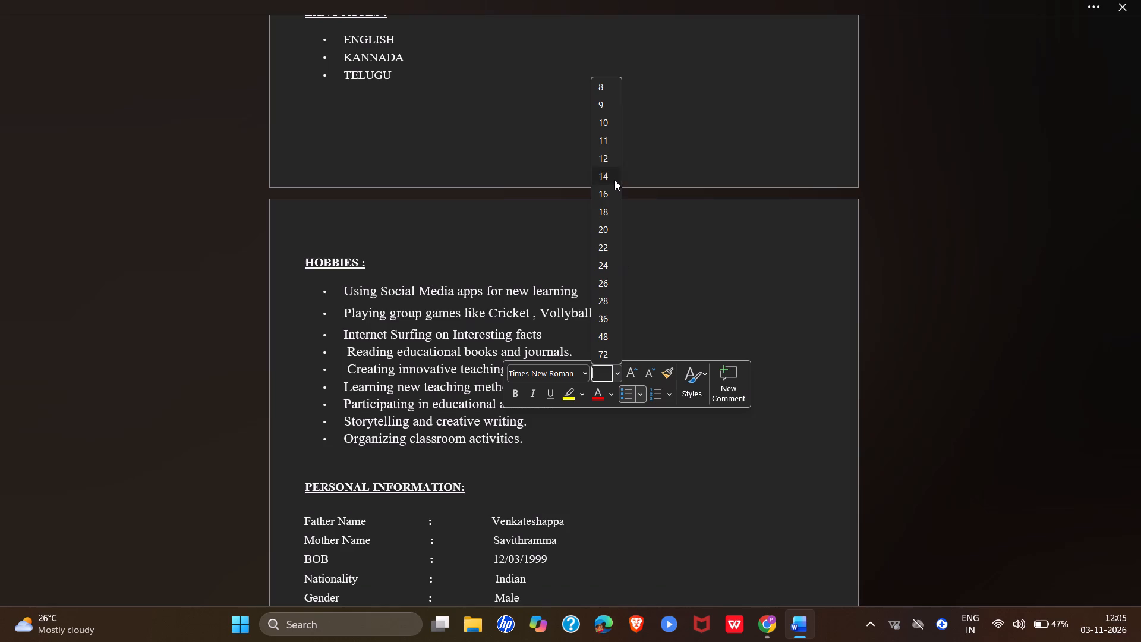
left_click(923, 256)
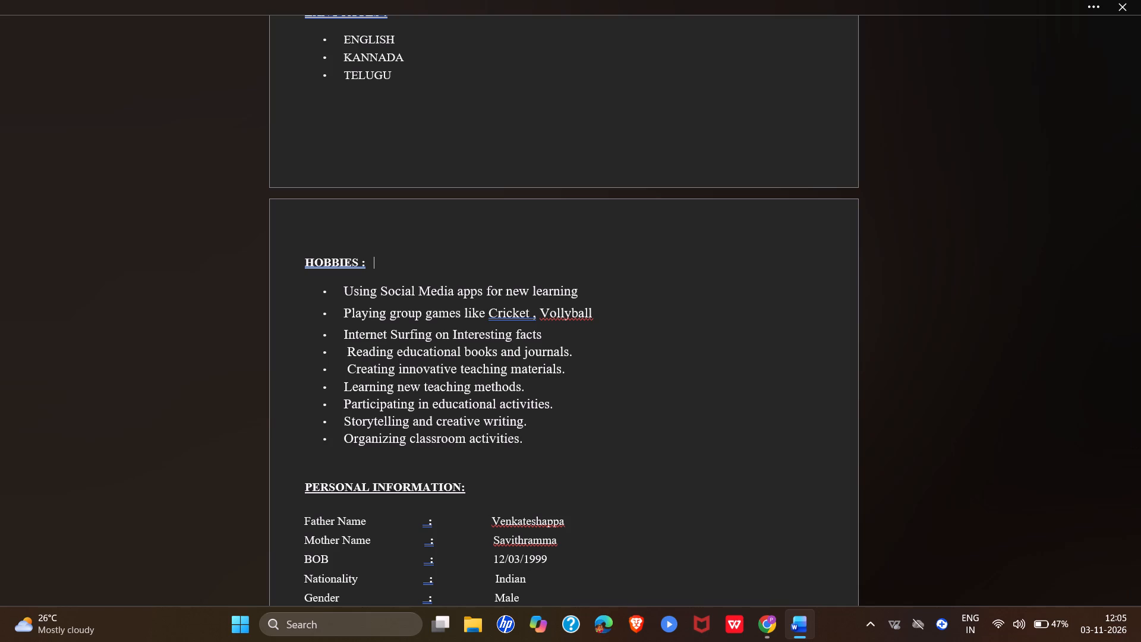
Set the PERSONAL INFORMATION rows, from Father Name to Personal Address, to font size 14.
scroll(679, 366, "down", 2)
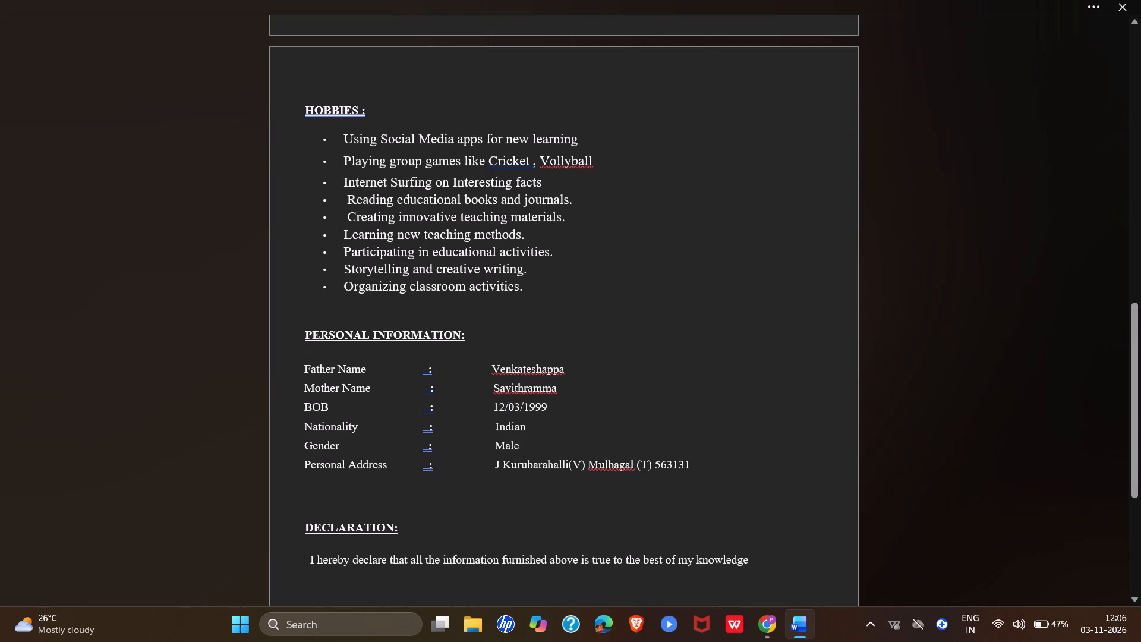
left_click_drag(298, 363, 660, 471)
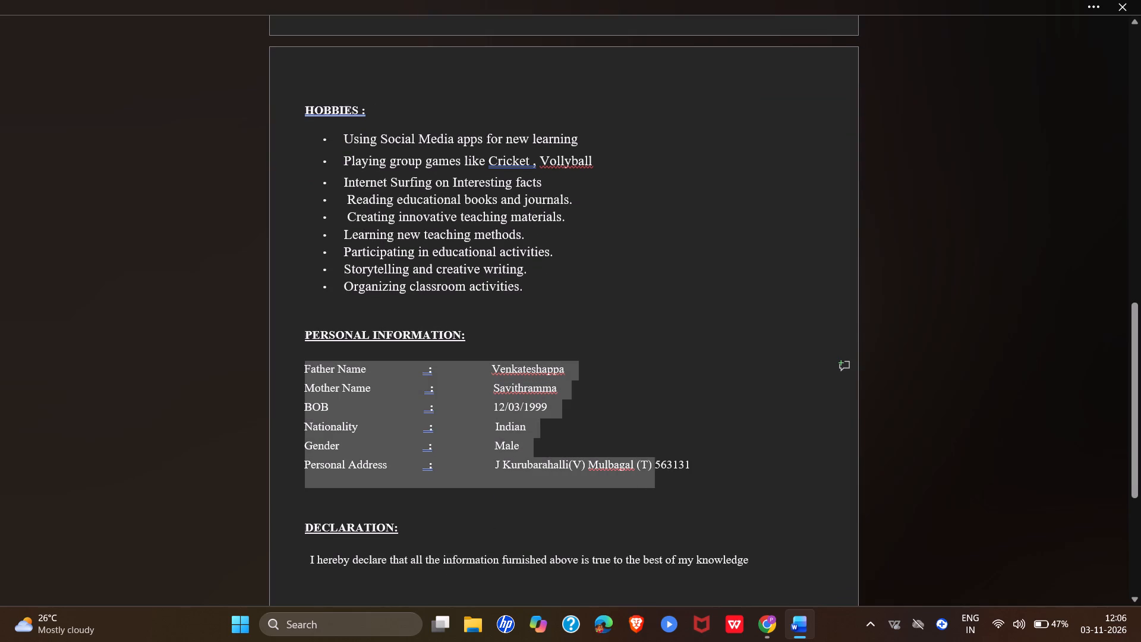
left_click_drag(660, 471, 681, 466)
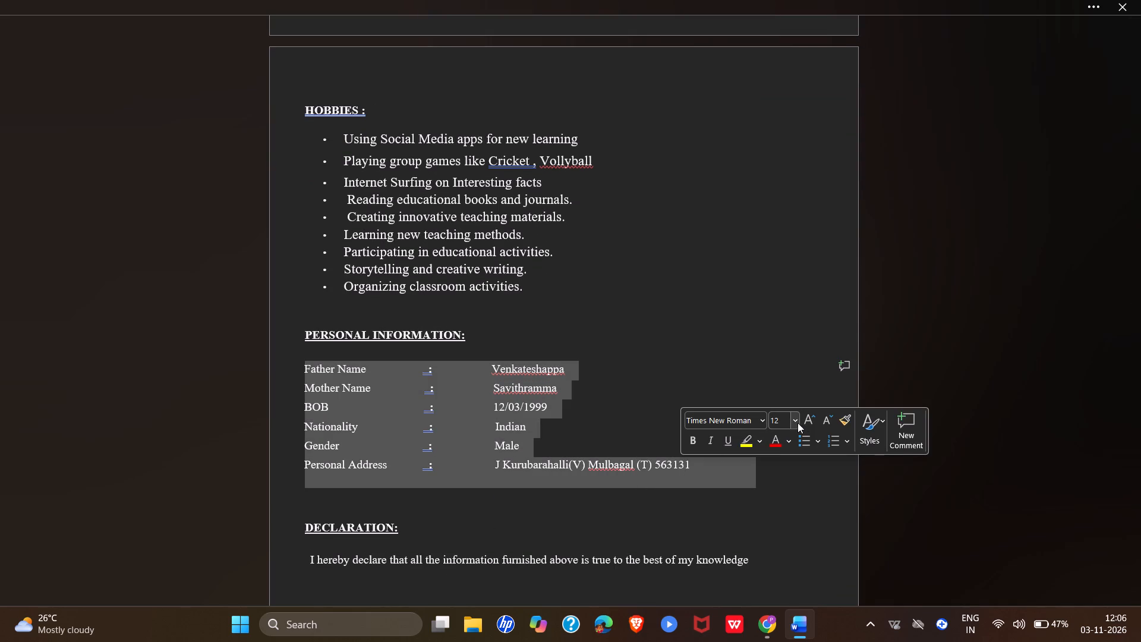
left_click(797, 420)
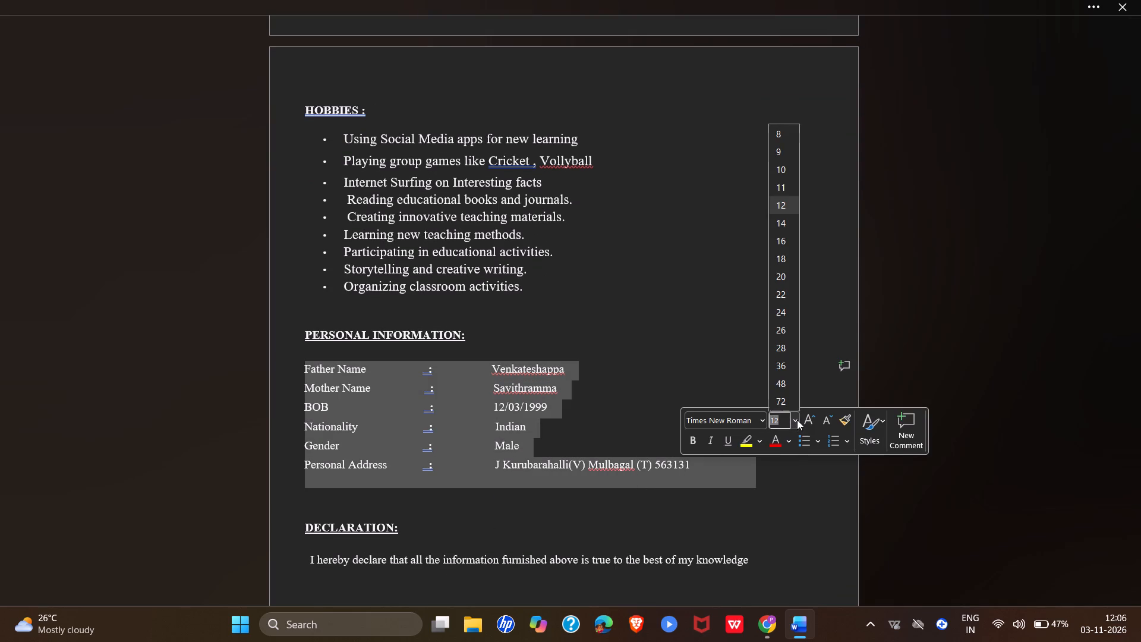
left_click(787, 219)
left_click(1012, 289)
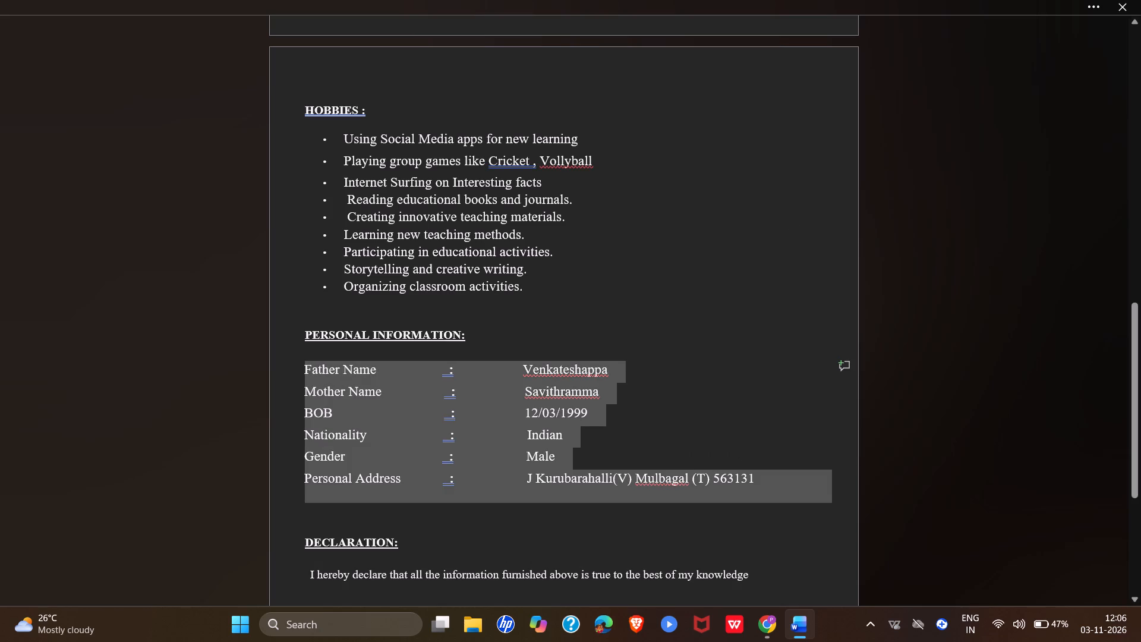
Set the DECLARATION heading and its statement to font size 14.
scroll(752, 433, "down", 1)
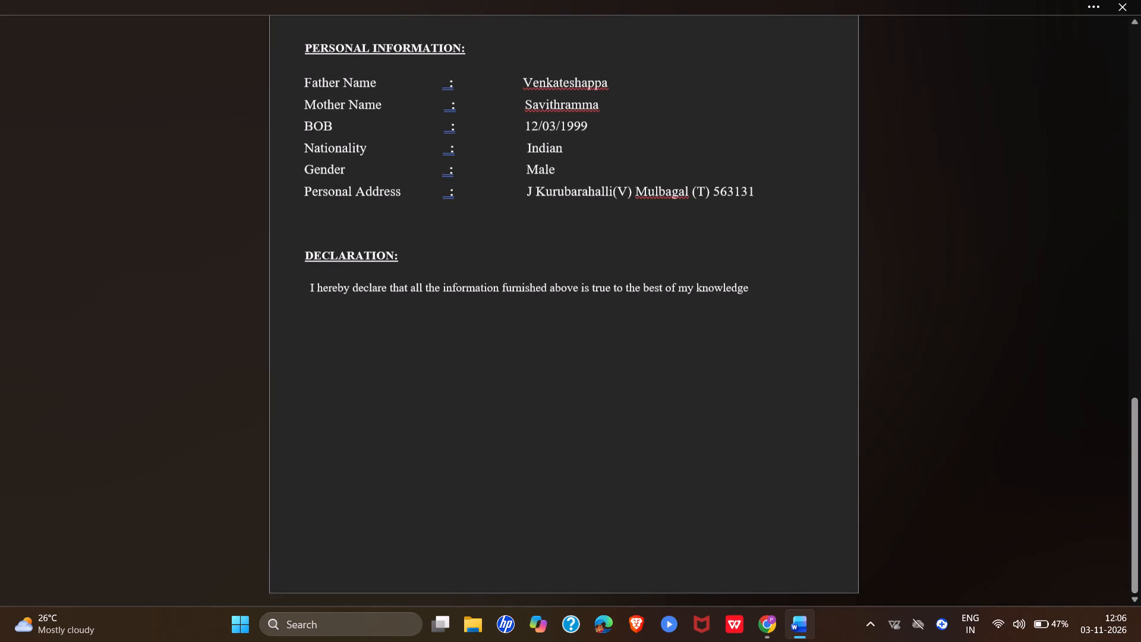
left_click_drag(298, 276, 692, 295)
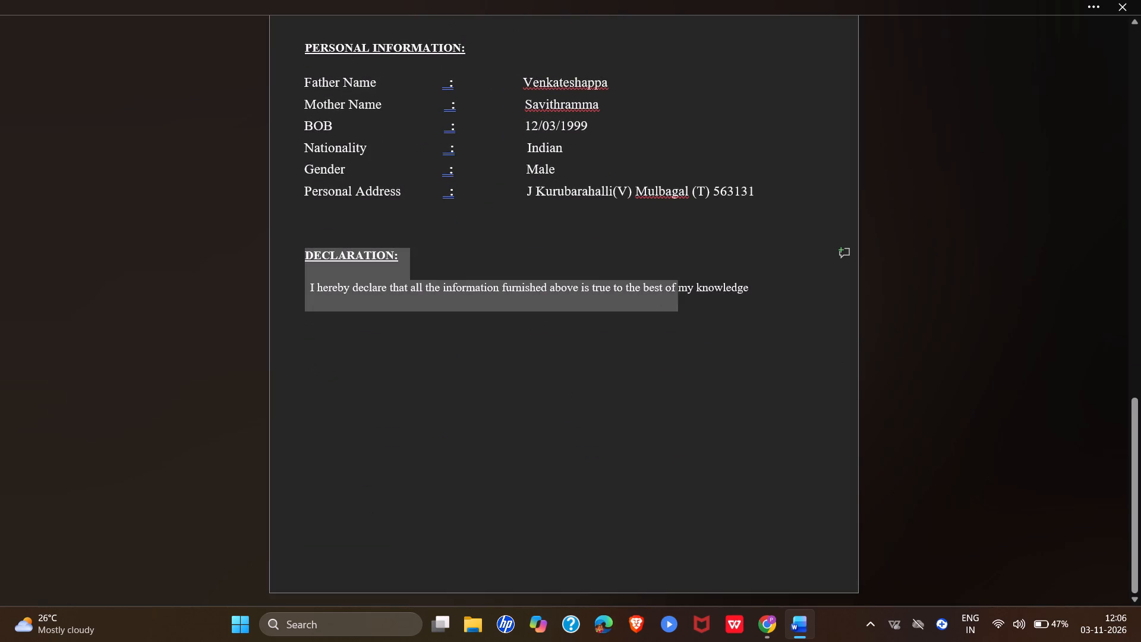
left_click_drag(692, 295, 799, 299)
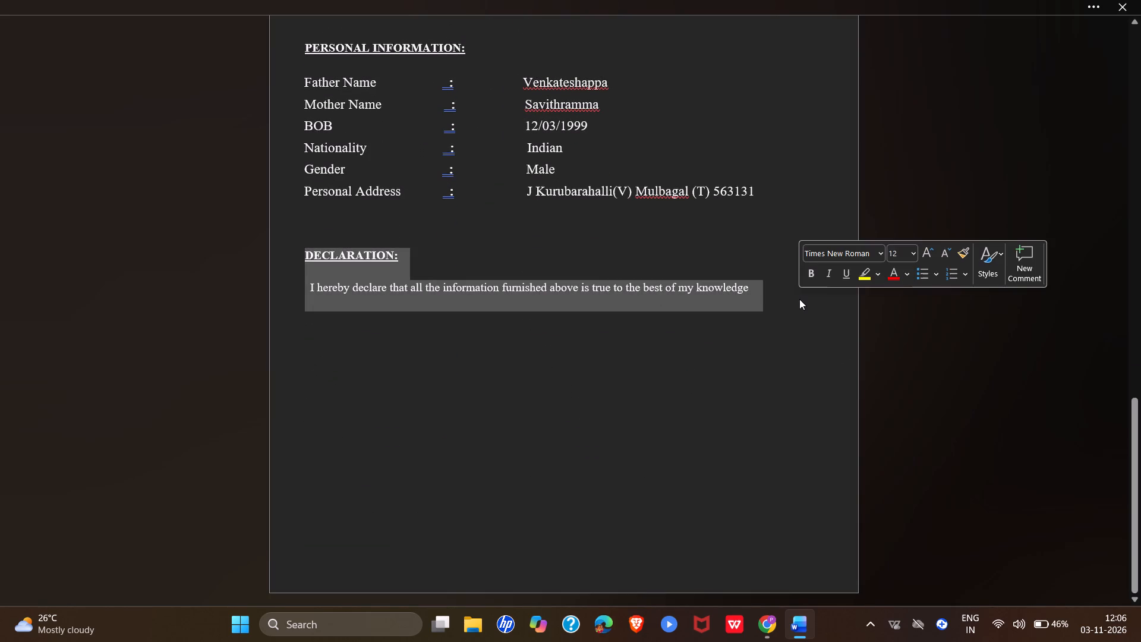
left_click(912, 256)
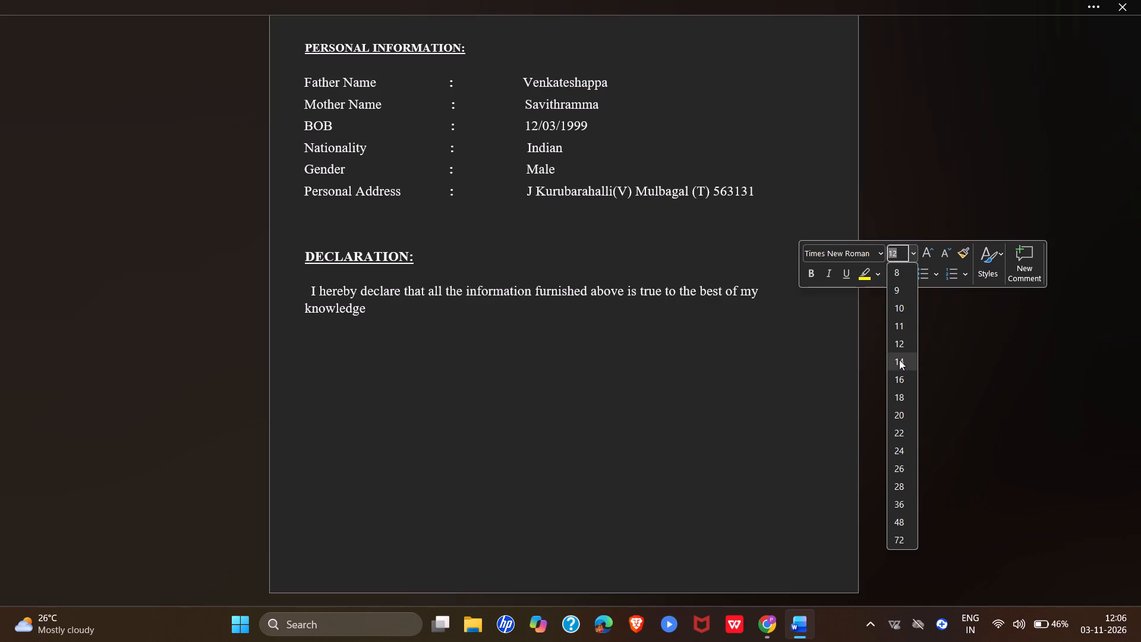
left_click(899, 360)
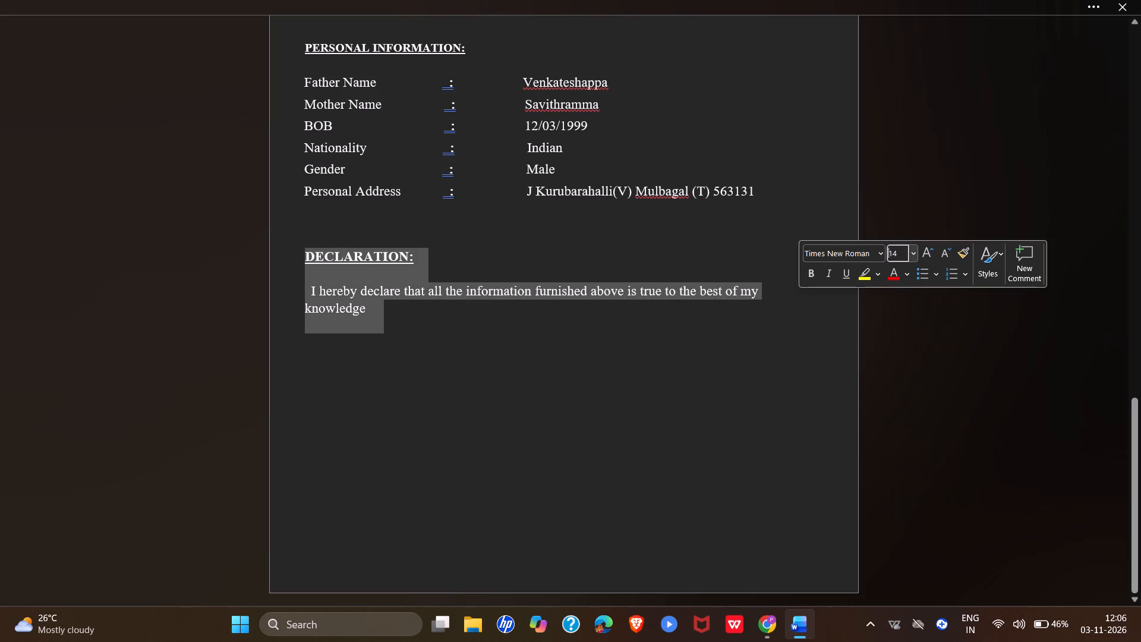
left_click(780, 382)
Set the Qualification and School/College columns of the EDUCATION table to font size 14.
scroll(650, 404, "up", 6)
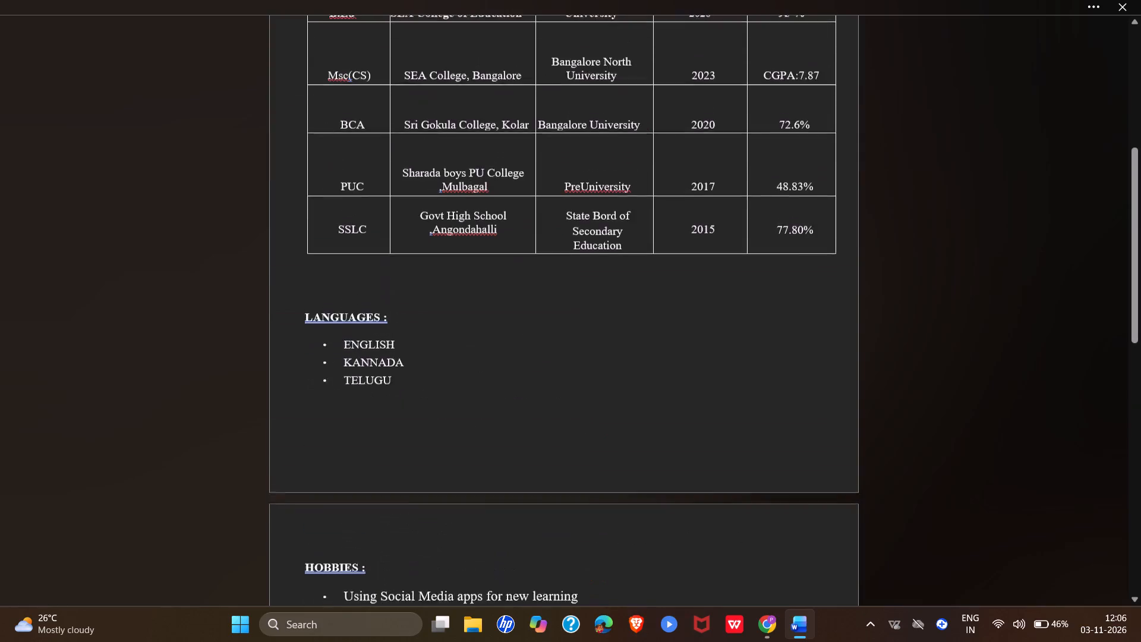
scroll(650, 404, "up", 2)
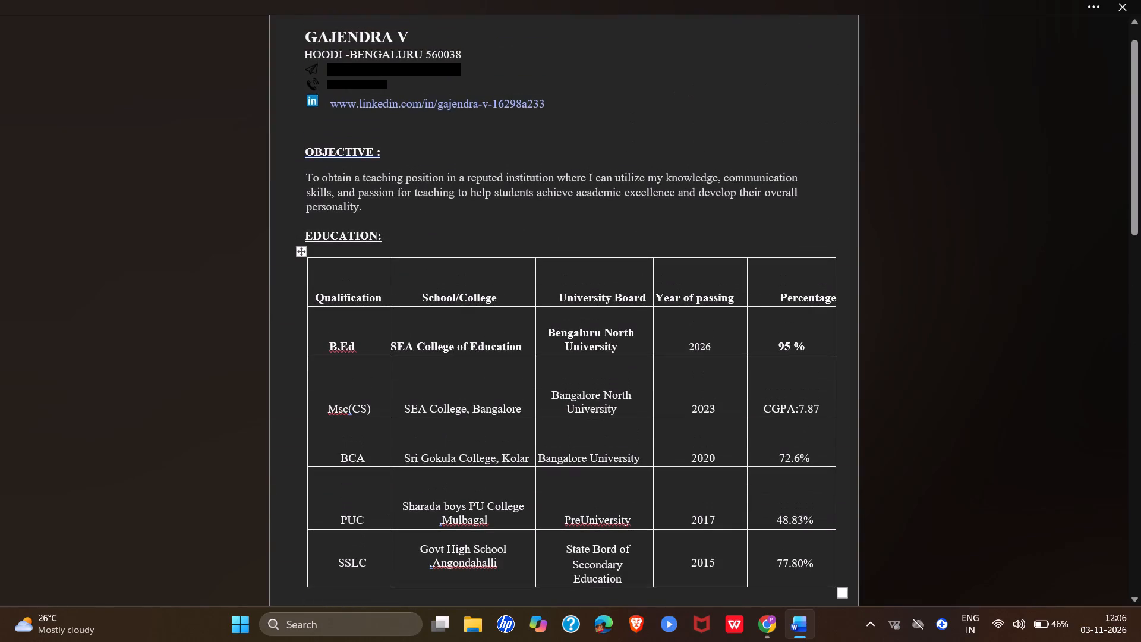
left_click(312, 266)
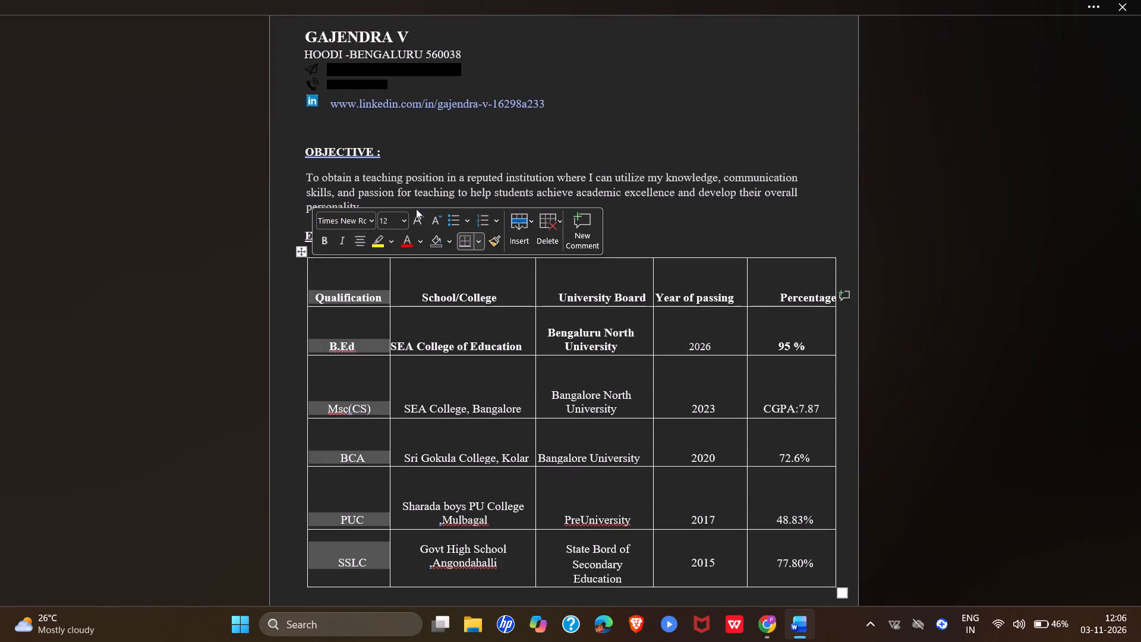
left_click(405, 222)
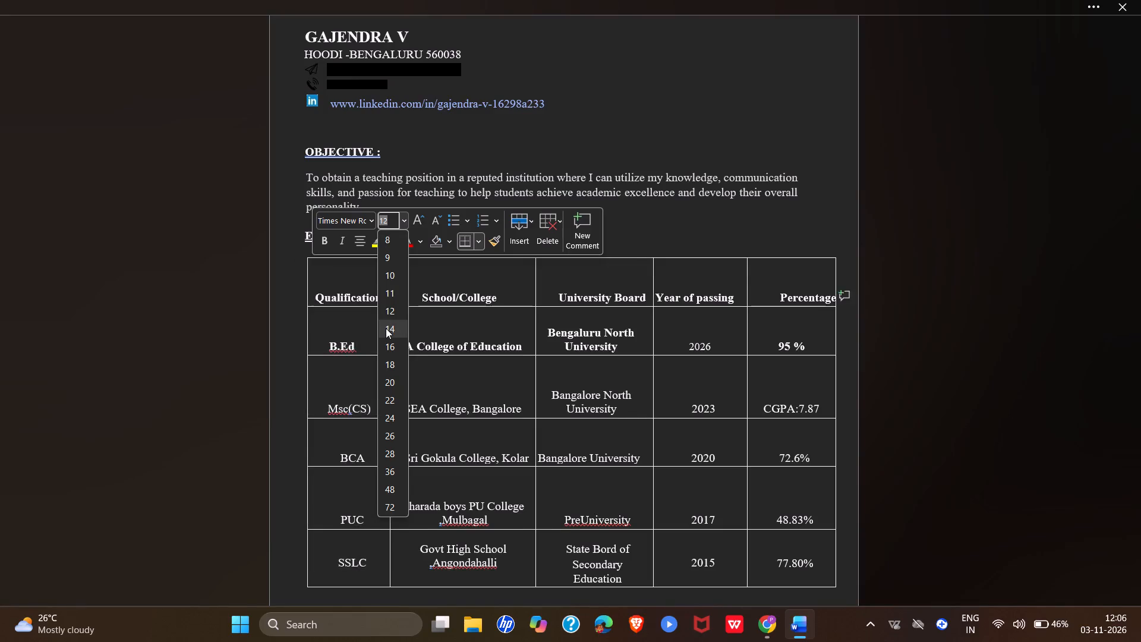
left_click(386, 328)
left_click(469, 263)
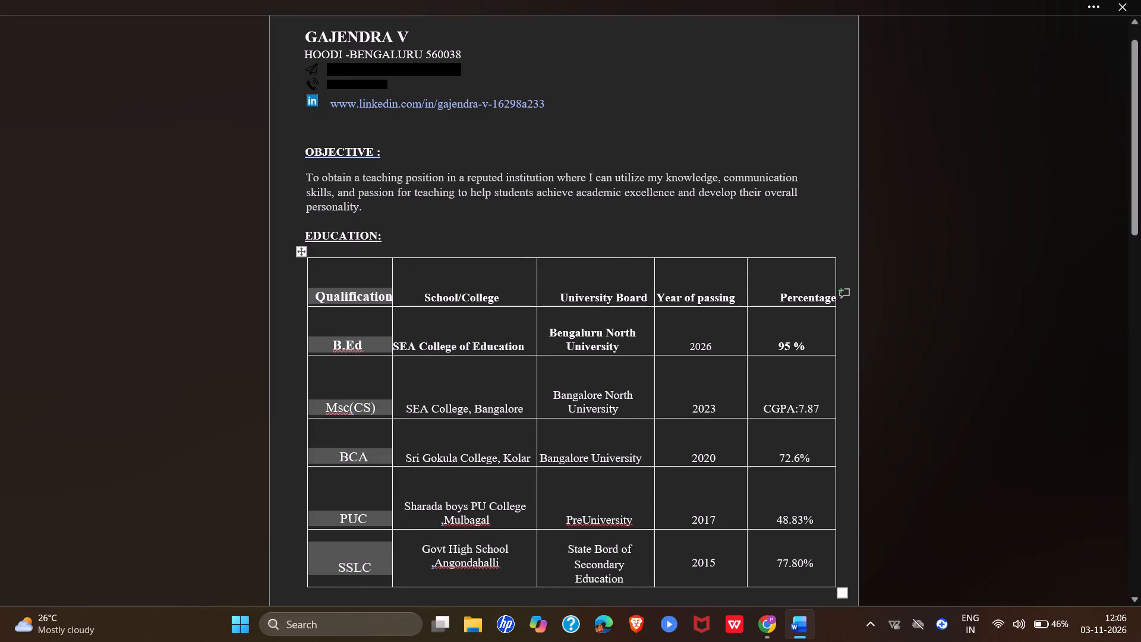
left_click(562, 288)
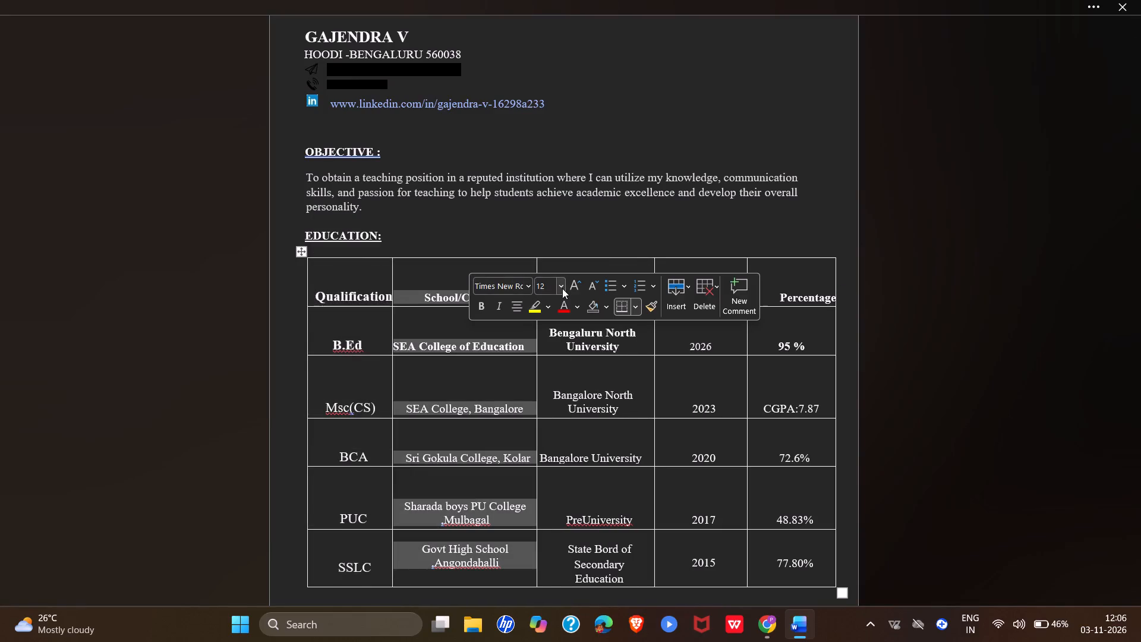
left_click(547, 401)
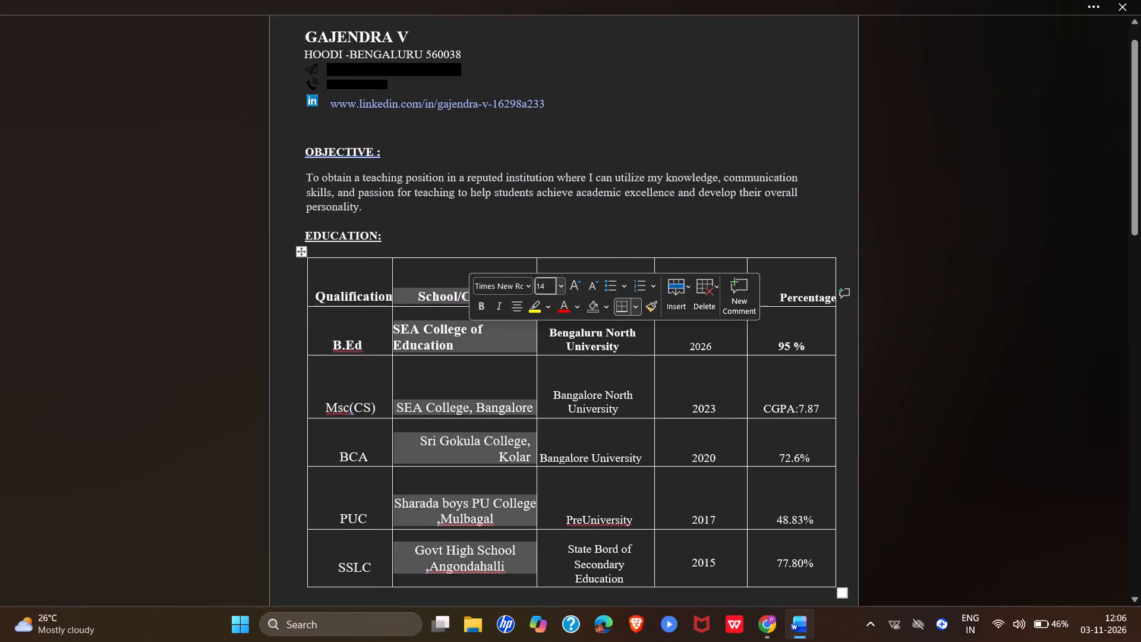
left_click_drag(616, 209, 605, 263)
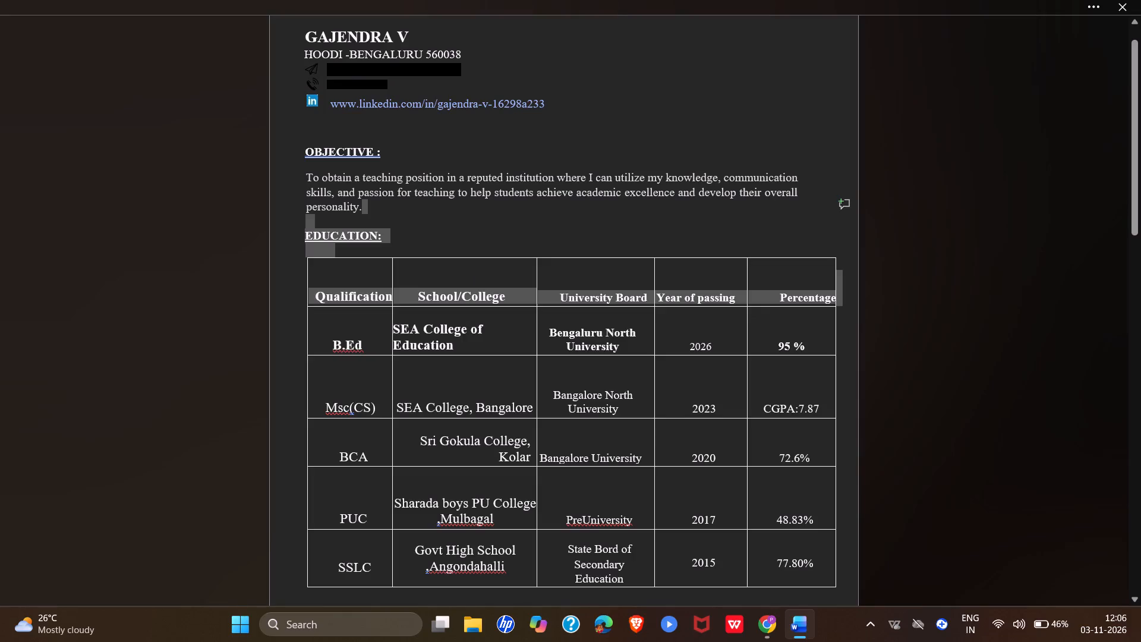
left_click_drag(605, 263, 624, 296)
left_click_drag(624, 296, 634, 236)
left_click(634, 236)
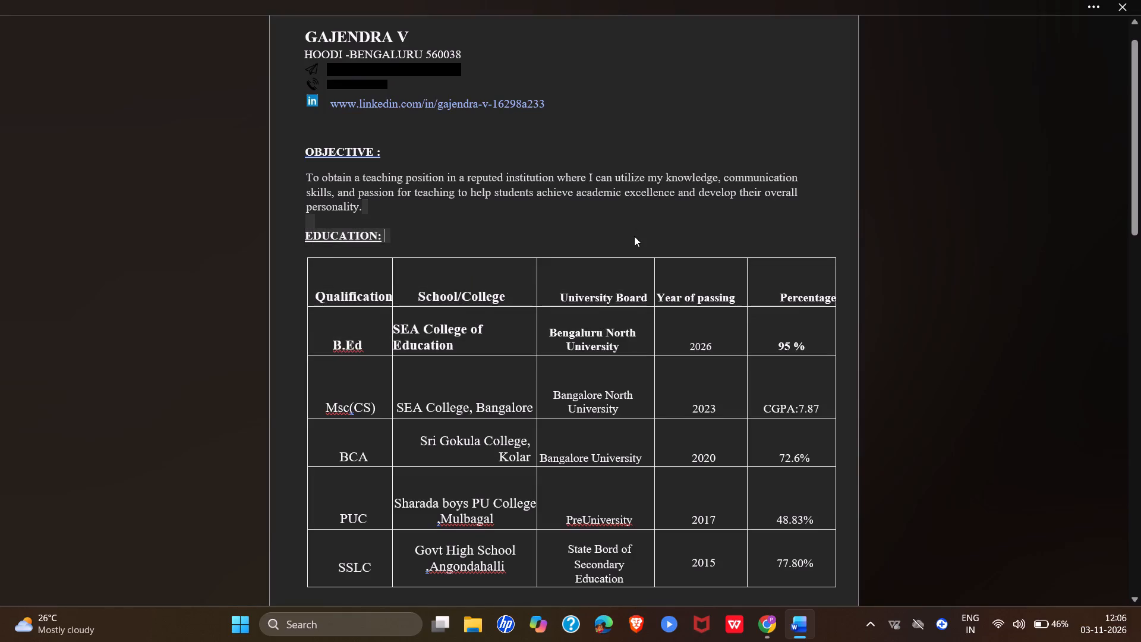
Set the University Board, Year of passing and Percentage columns of the EDUCATION table to font size 14.
left_click(619, 260)
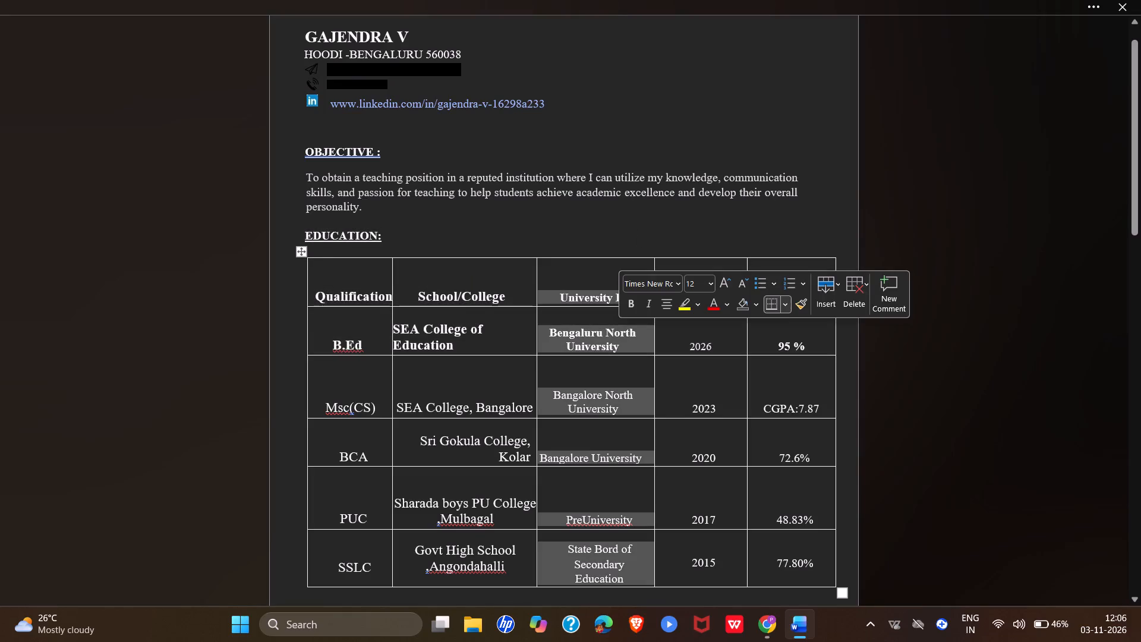
left_click(712, 289)
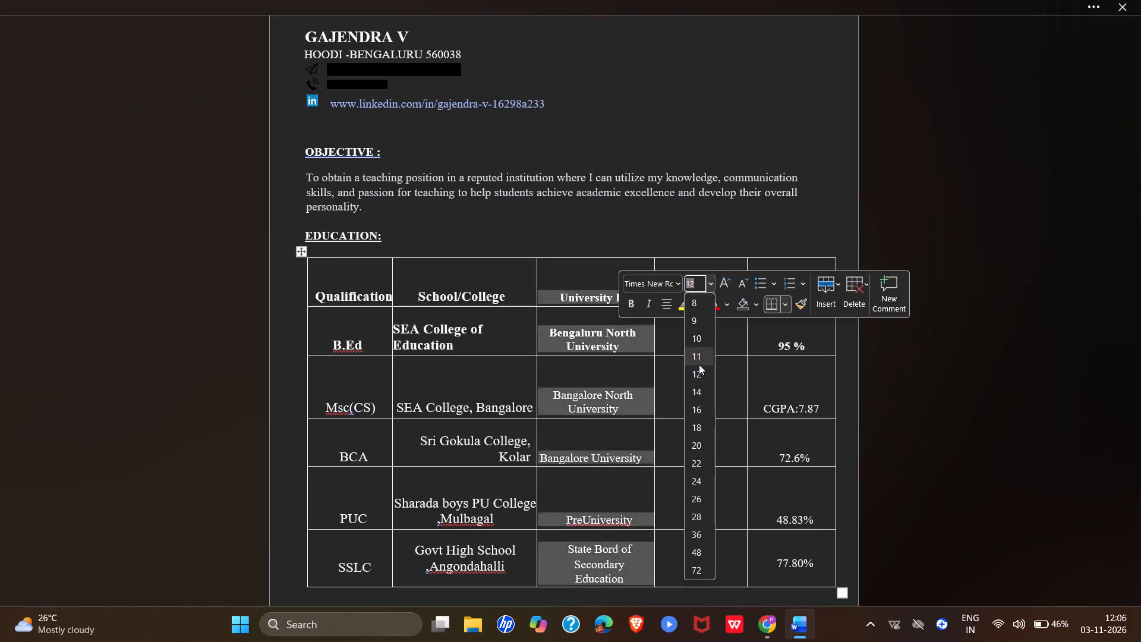
left_click(699, 393)
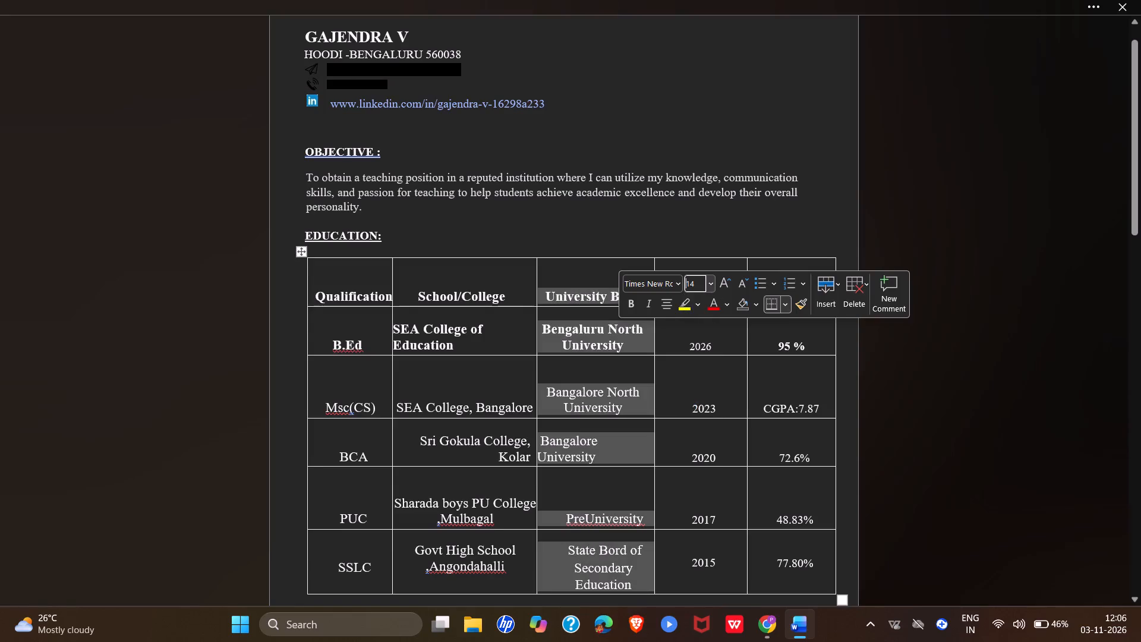
left_click(769, 77)
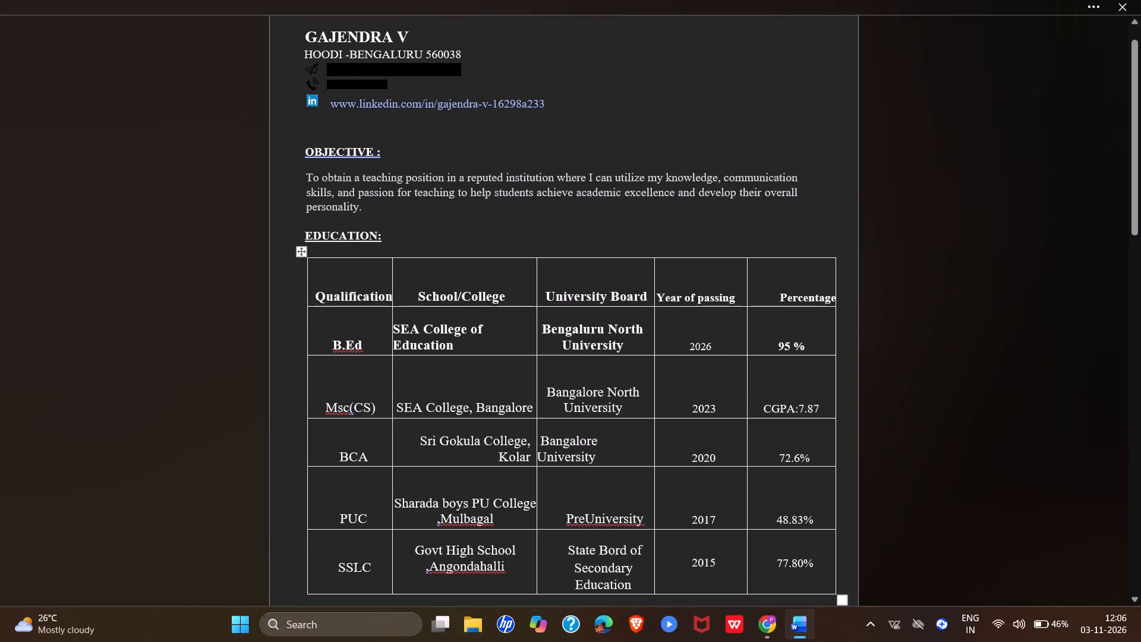
left_click(697, 259)
left_click(790, 285)
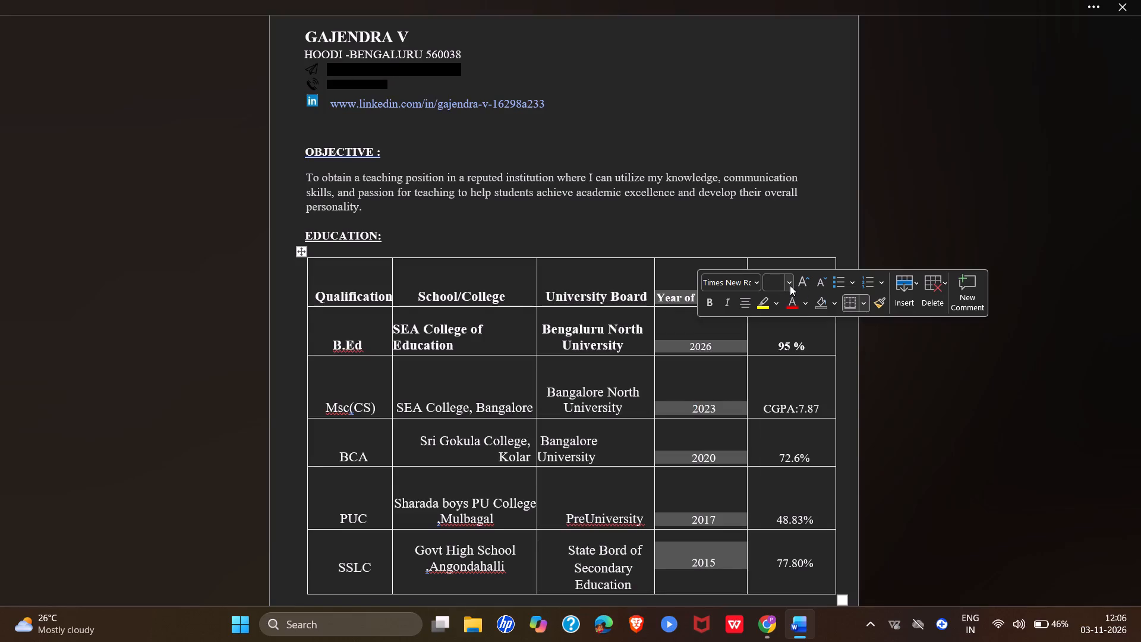
left_click(777, 391)
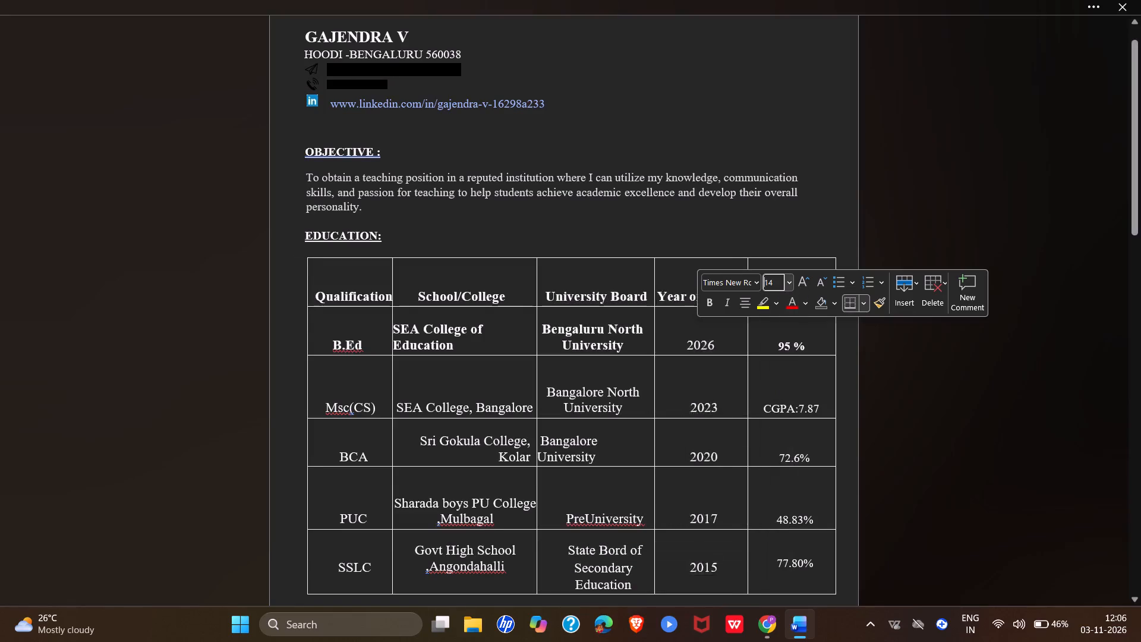
left_click(850, 185)
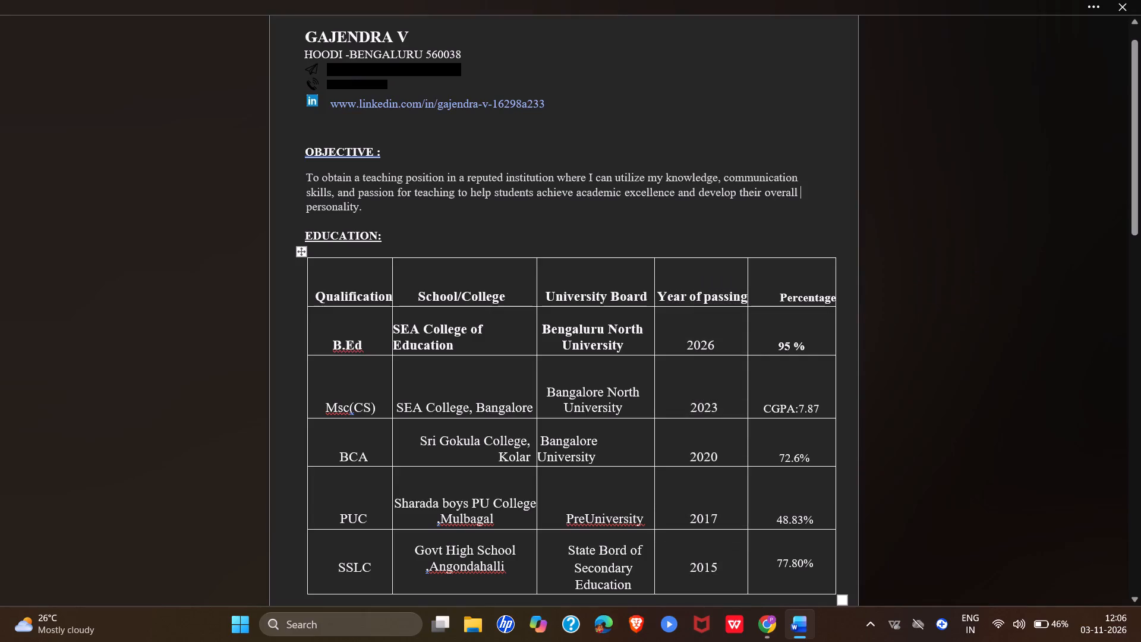
left_click(818, 266)
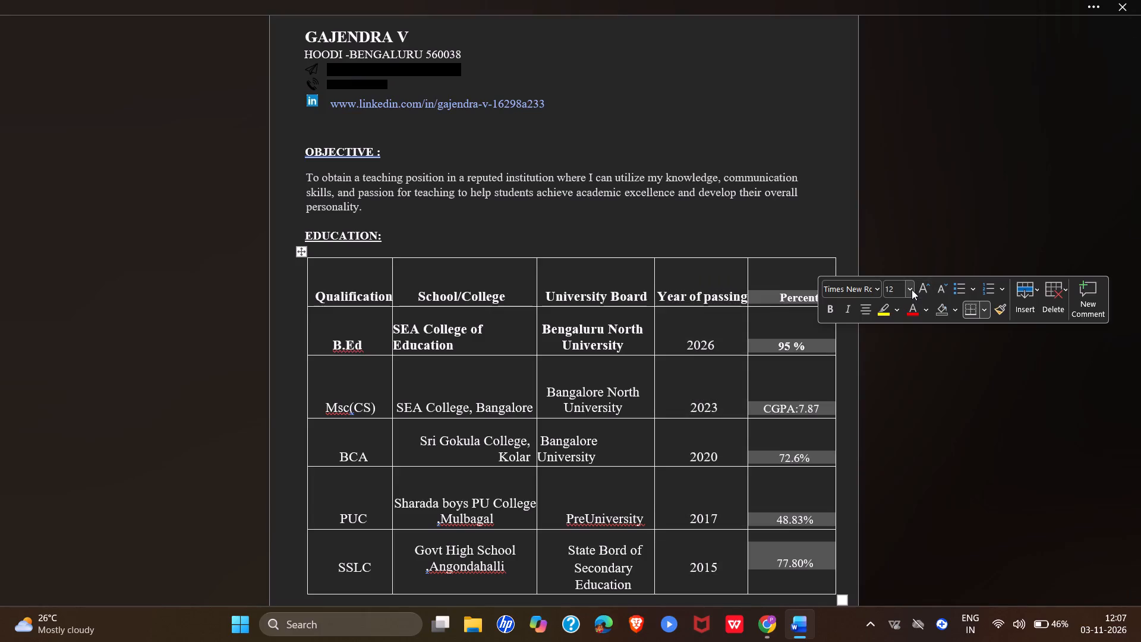
left_click(910, 289)
left_click(893, 399)
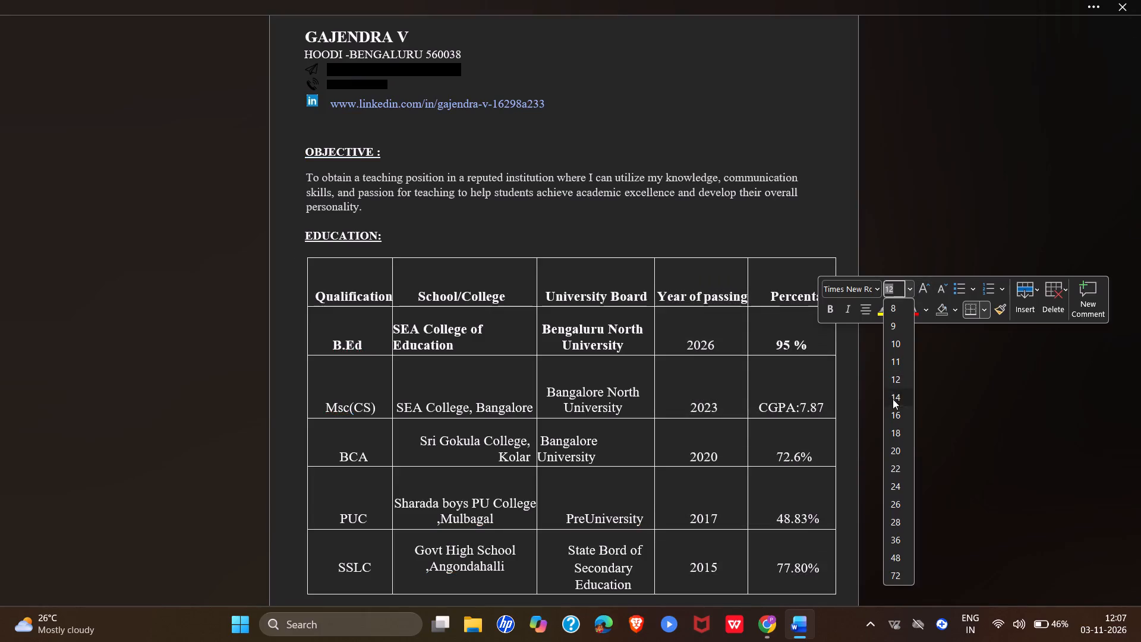
left_click(919, 355)
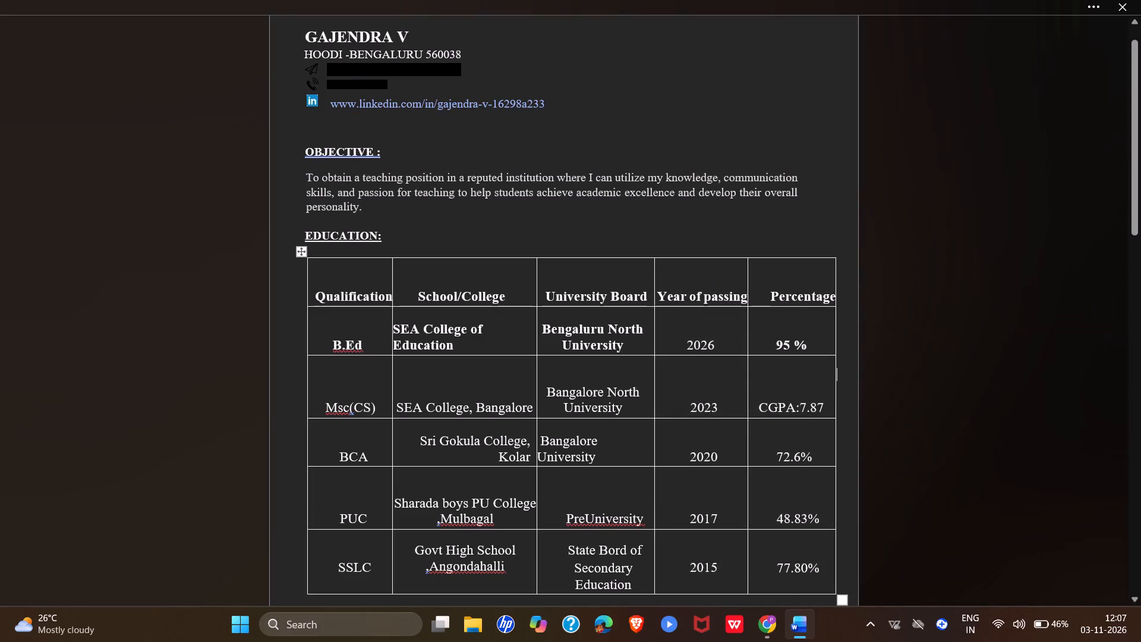
Set the OBJECTIVE paragraph to font size 14.
left_click_drag(297, 177, 318, 181)
left_click_drag(318, 181, 373, 213)
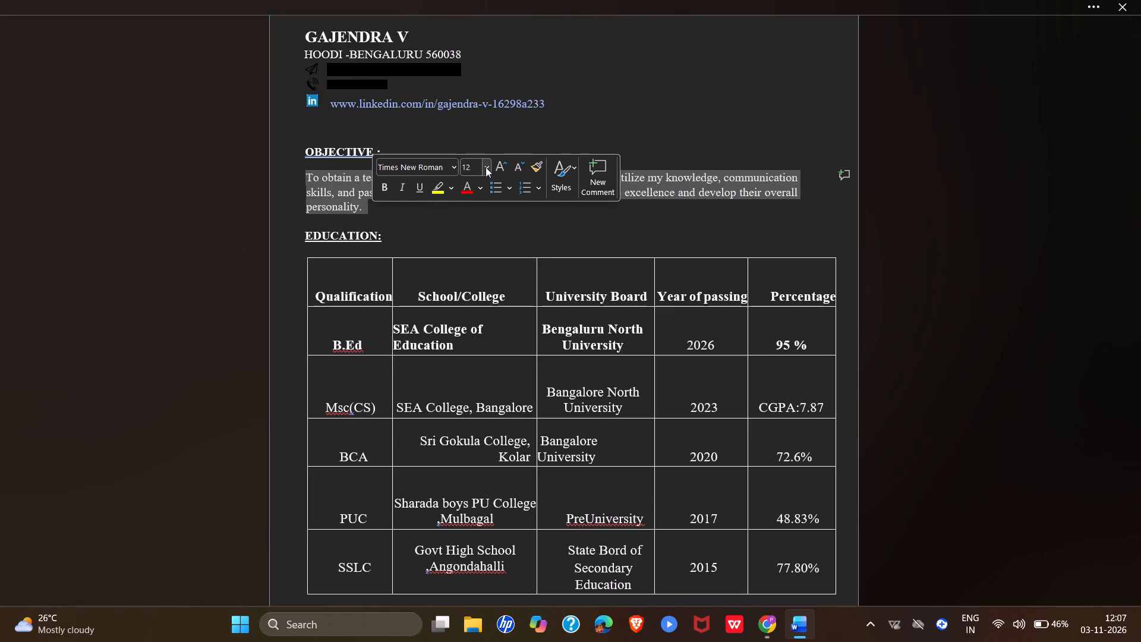
left_click(489, 169)
left_click(468, 276)
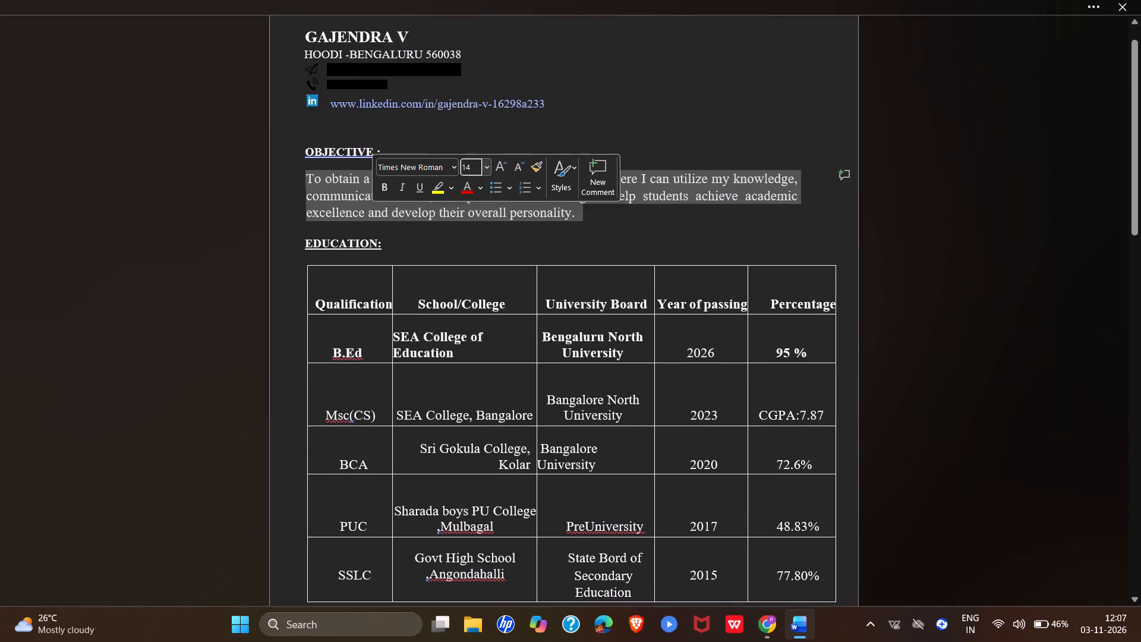
Set the three contact lines under the address, through the LinkedIn link, to font size 14.
left_click_drag(323, 65, 510, 103)
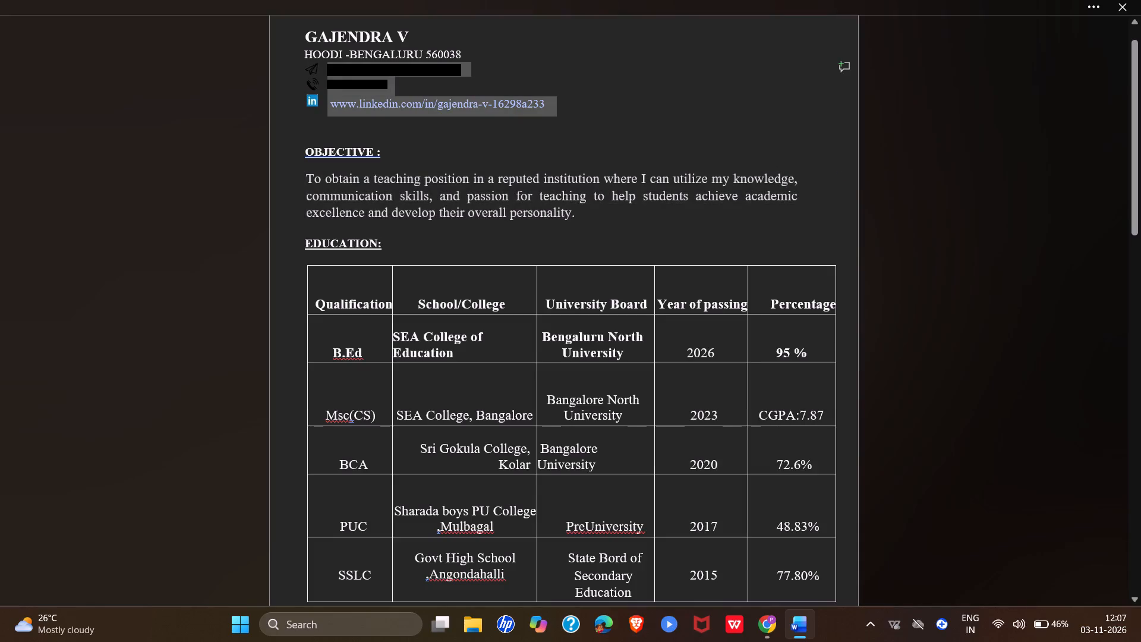
left_click_drag(510, 103, 600, 102)
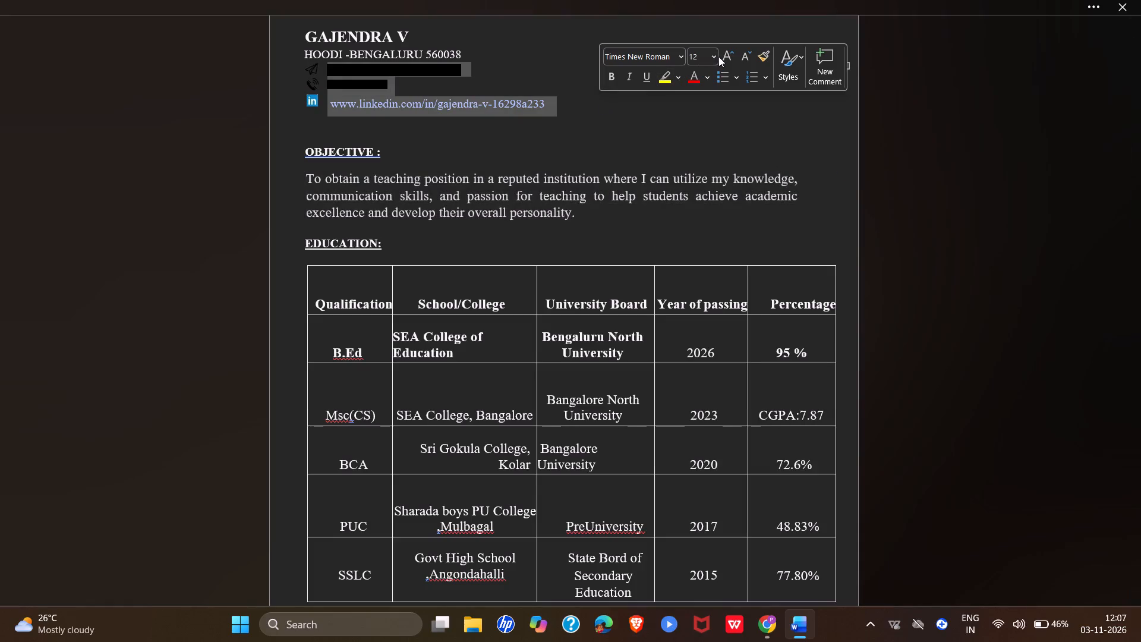
left_click(715, 55)
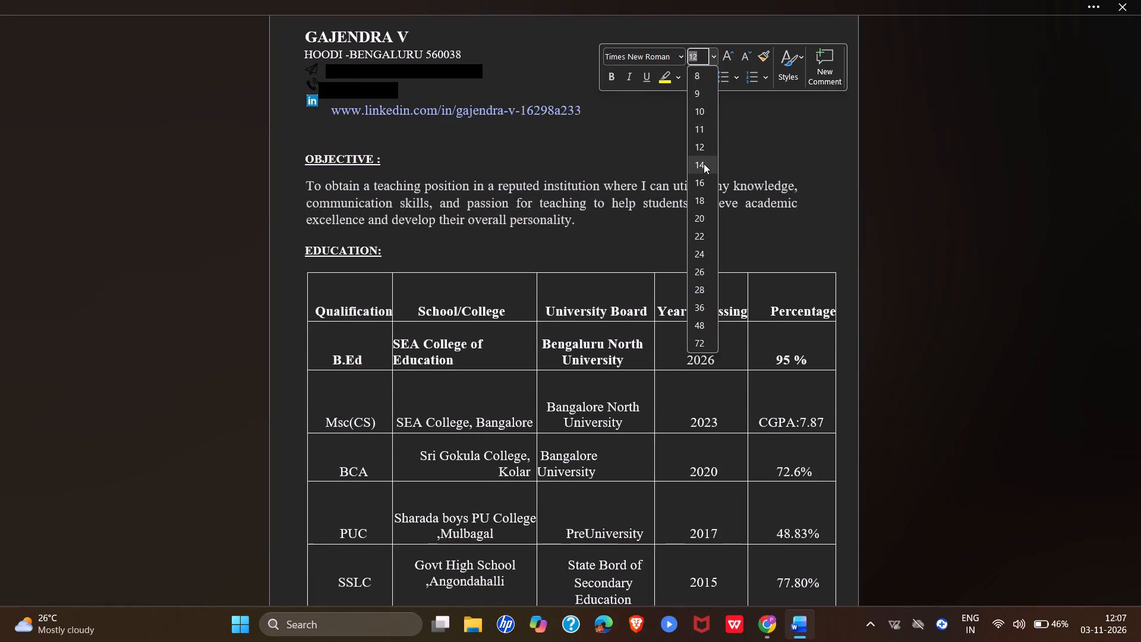
left_click(704, 163)
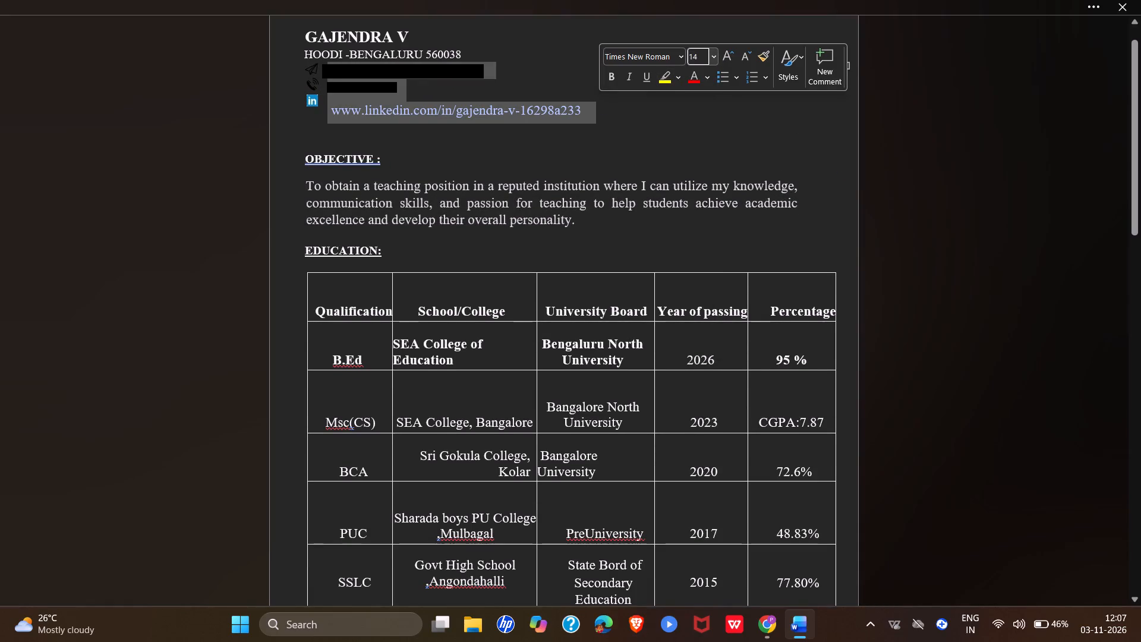
left_click(938, 126)
Move the group of contact icons slightly down so the LinkedIn icon lines up with its link.
scroll(698, 181, "up", 1)
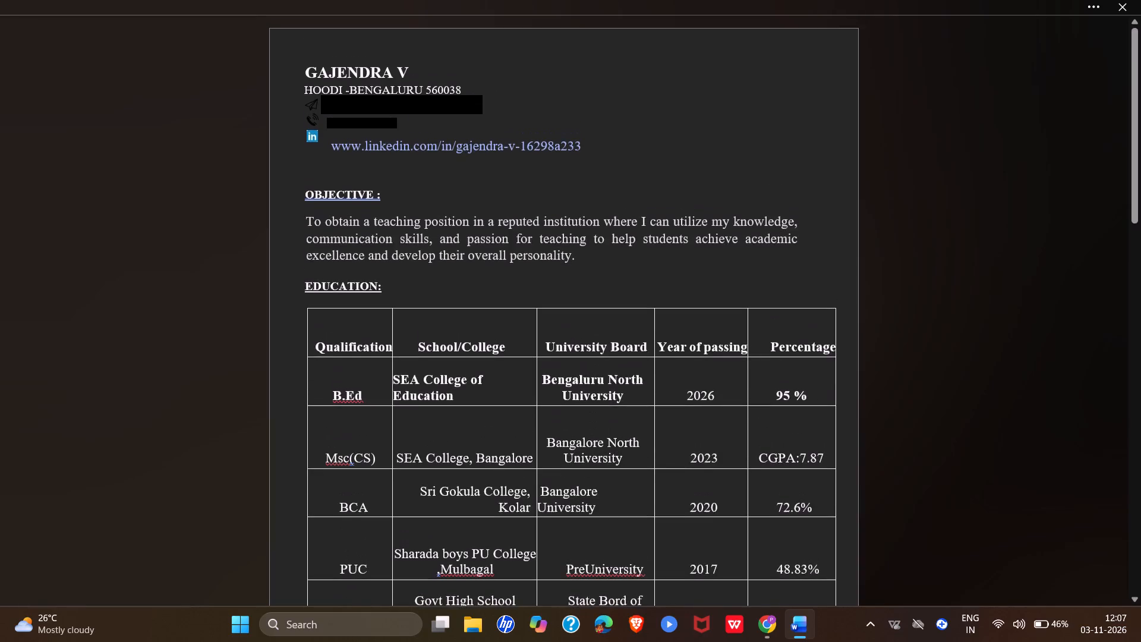
scroll(698, 181, "up", 1)
left_click(309, 134)
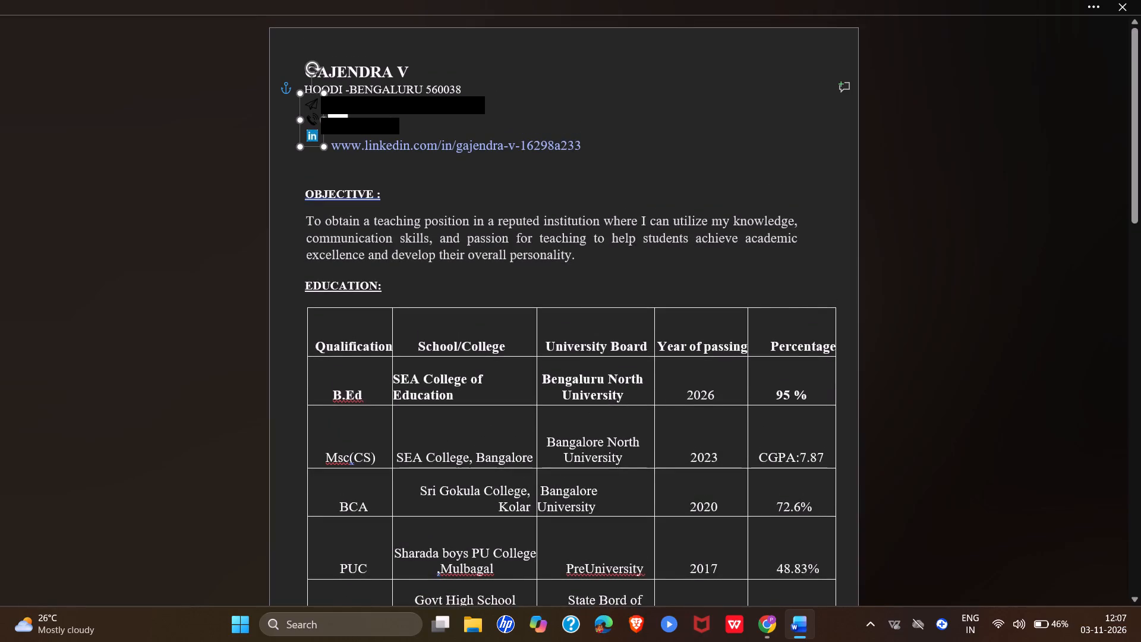
left_click_drag(309, 134, 311, 144)
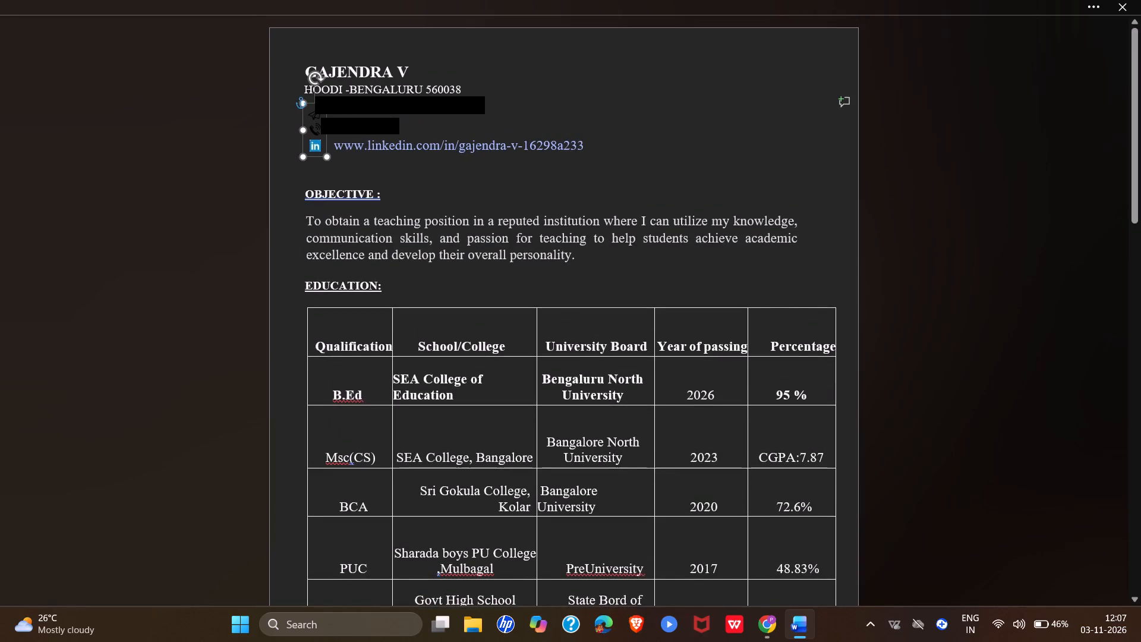
Move the group of contact icons slightly left so it lines up with the left text margin.
left_click_drag(311, 144, 307, 143)
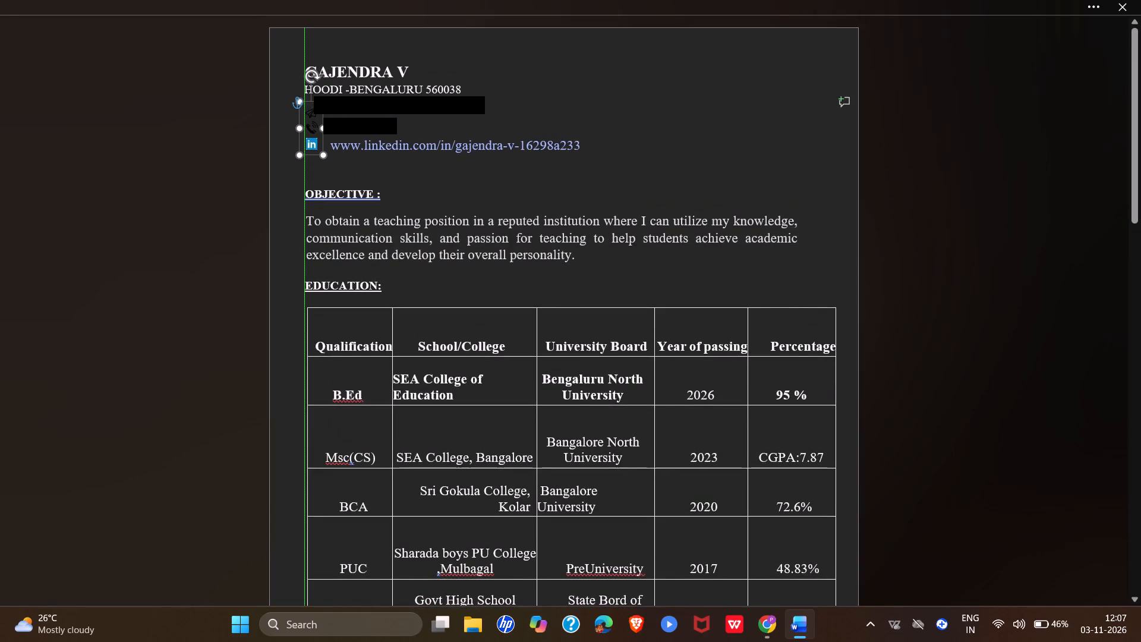
left_click_drag(307, 143, 308, 143)
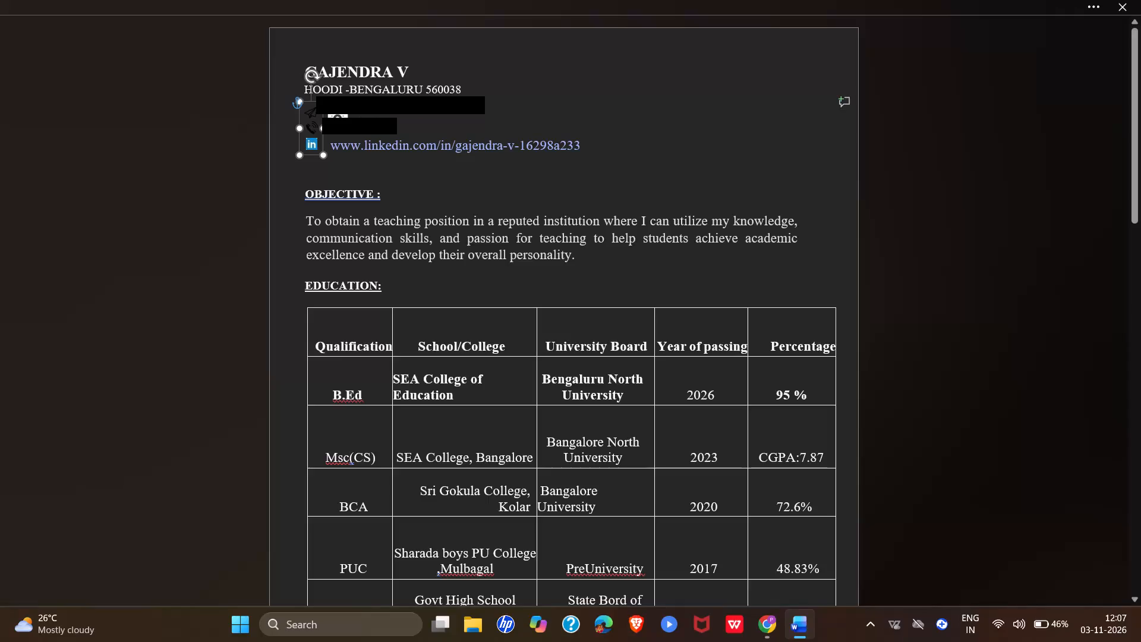
left_click(865, 231)
Review the whole resume in Read Mode, from the header and EDUCATION table through to the DECLARATION.
left_click(691, 0)
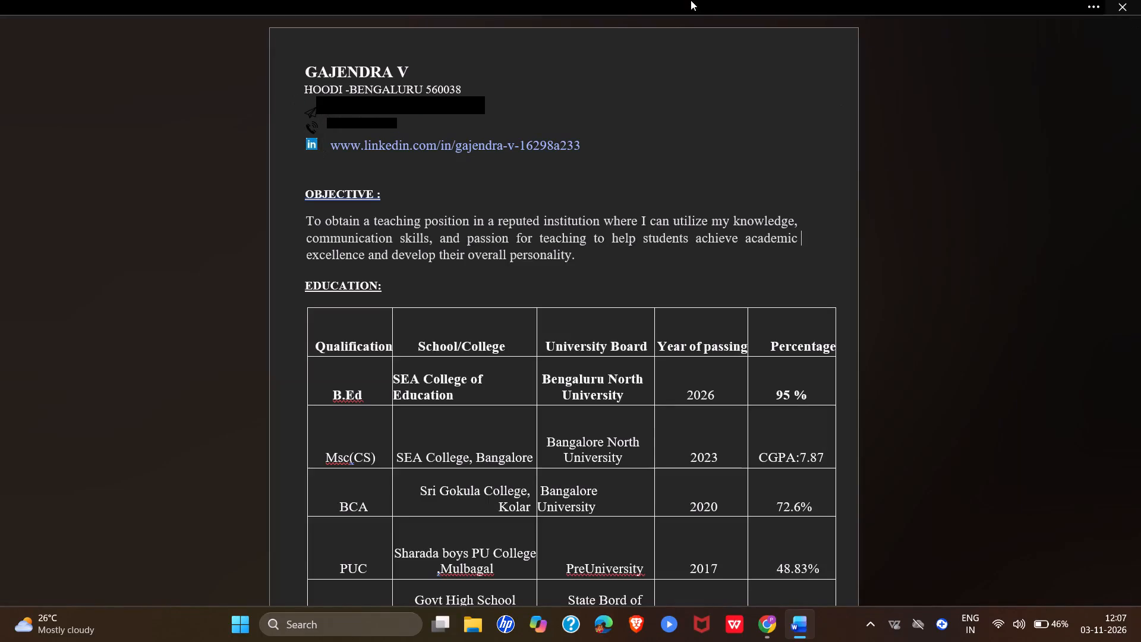
scroll(843, 193, "up", 1)
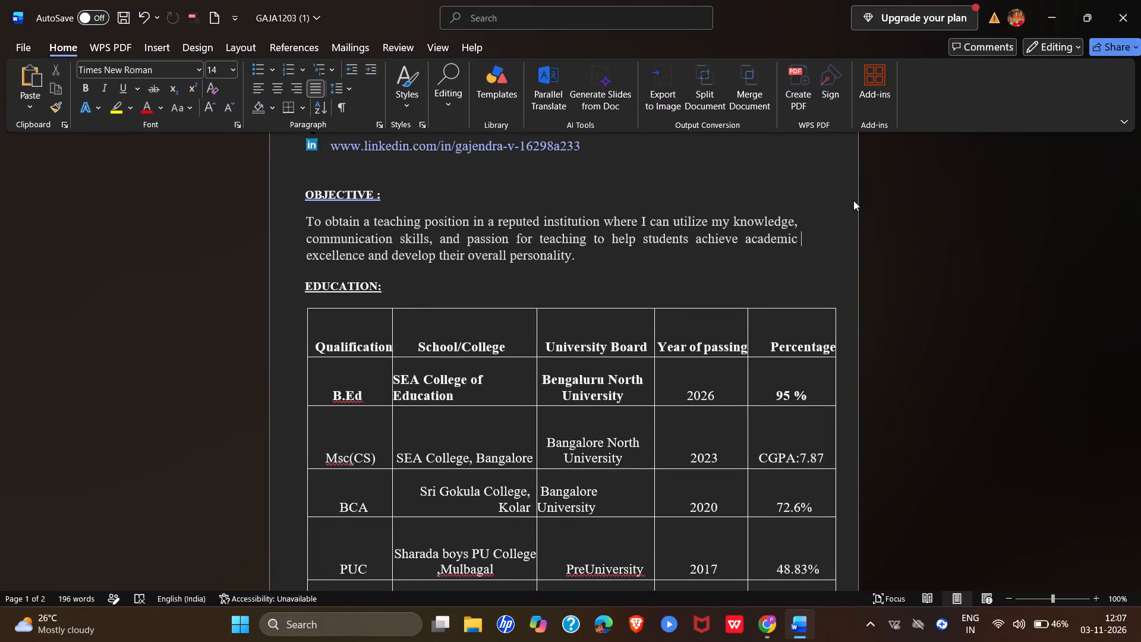
left_click(925, 599)
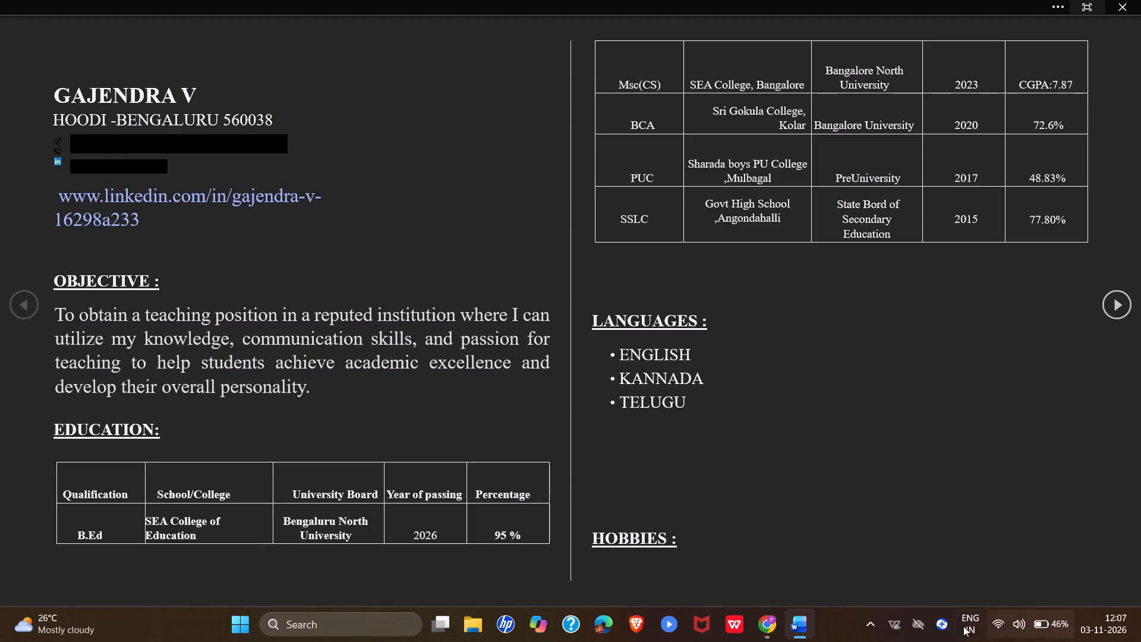
left_click(932, 581)
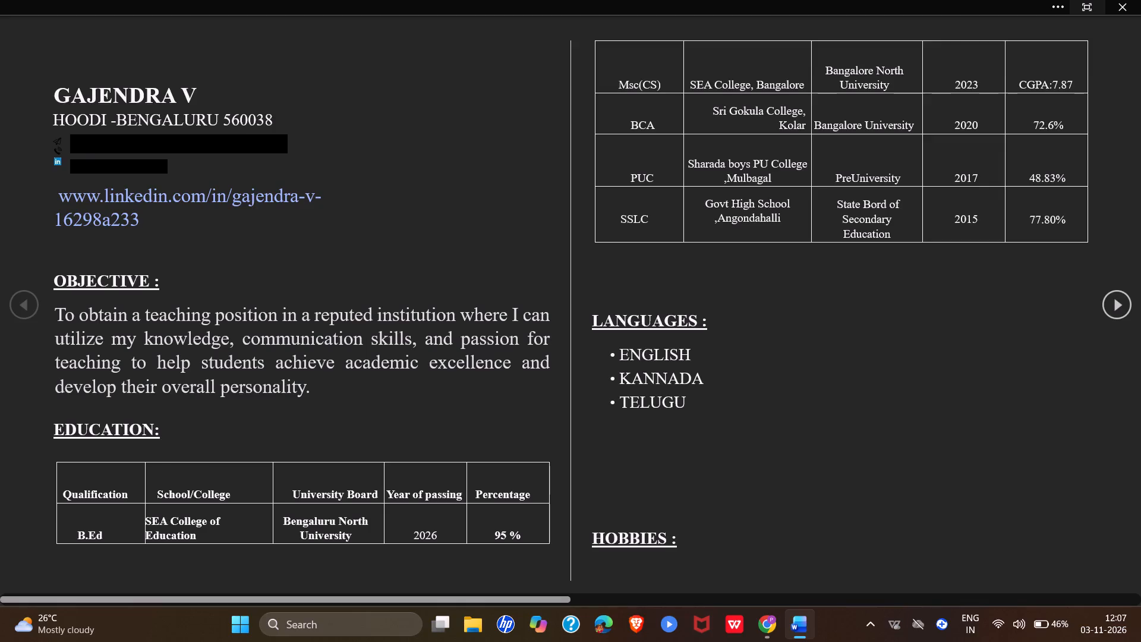
scroll(988, 391, "down", 1)
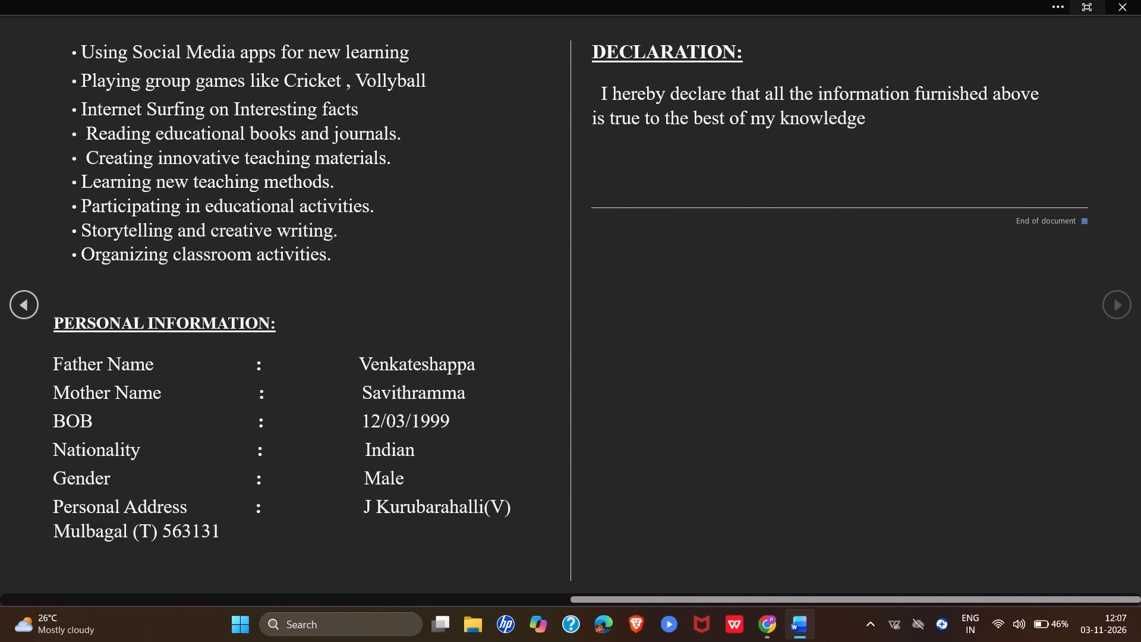
scroll(988, 391, "left", 2)
scroll(988, 391, "right", 4)
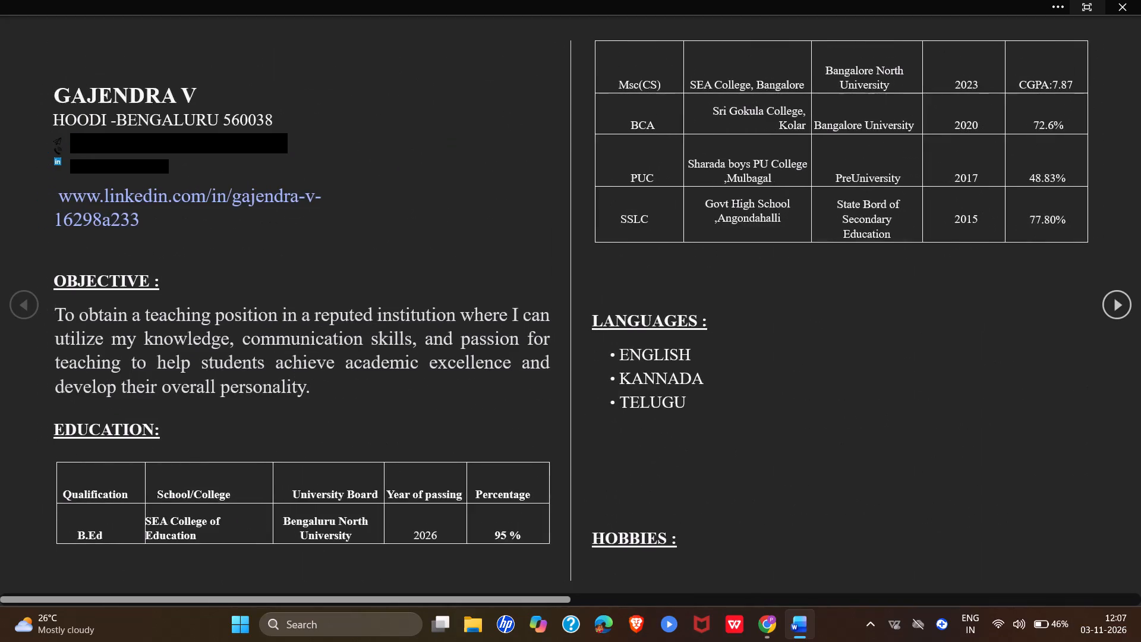
left_click(916, 599)
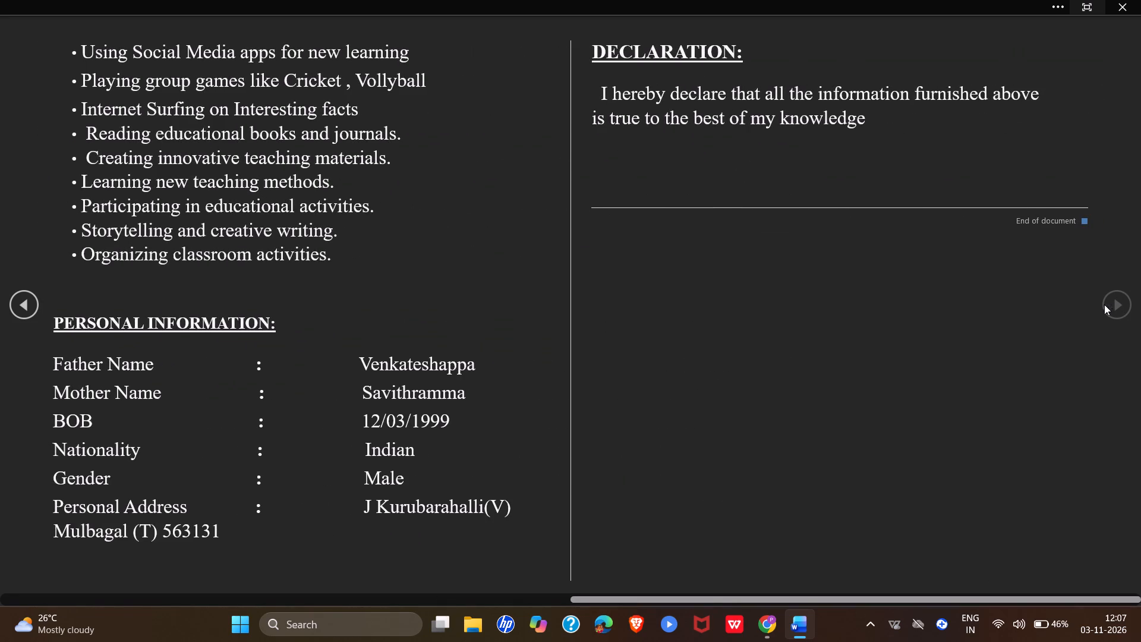
left_click(1116, 303)
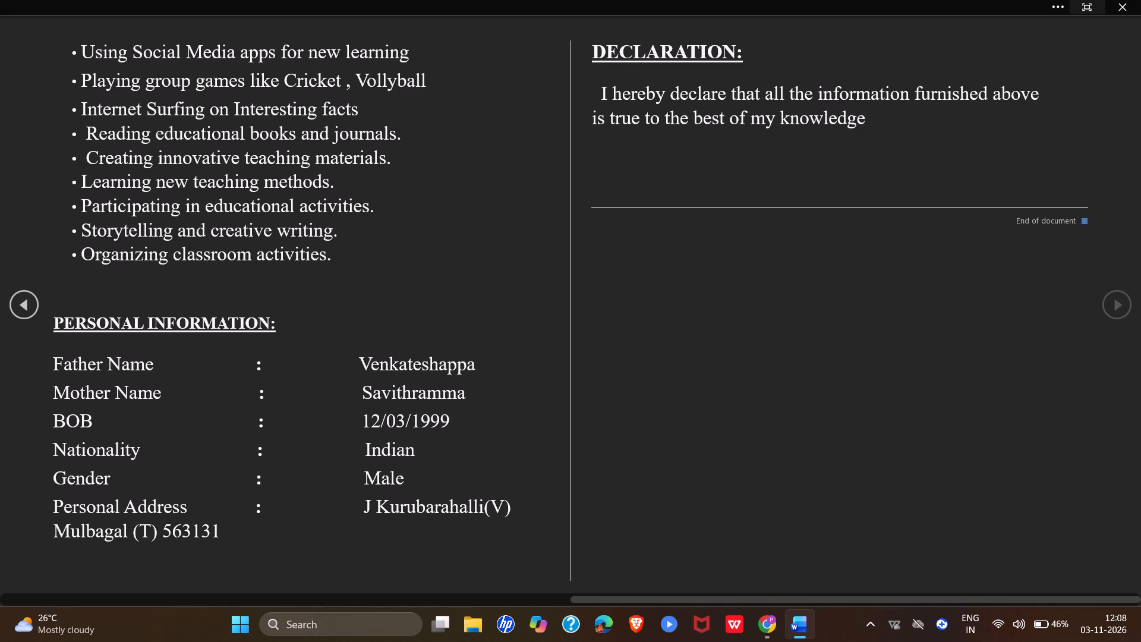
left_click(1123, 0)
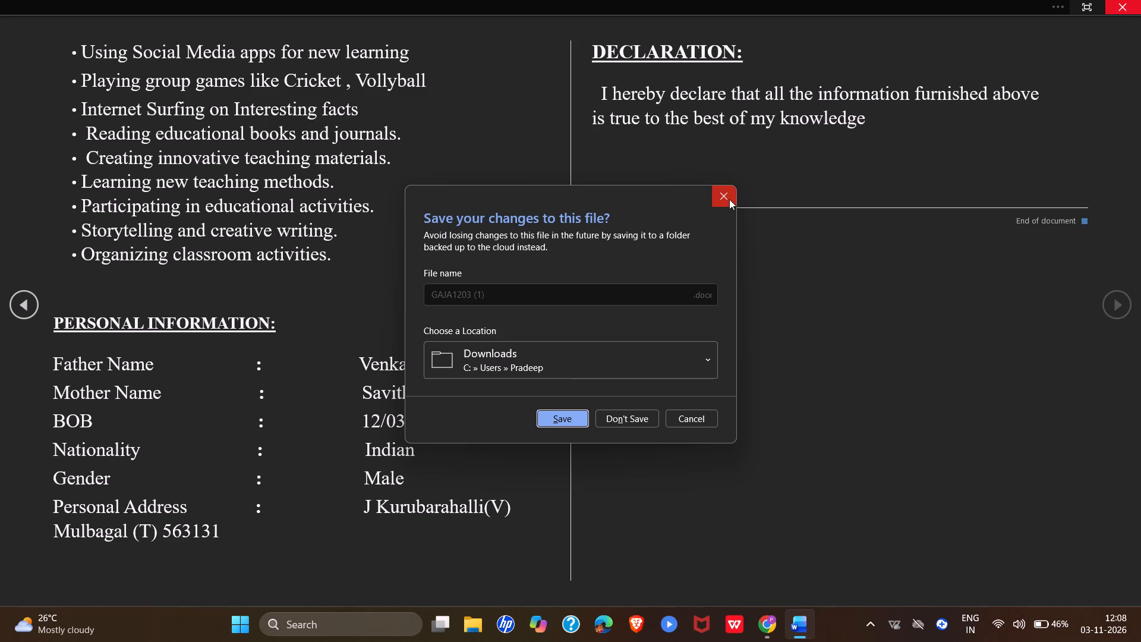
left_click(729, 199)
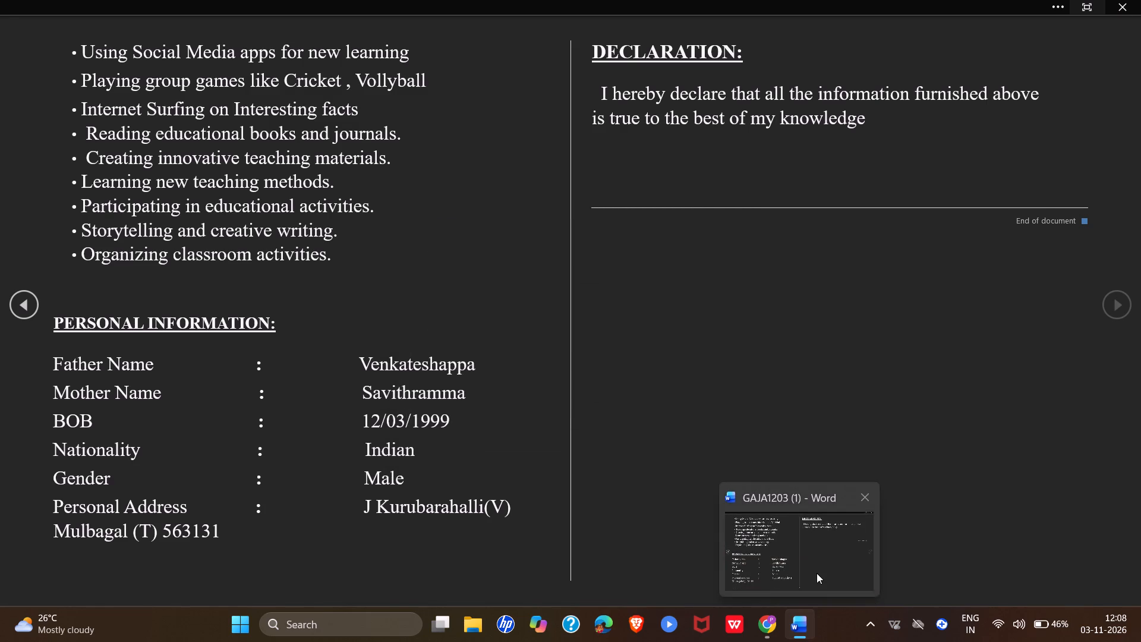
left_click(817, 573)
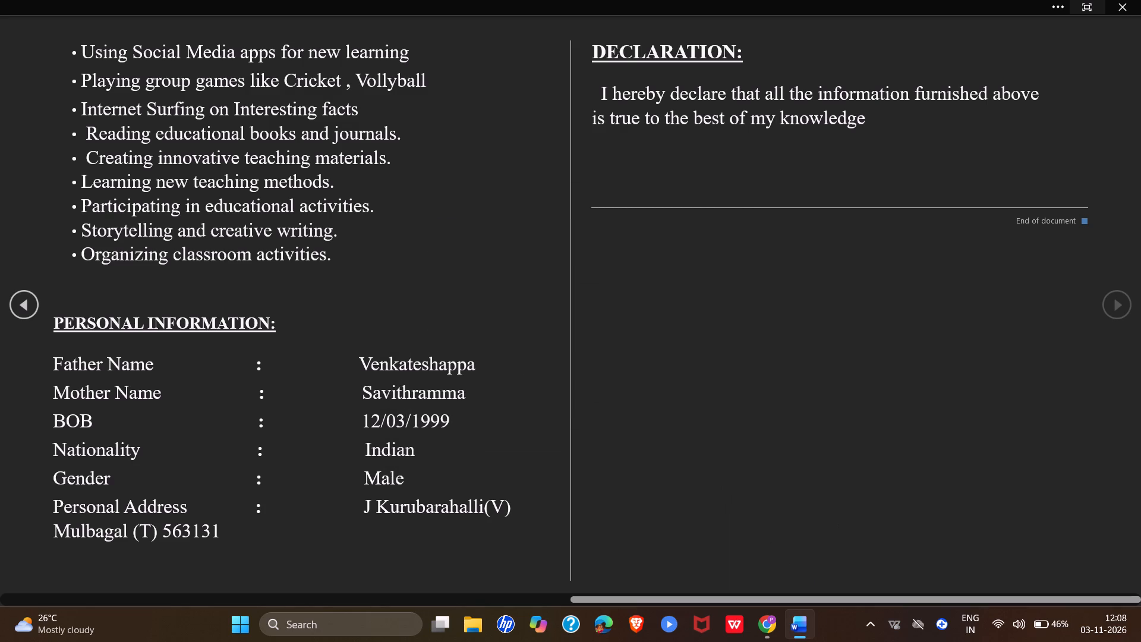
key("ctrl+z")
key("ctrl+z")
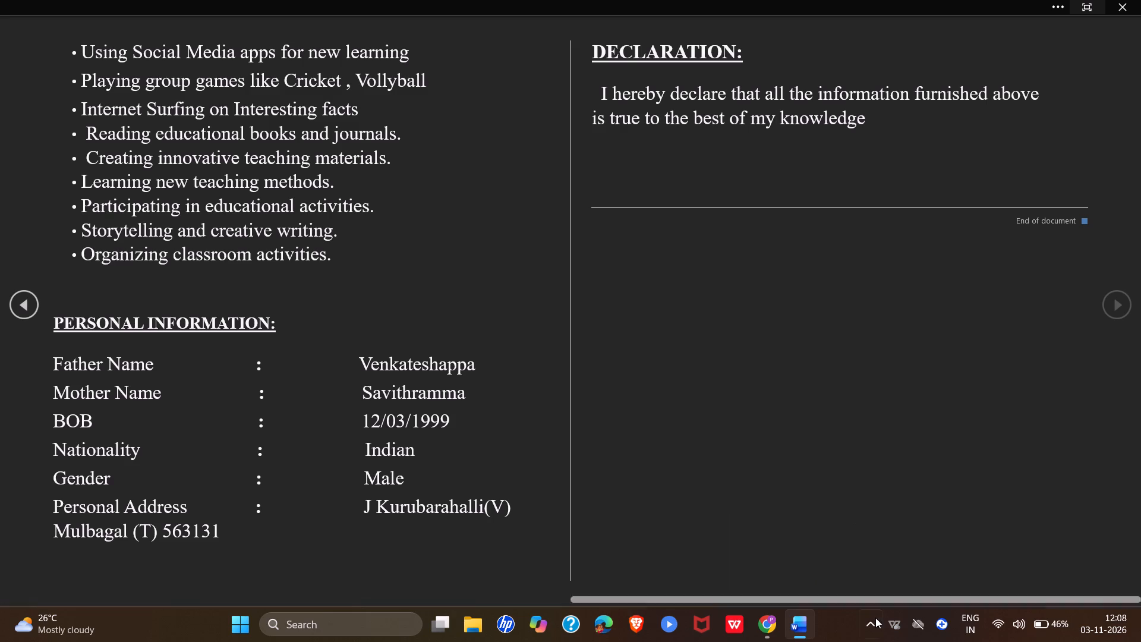
Return the resume from Read Mode to Print Layout in a maximized window.
double_click(965, 520)
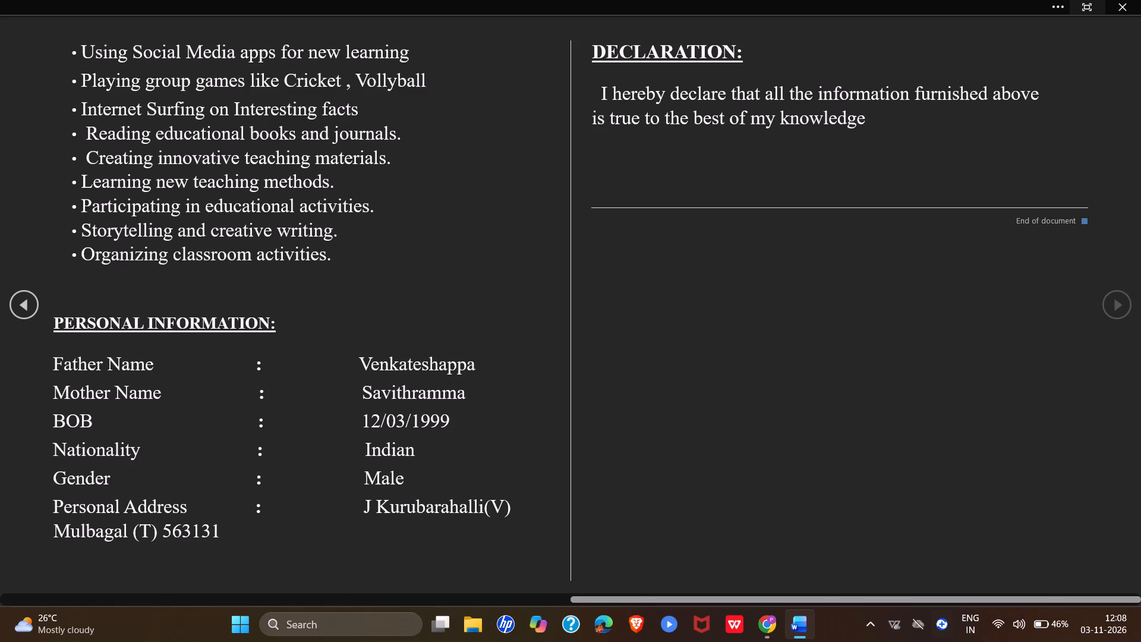
left_click(1059, 4)
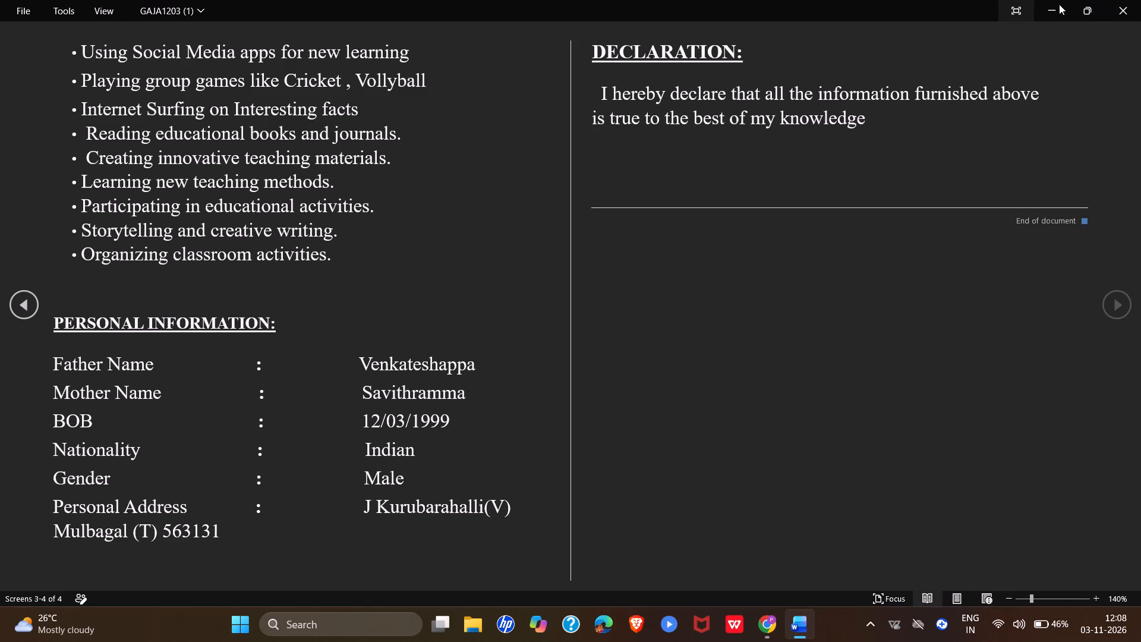
left_click(1083, 7)
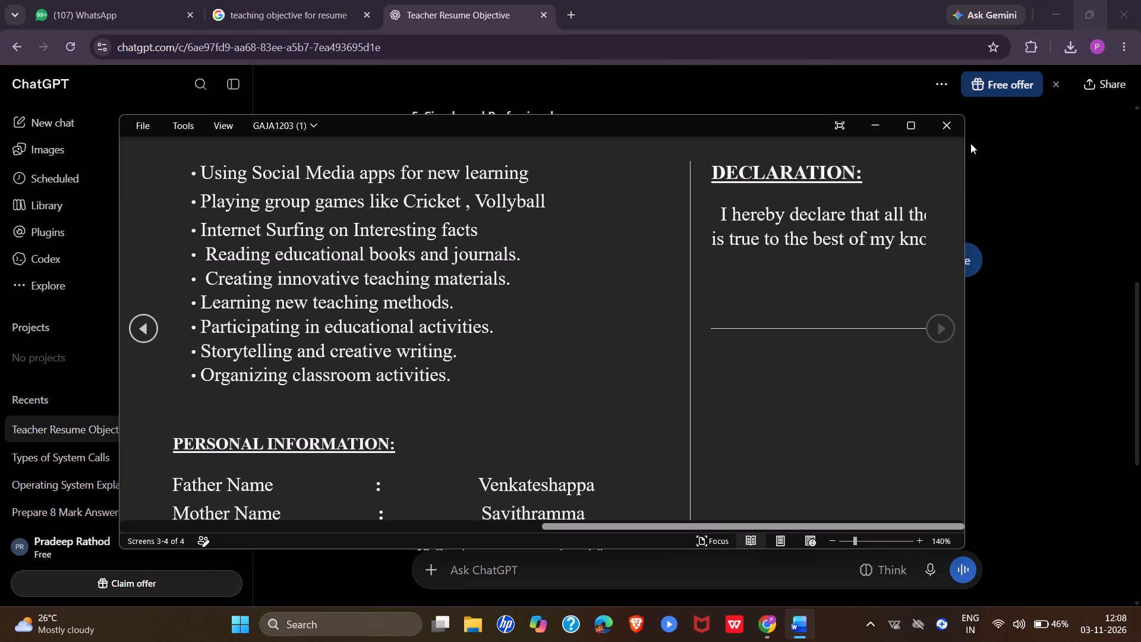
left_click(781, 542)
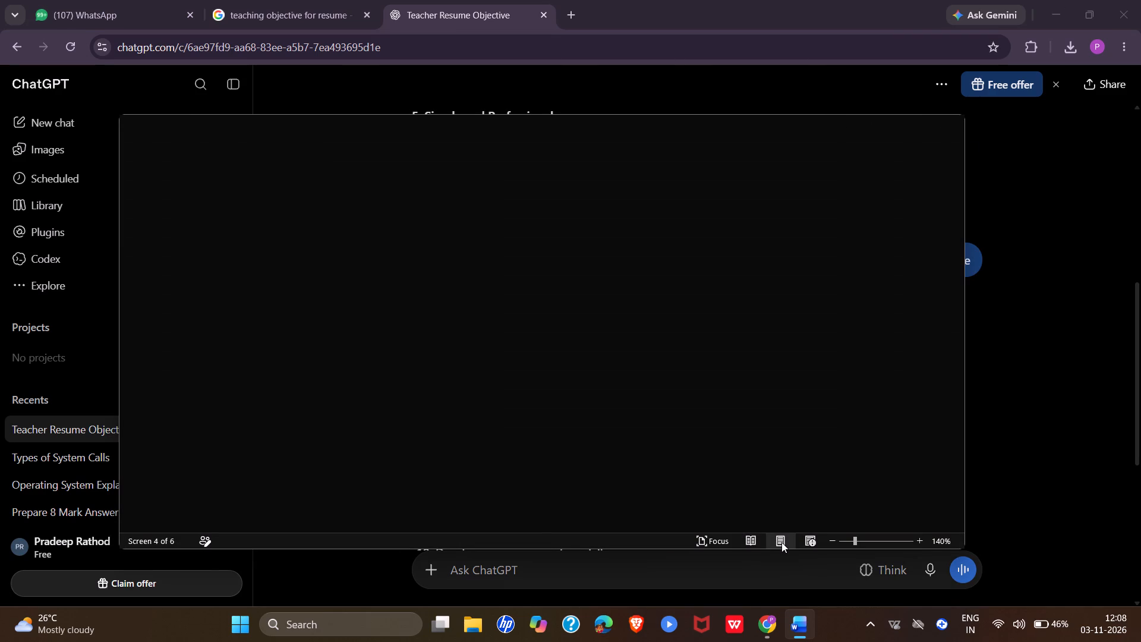
left_click(910, 131)
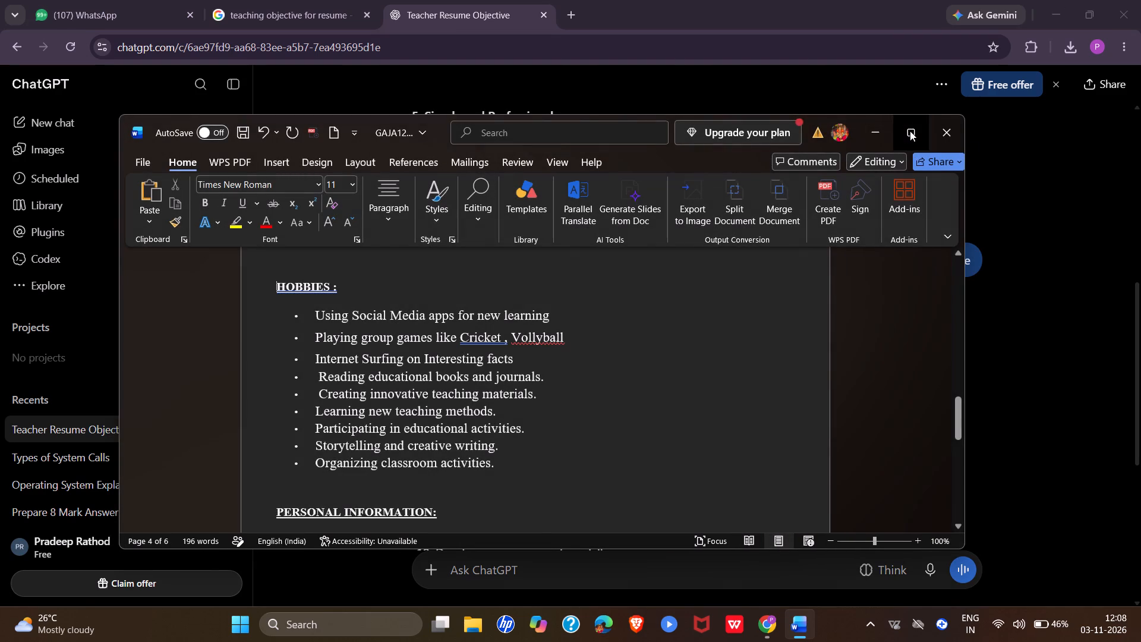
Correct Msc(CS) in the EDUCATION table's Qualification column to M.Sc. (CS) with the proofing suggestions.
scroll(585, 320, "up", 5)
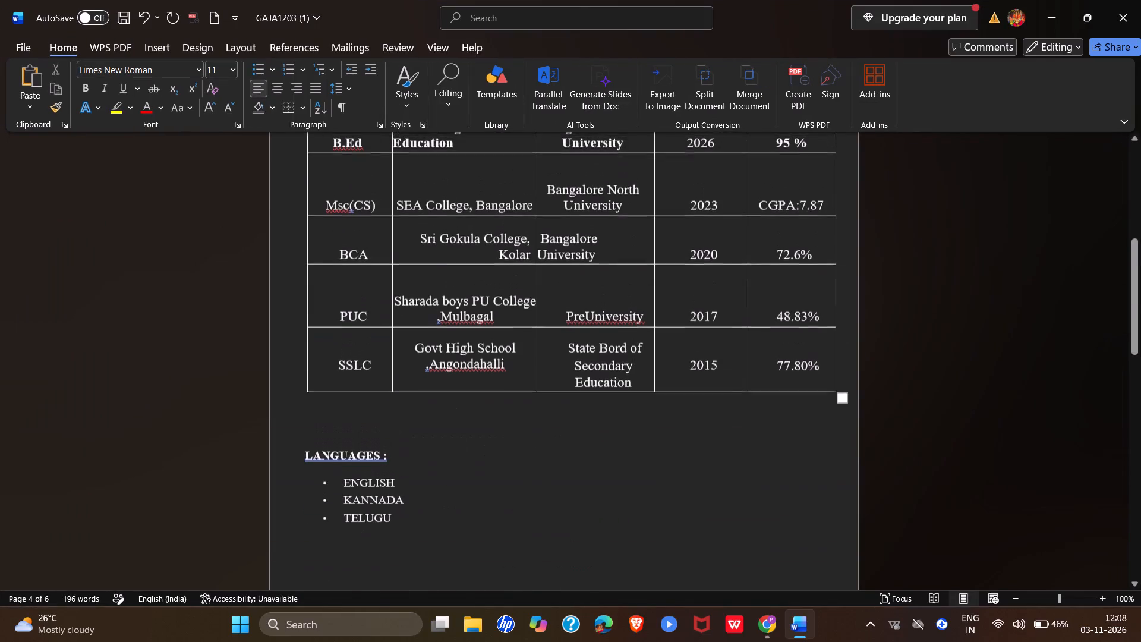
scroll(585, 320, "up", 5)
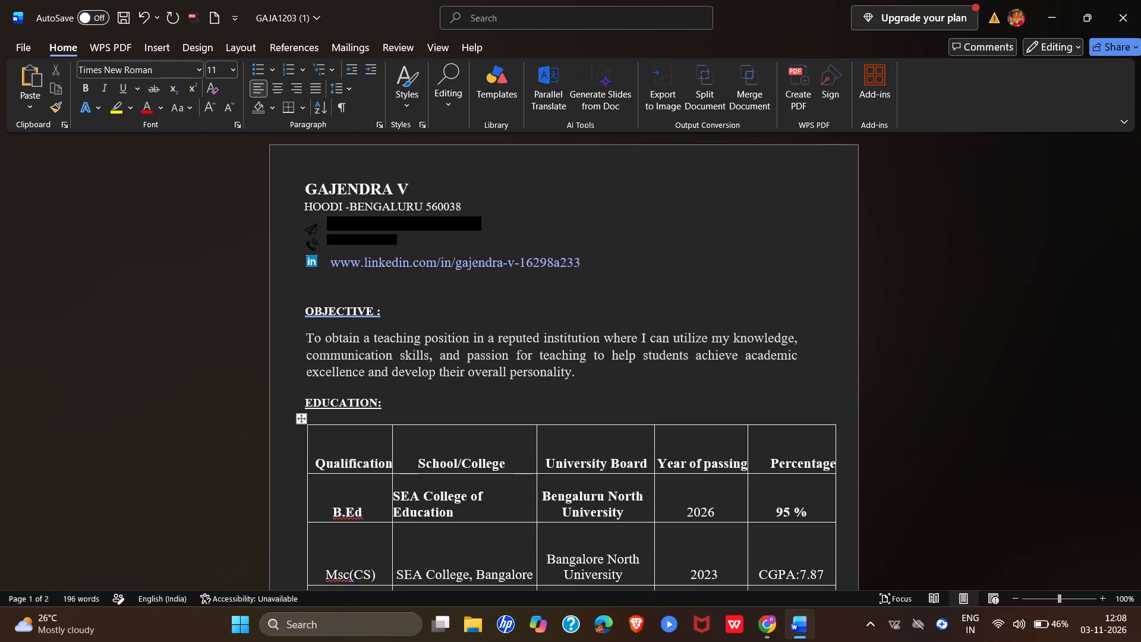
scroll(585, 320, "left", 1)
scroll(538, 358, "down", 1)
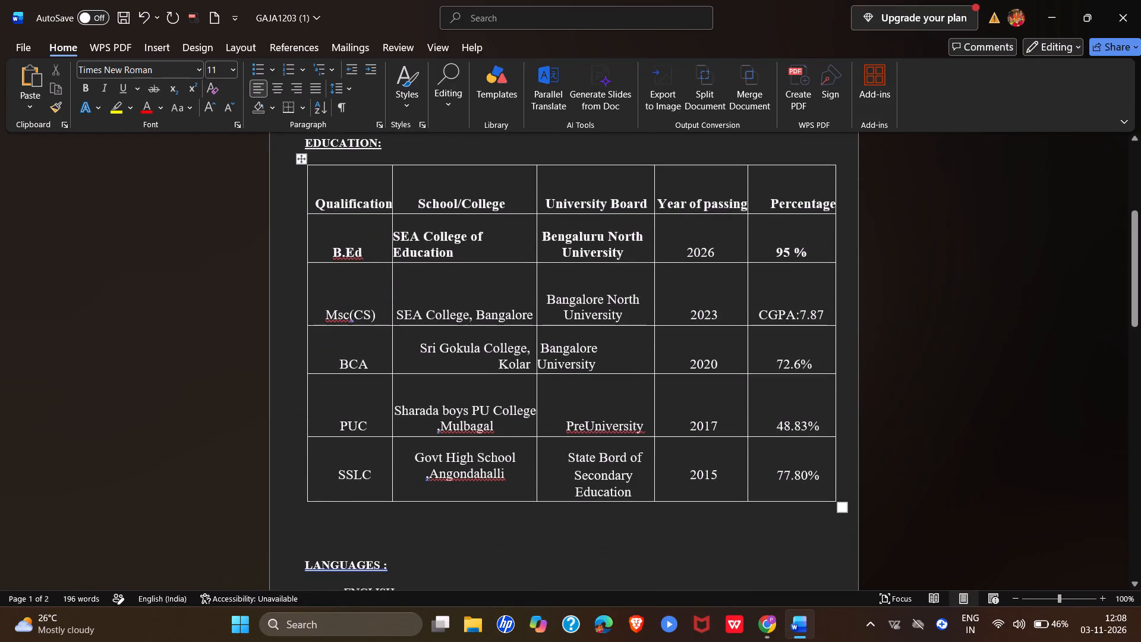
right_click(331, 315)
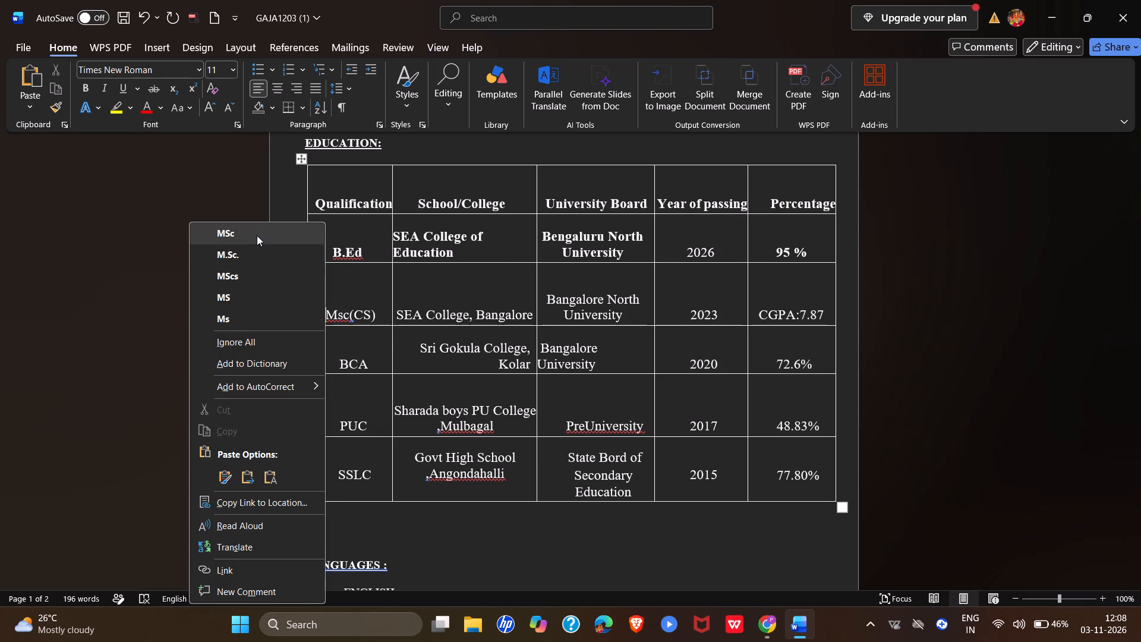
left_click(248, 249)
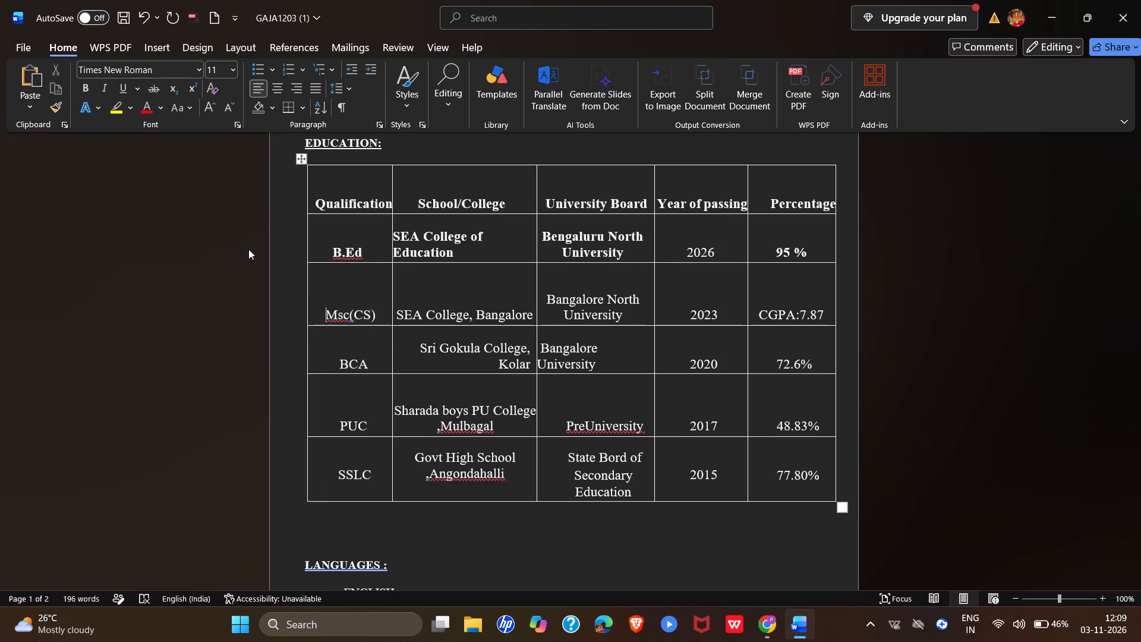
right_click(338, 319)
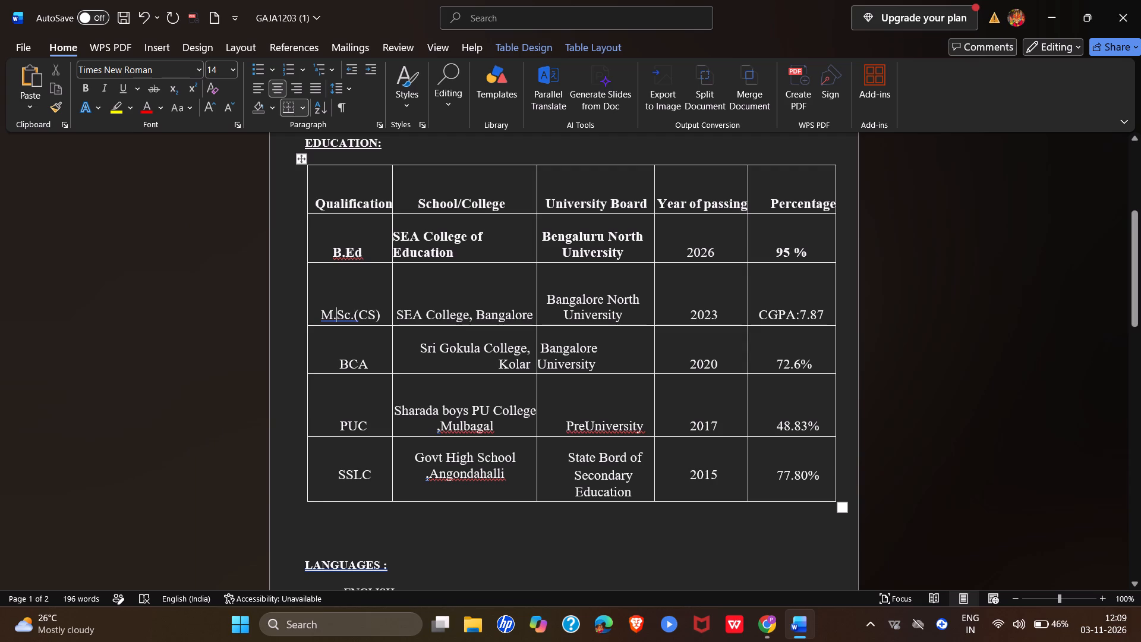
left_click(312, 335)
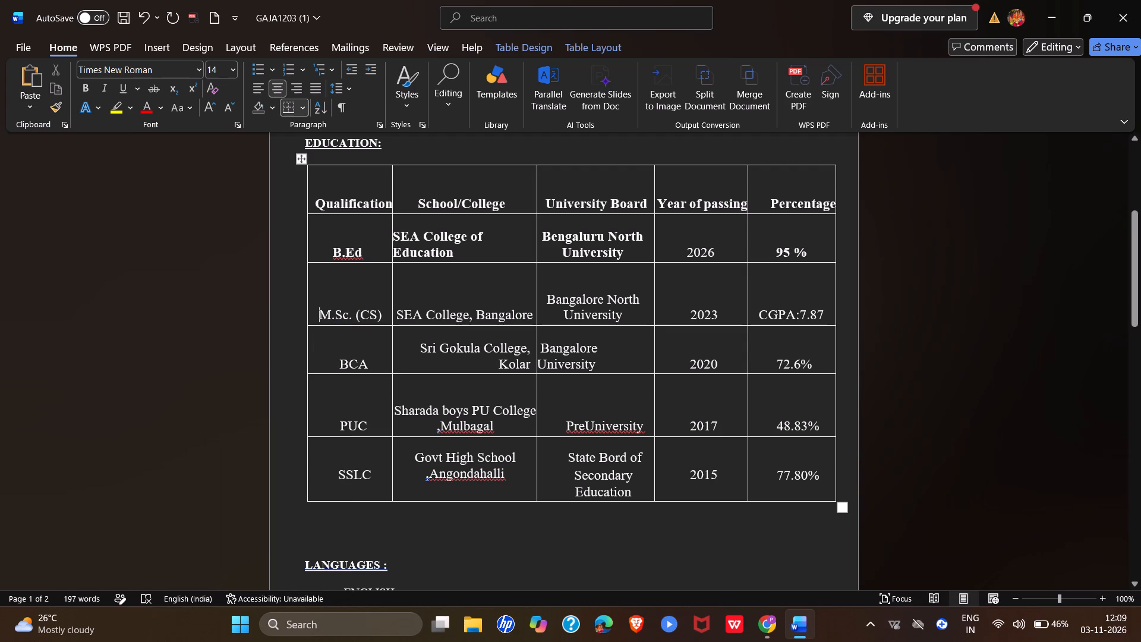
In the PUC row, ignore all spelling flags for Mulbagal and accept the grammar suggestion ", Mulbagal" with a space after the comma.
right_click(463, 430)
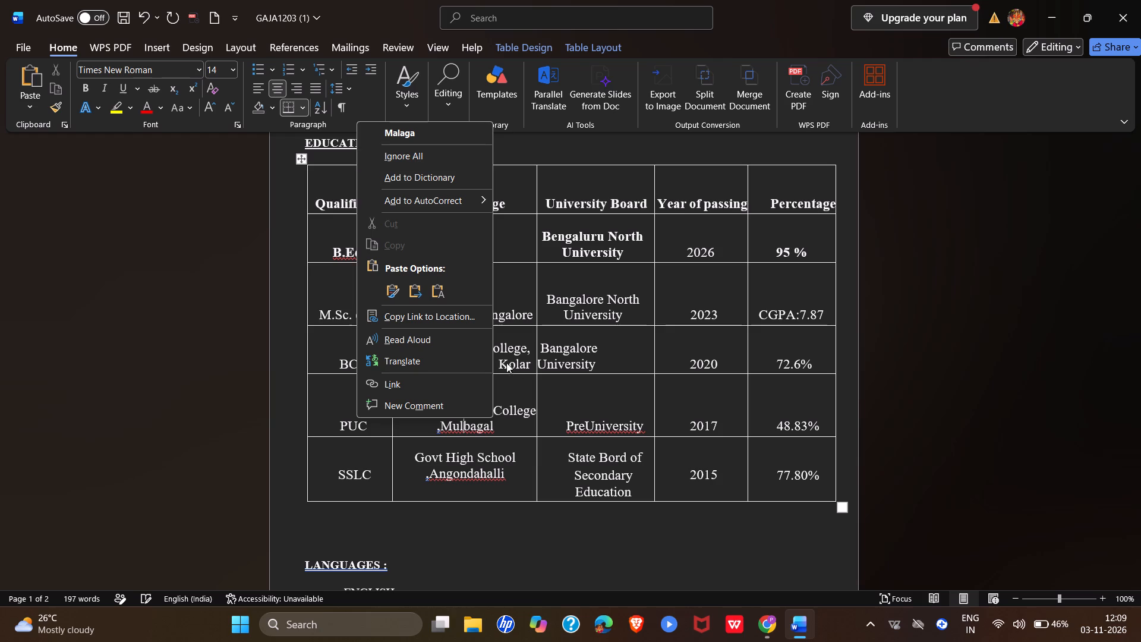
left_click(424, 159)
right_click(464, 426)
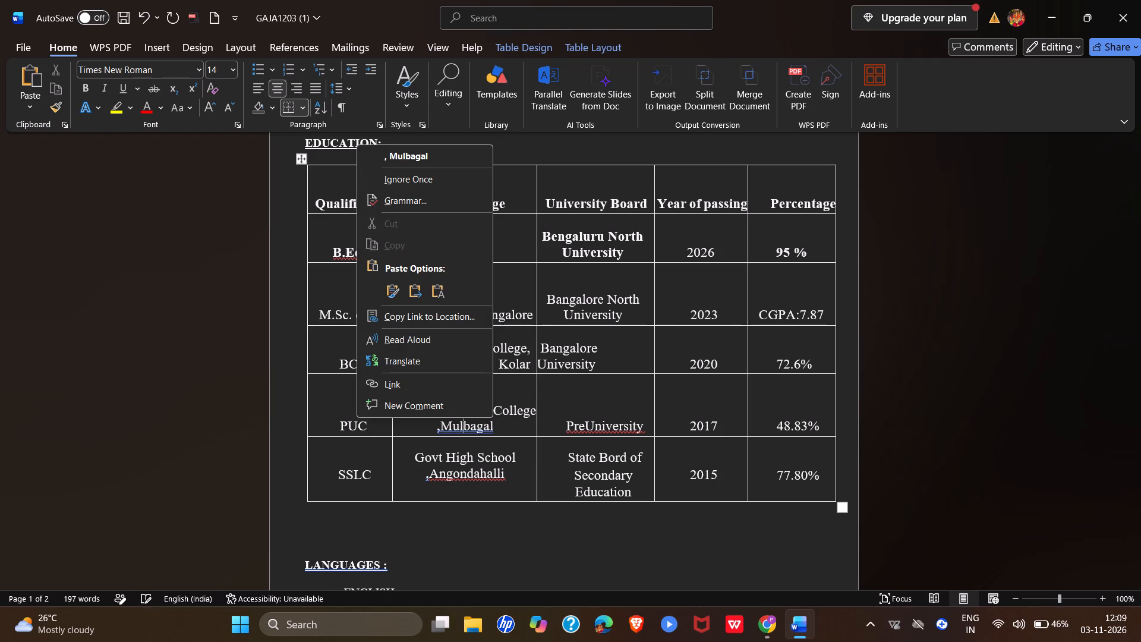
left_click(427, 159)
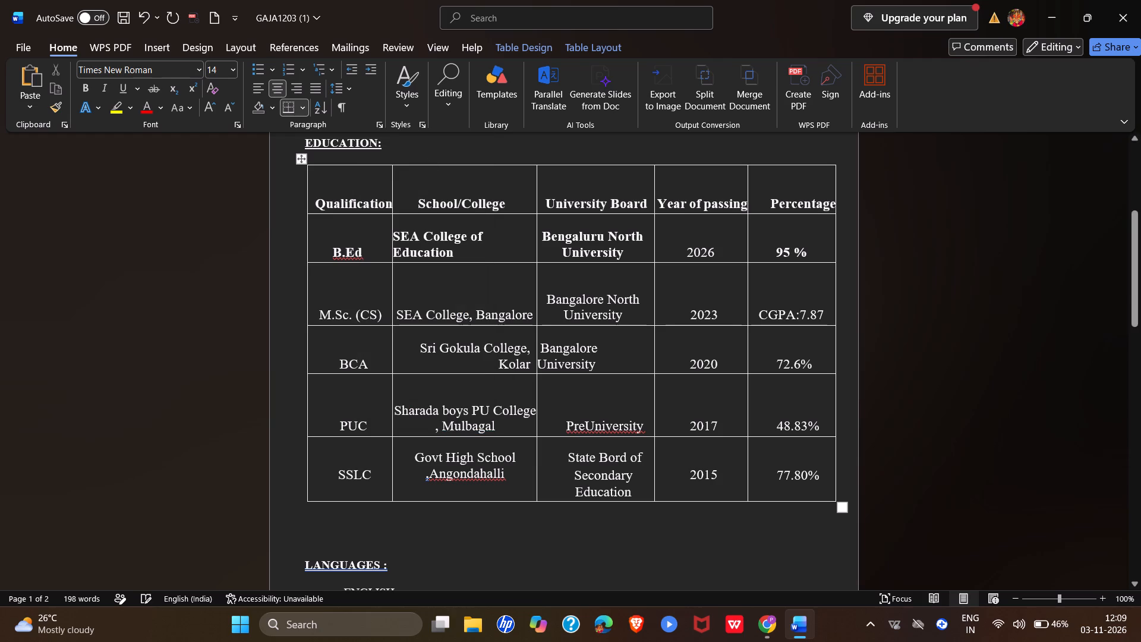
In the SSLC row, ignore all spelling flags for Angondahalli and accept the grammar suggestion that adds a space after the comma.
right_click(456, 477)
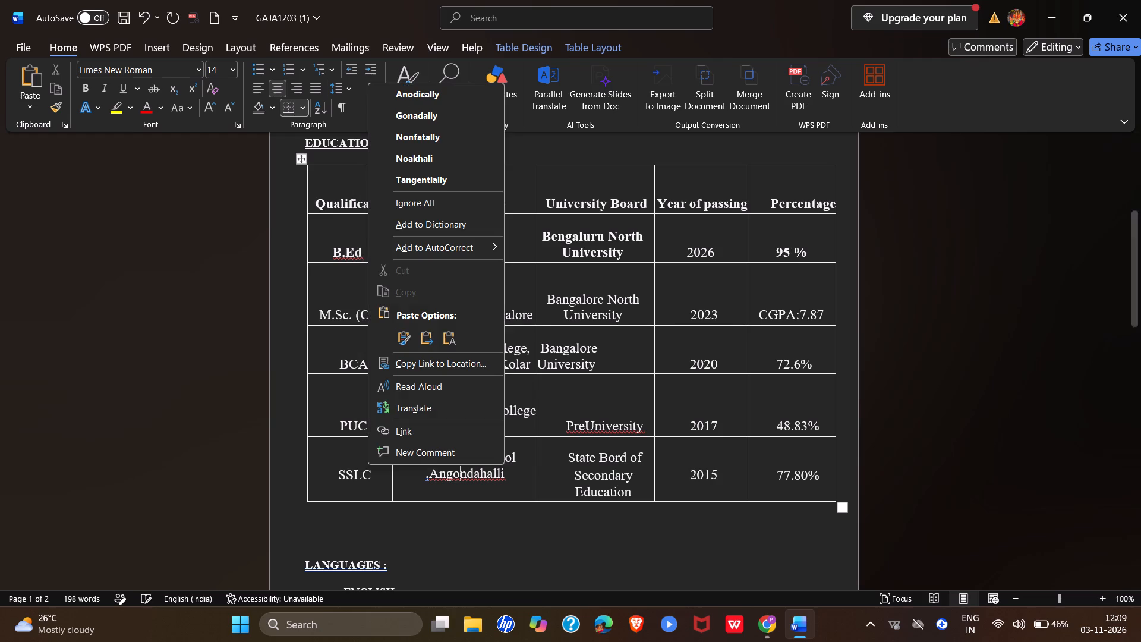
left_click(431, 206)
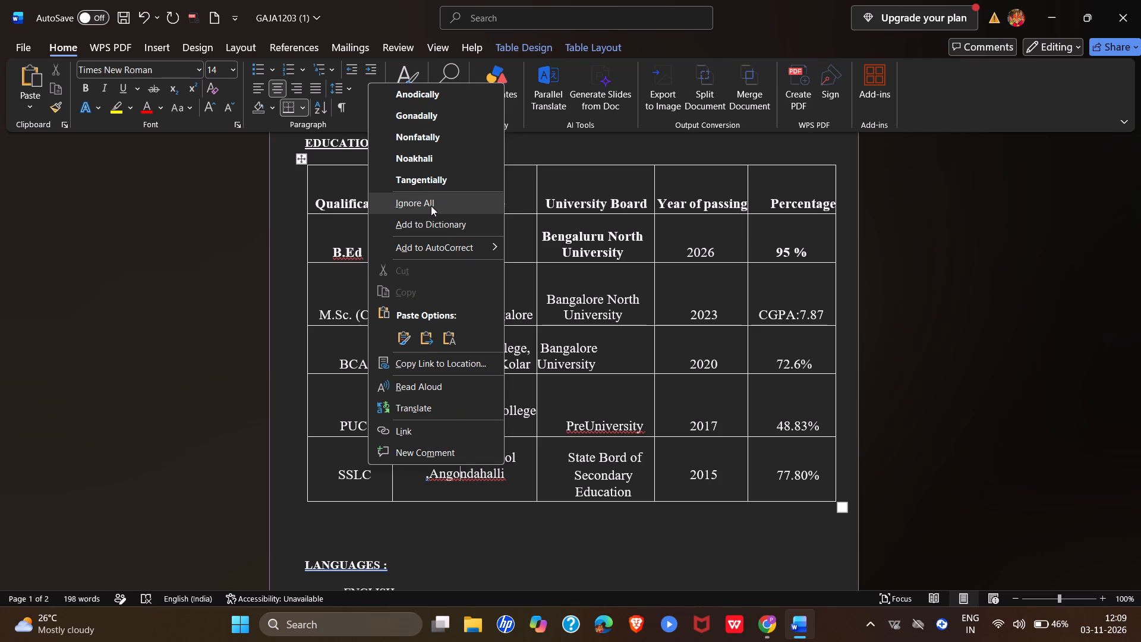
right_click(458, 477)
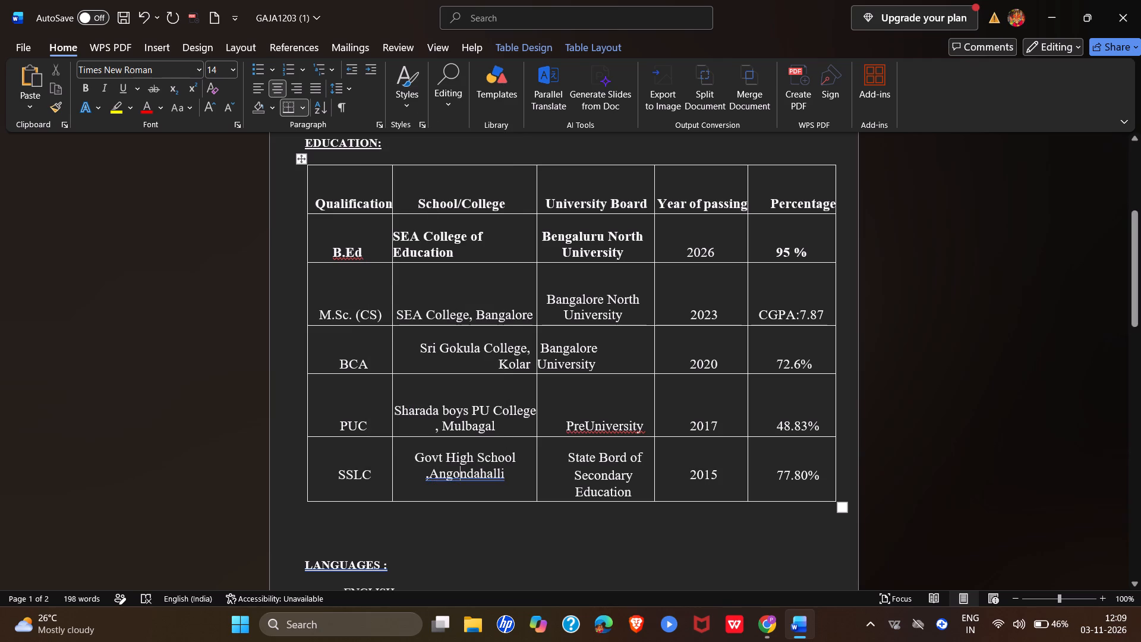
left_click(424, 196)
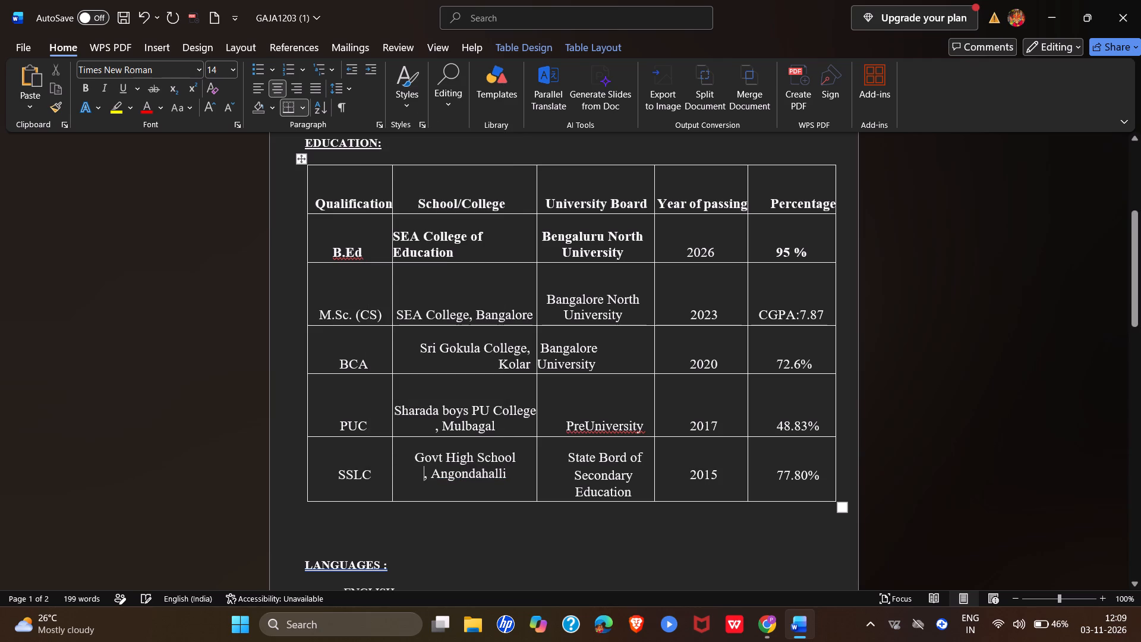
Split PreUniversity into Pre University in the PUC row's University Board cell.
right_click(595, 426)
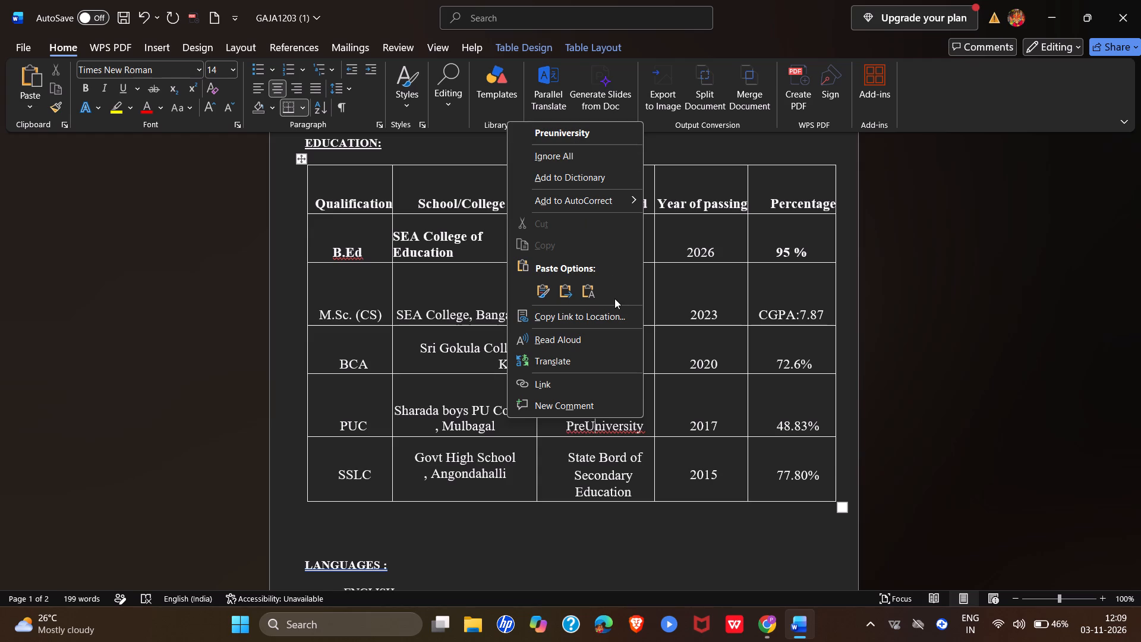
left_click(585, 425)
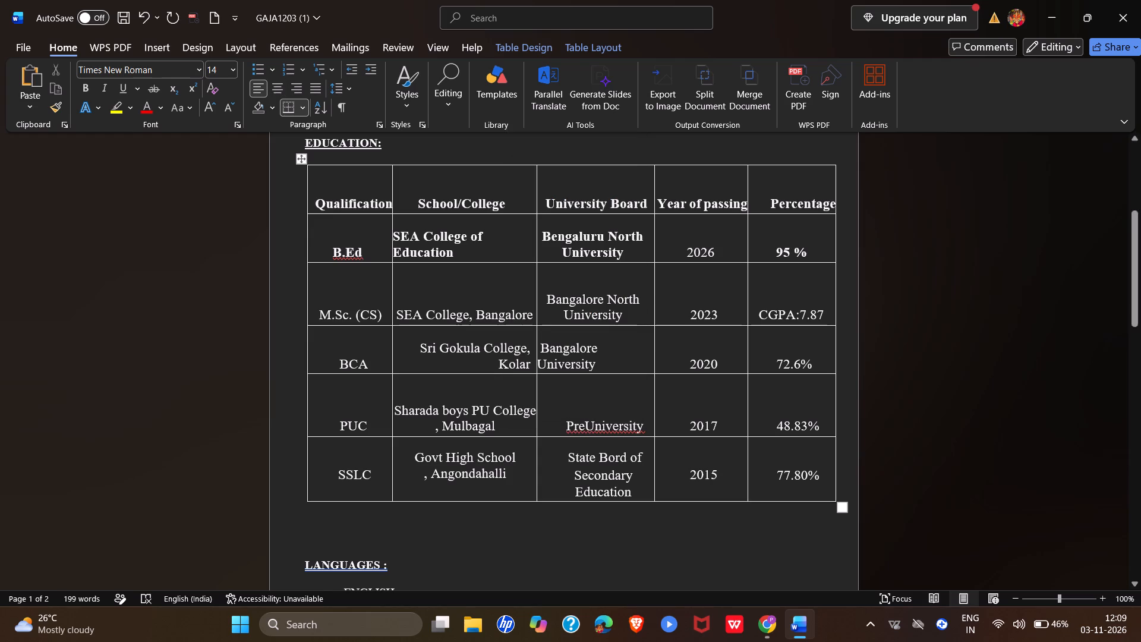
key("space")
key("BackSpace")
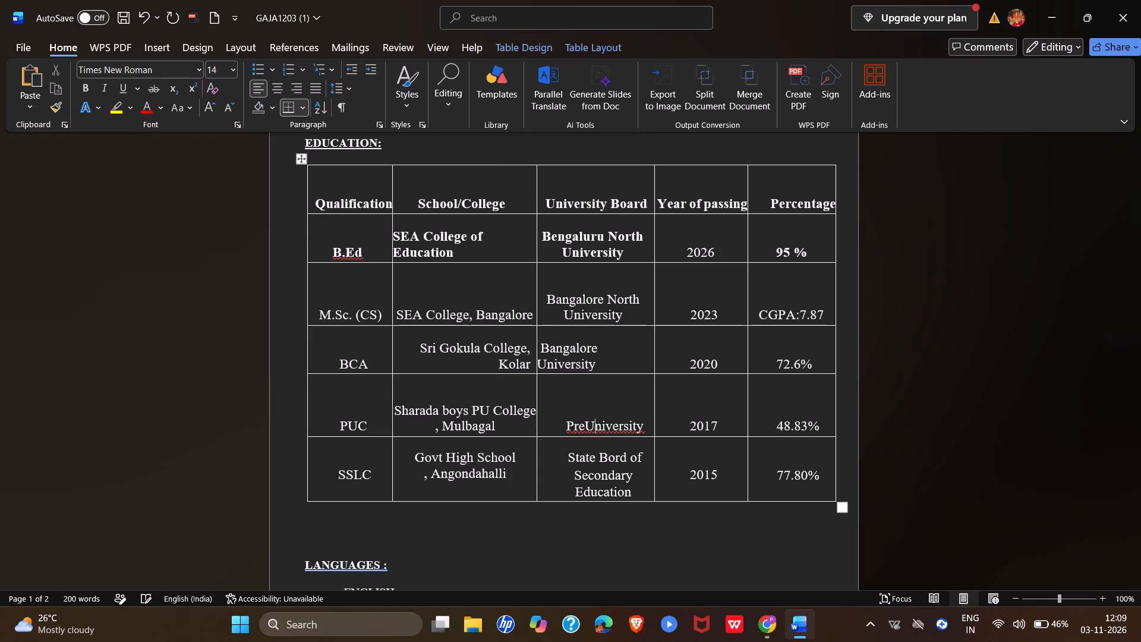
key("Left")
key("space")
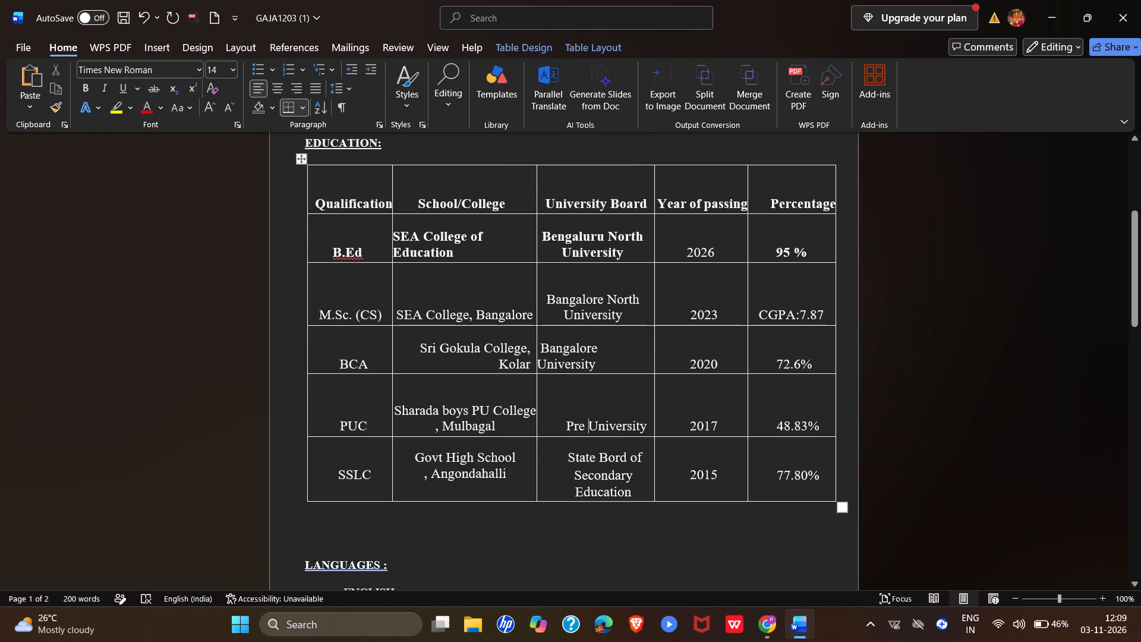
Correct B.Ed to B.Ed. in the EDUCATION table's Qualification column with the proofing suggestion.
scroll(601, 373, "up", 1)
scroll(601, 373, "down", 1)
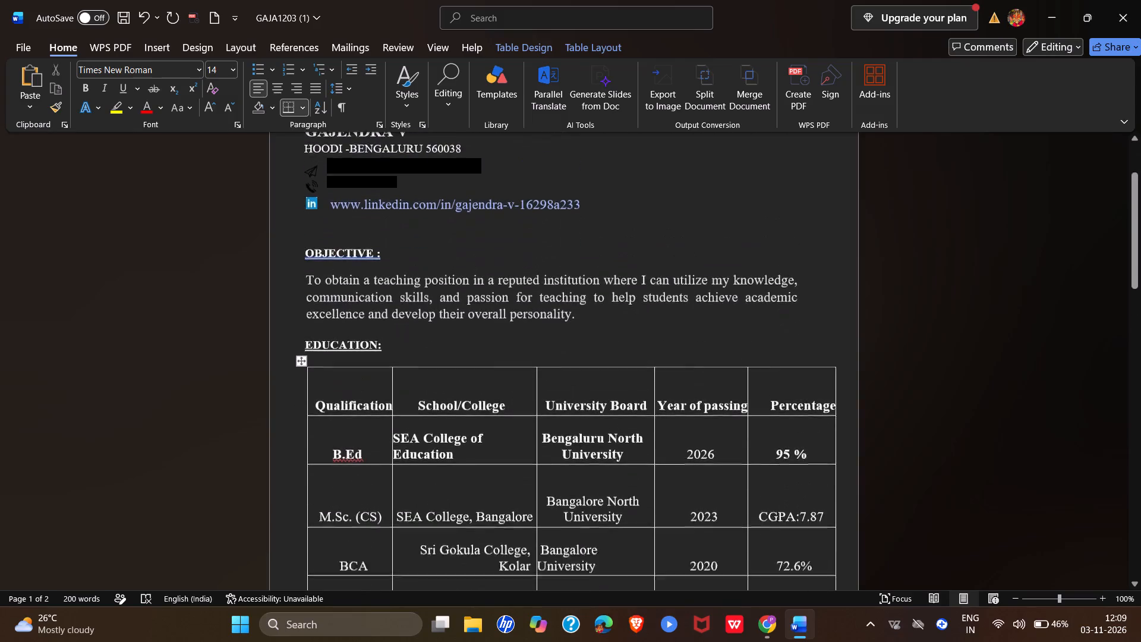
scroll(601, 373, "down", 1)
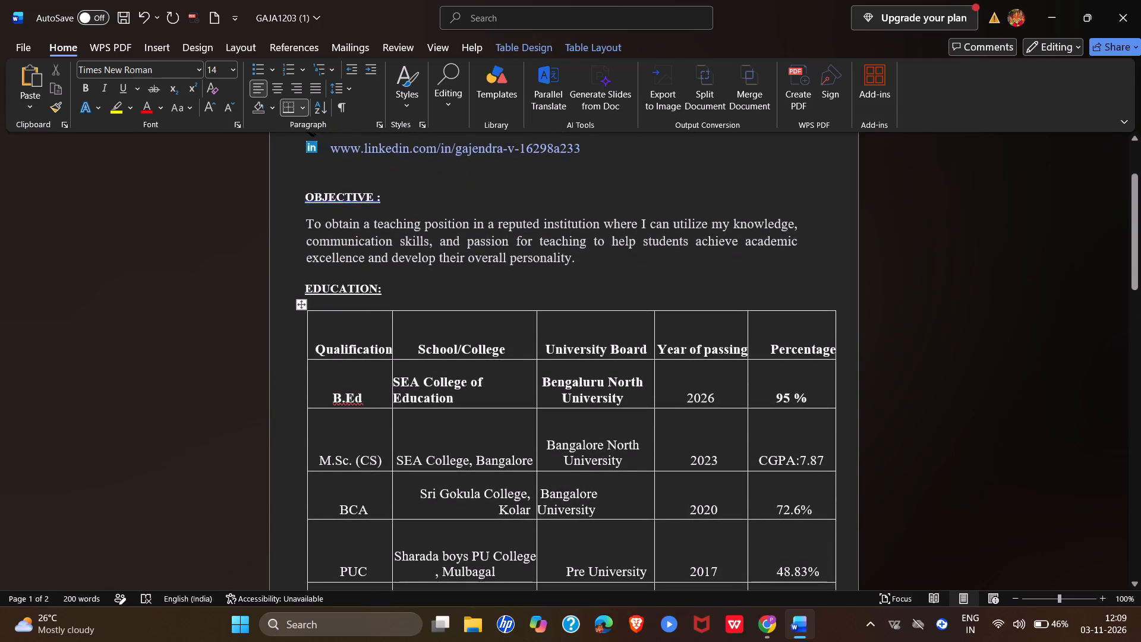
right_click(348, 403)
left_click(284, 55)
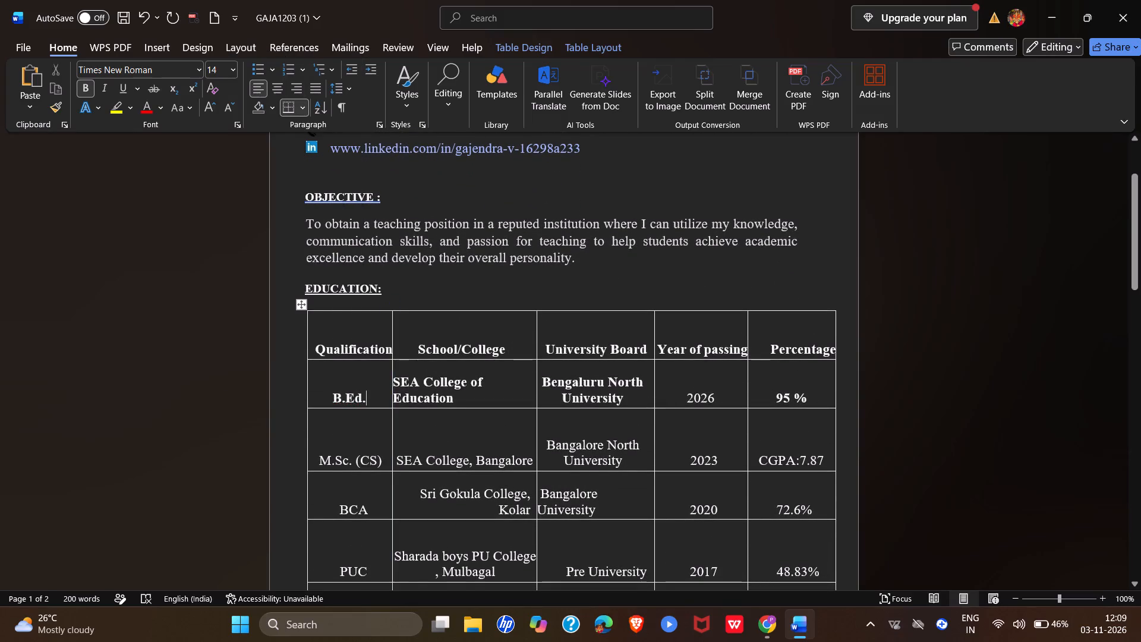
Accept the grammar suggestion OBJECTIVE: to remove the space before the heading's colon.
scroll(389, 317, "up", 1)
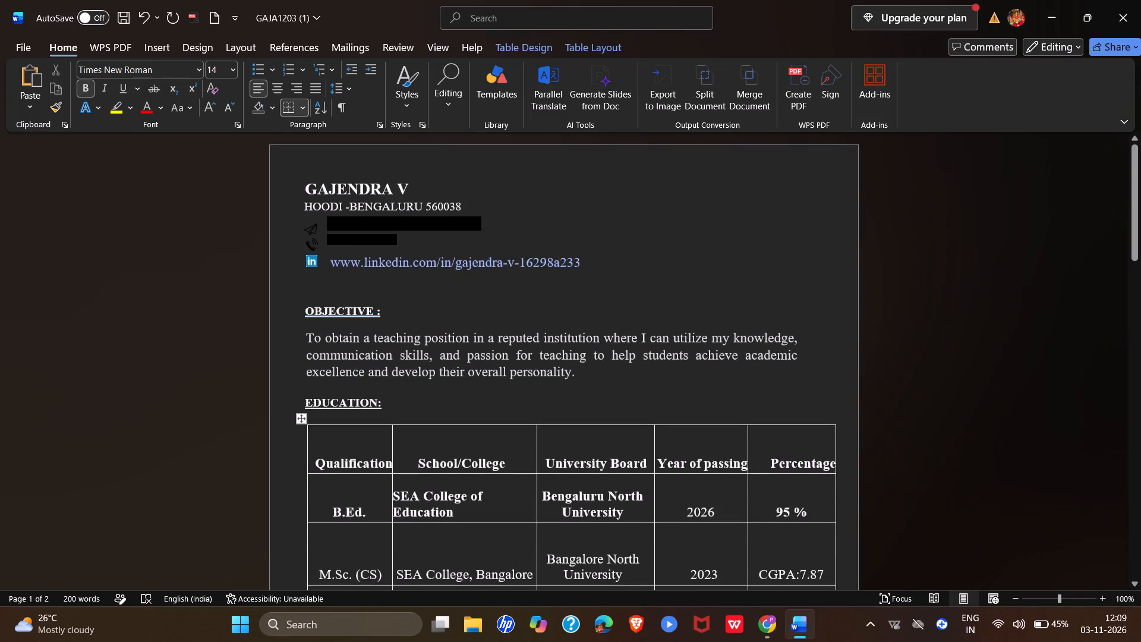
right_click(347, 313)
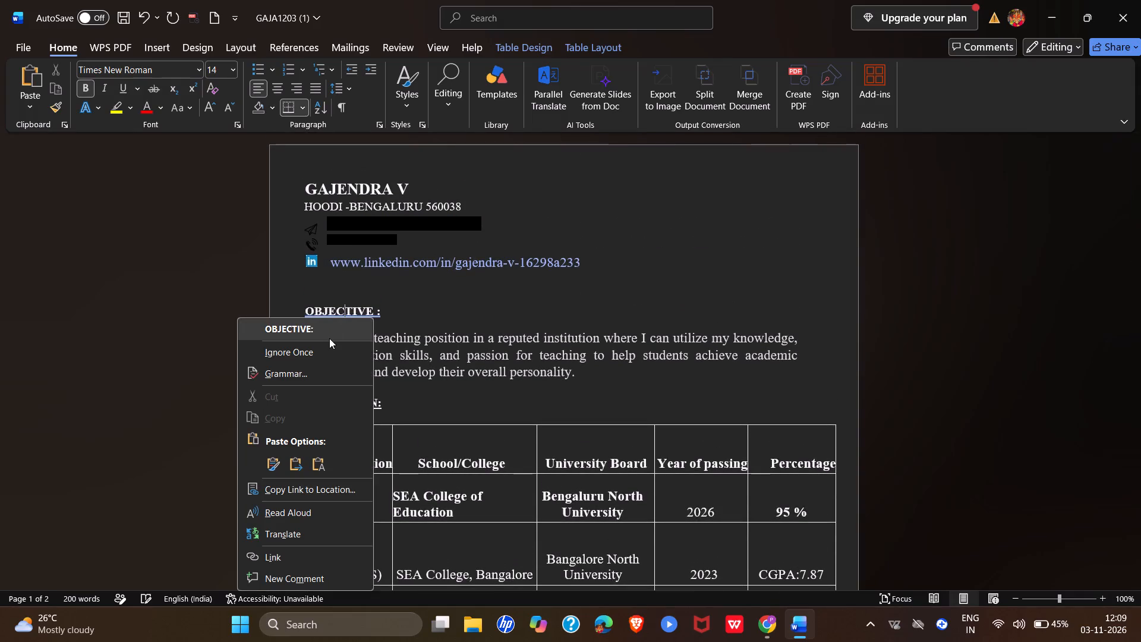
left_click(329, 338)
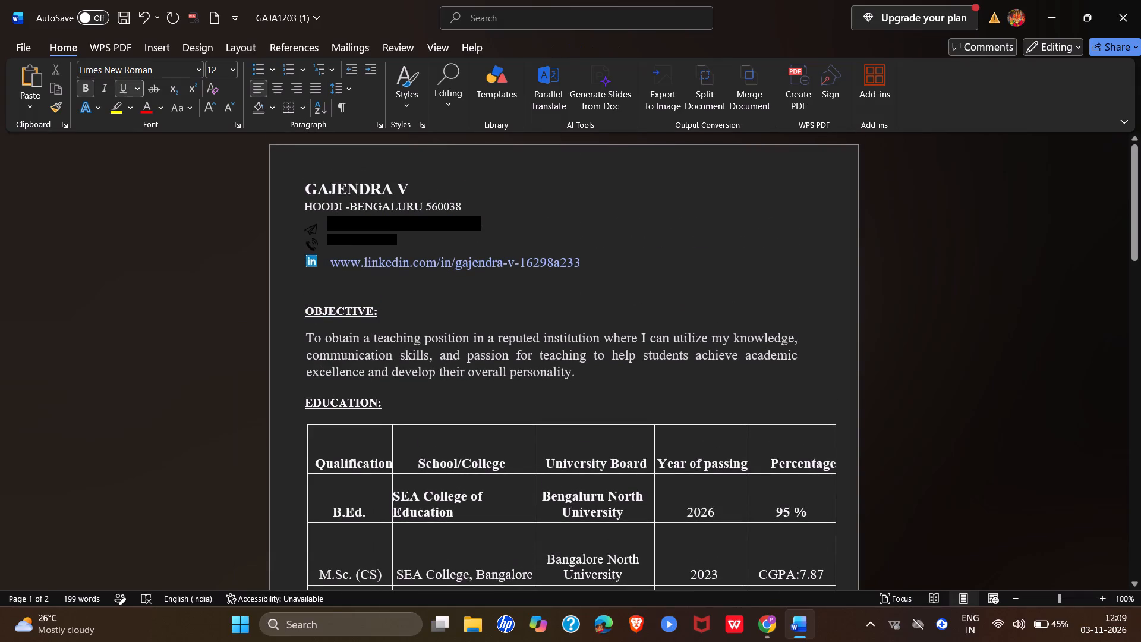
Look through the resume from the OBJECTIVE section down to PERSONAL INFORMATION, checking layout and remaining proofing marks.
scroll(376, 364, "down", 4)
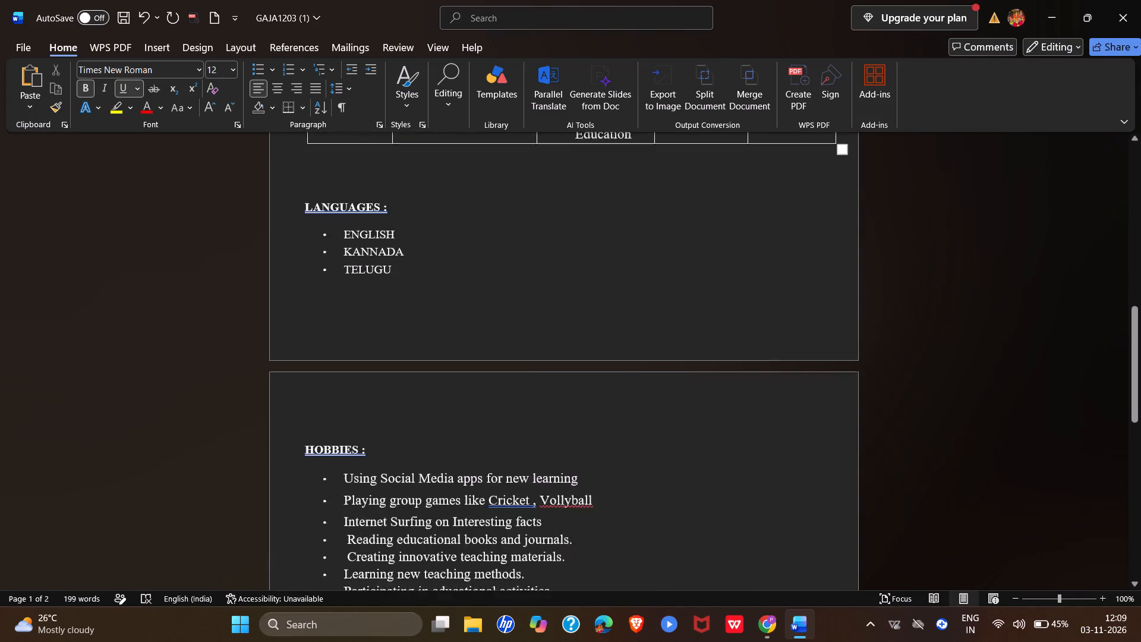
scroll(376, 364, "down", 1)
scroll(376, 364, "up", 2)
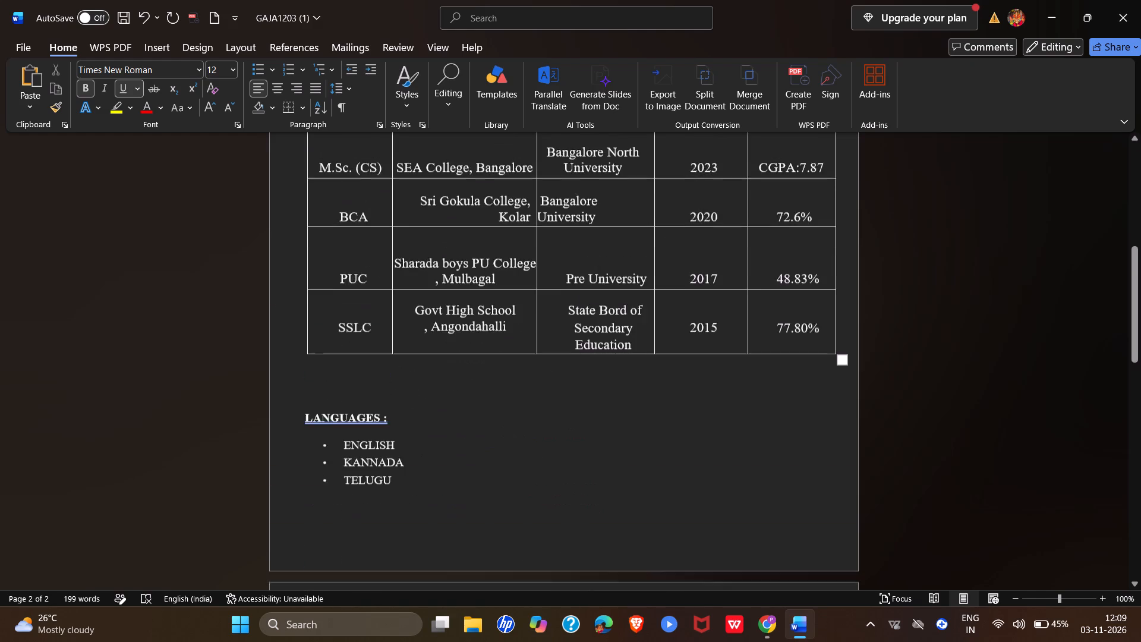
scroll(376, 364, "up", 2)
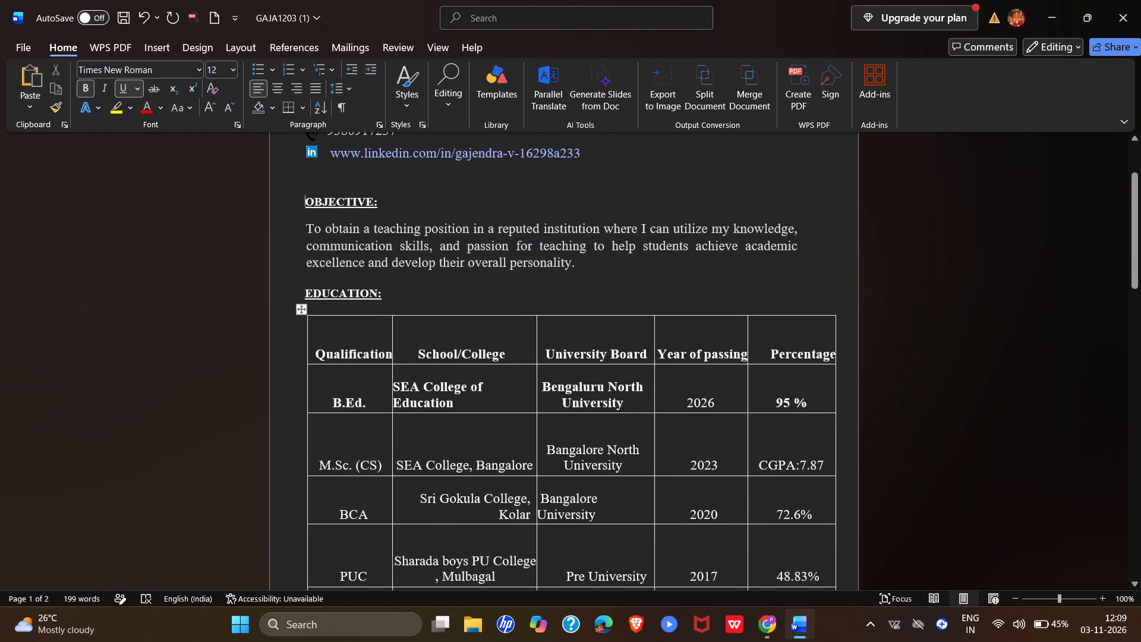
scroll(376, 364, "down", 4)
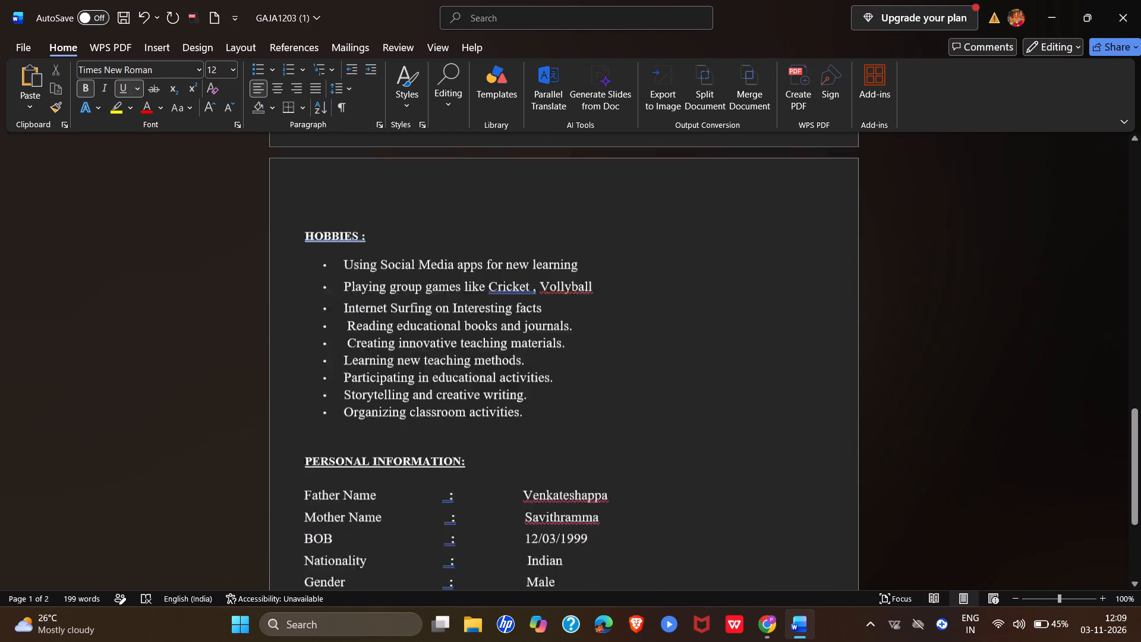
scroll(376, 364, "down", 1)
scroll(376, 364, "up", 1)
scroll(292, 307, "up", 1)
scroll(292, 394, "down", 1, "ctrl")
scroll(292, 394, "up", 1, "ctrl")
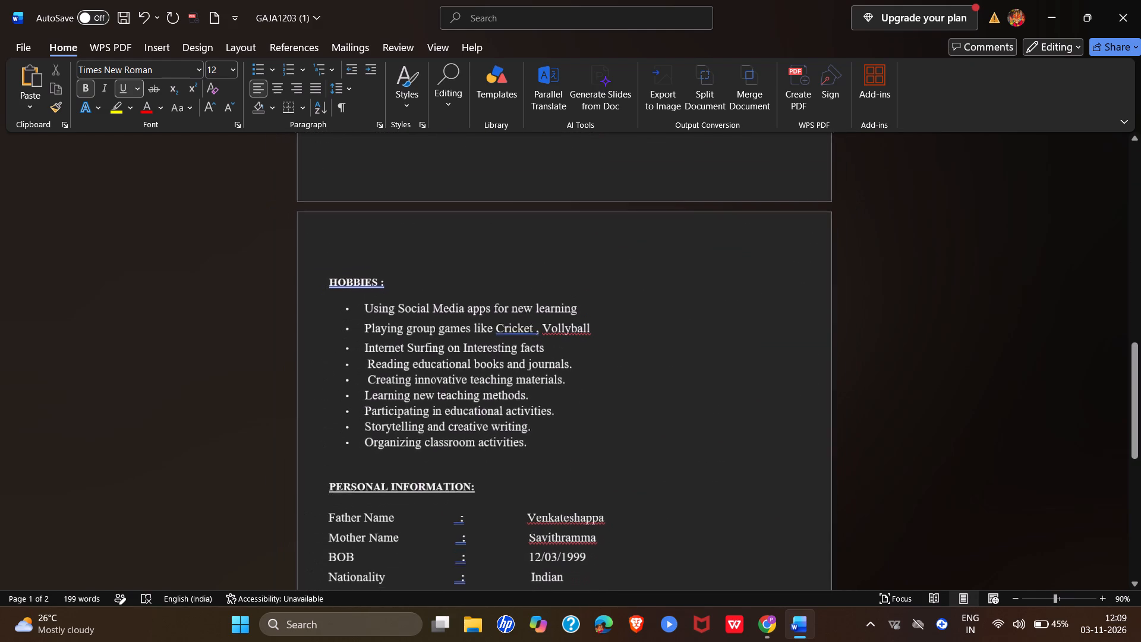
Replace the indented empty line above the LANGUAGES heading with blank lines that push the LANGUAGES section onto the second page.
scroll(292, 394, "up", 1, "ctrl")
scroll(292, 394, "up", 2)
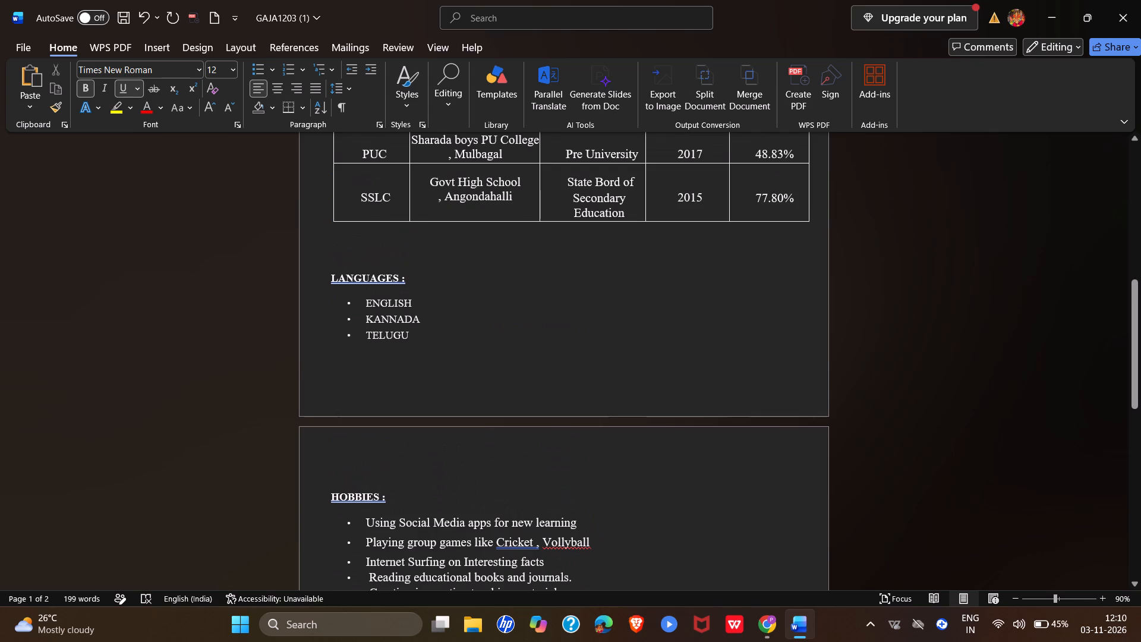
left_click(325, 270)
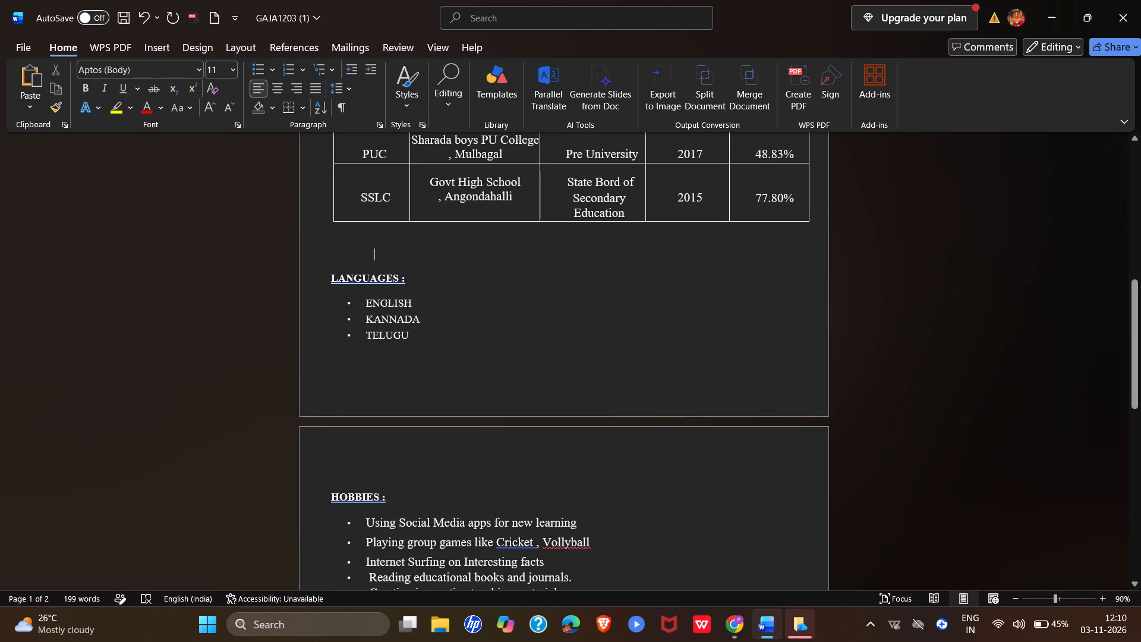
key("BackSpace")
key("BackSpace")
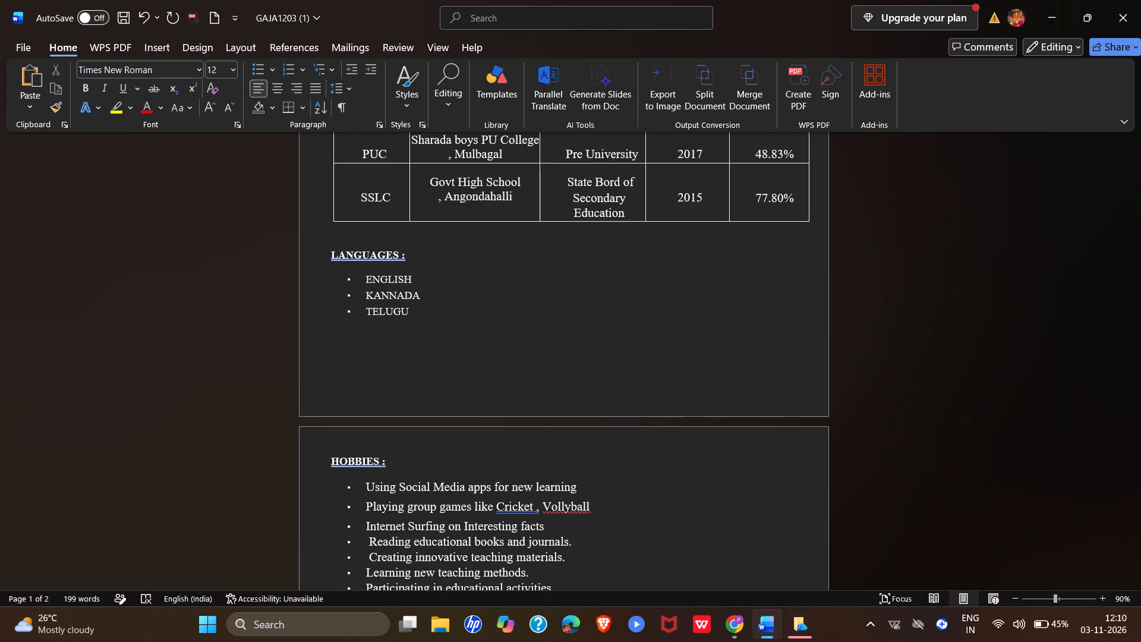
key("Return")
key("Return")
key("Return")
key("Return")
key("Return")
key("Return")
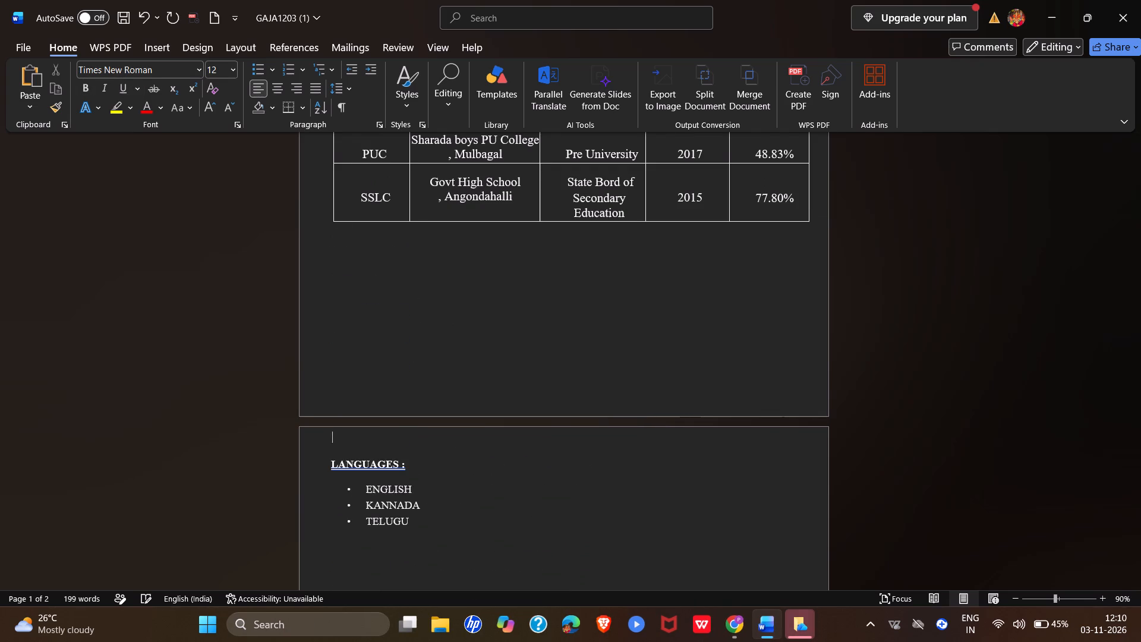
key("Return")
key("BackSpace")
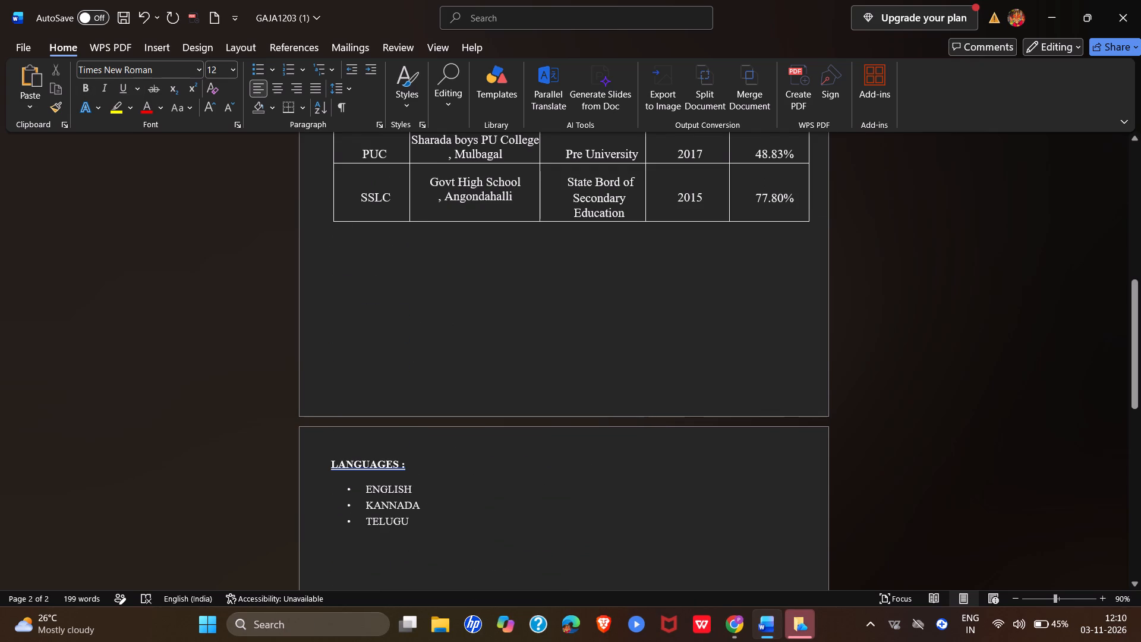
Add the heading INTERNSHIP: on the first blank line below the EDUCATION table.
left_click(348, 253)
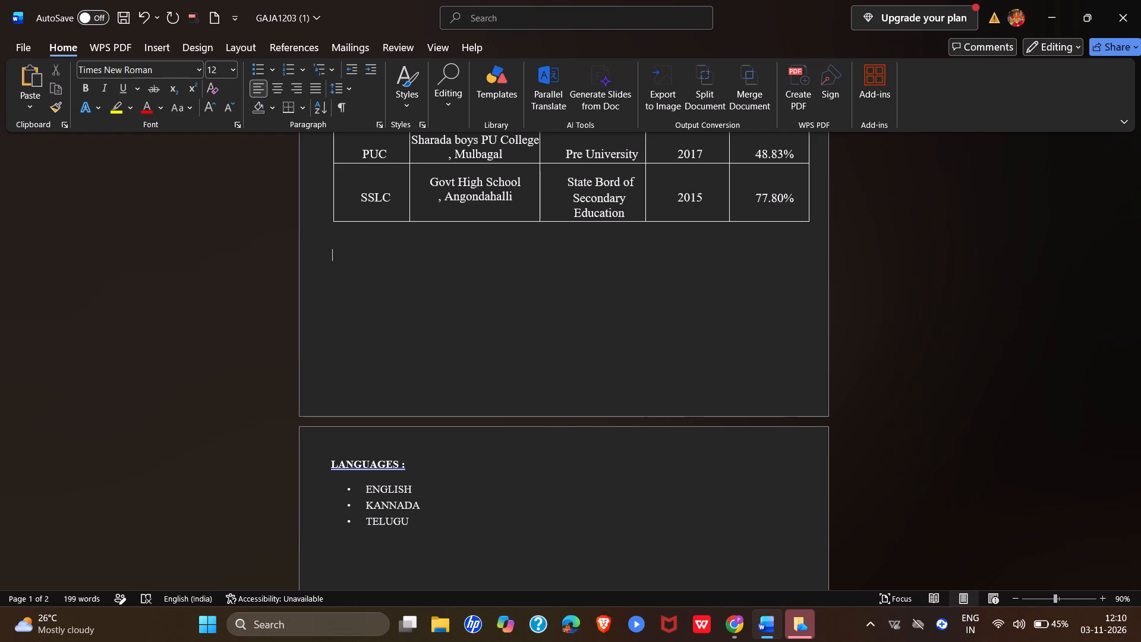
type("INTERNSHIP")
key("shift+colon")
Format the INTERNSHIP: heading as size 14, bold and underlined, and place the cursor on the line below it.
left_click_drag(399, 256, 387, 256)
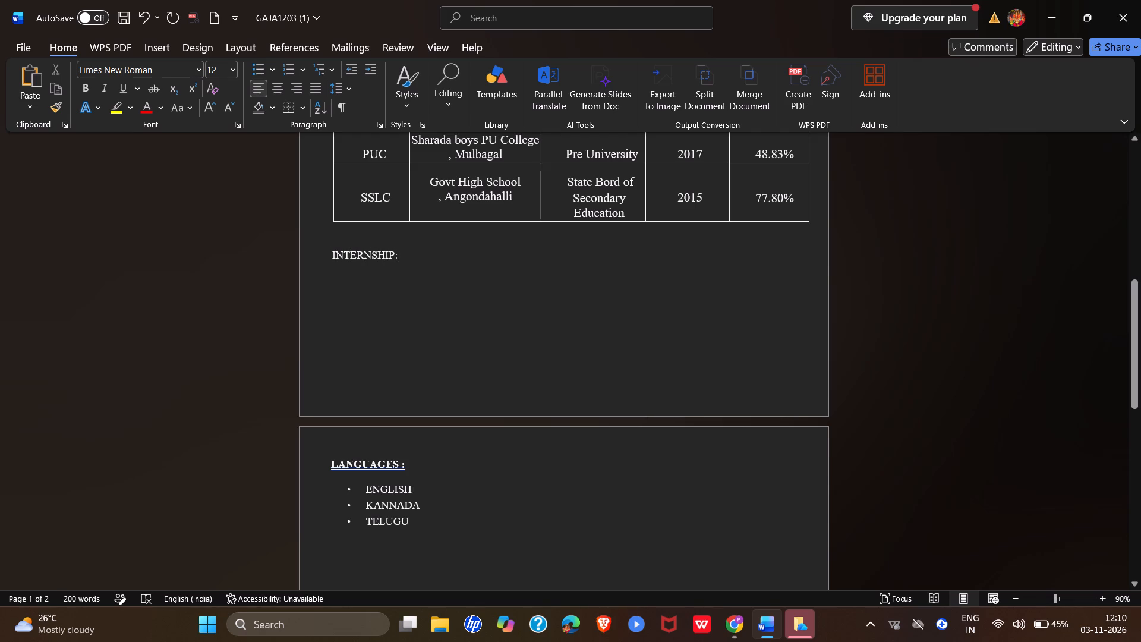
left_click_drag(387, 256, 333, 257)
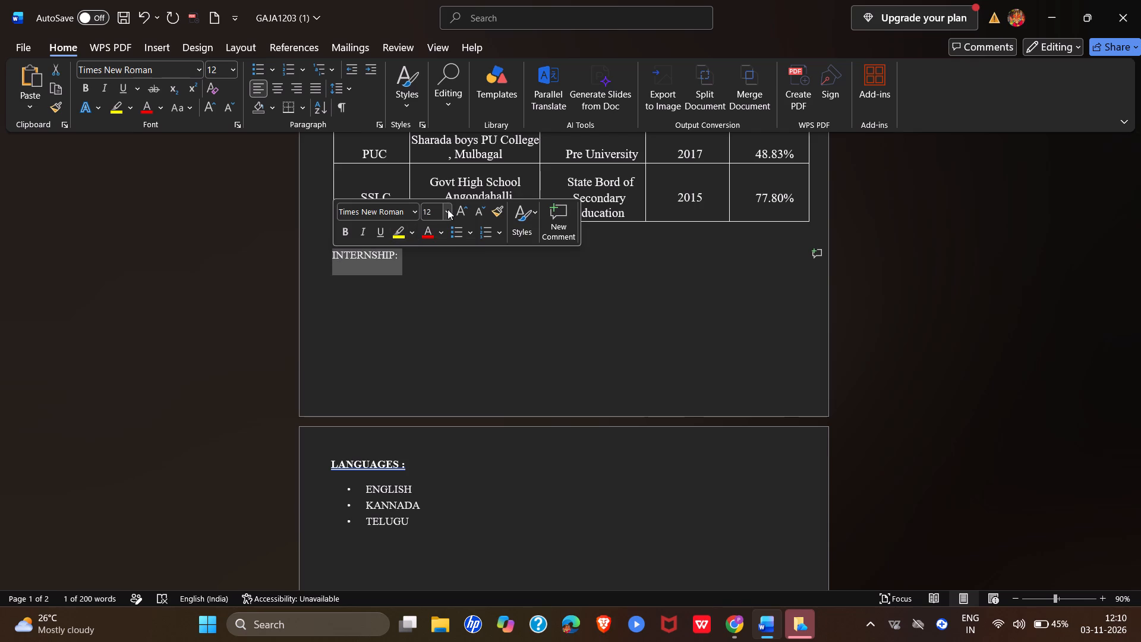
left_click(447, 209)
left_click(433, 323)
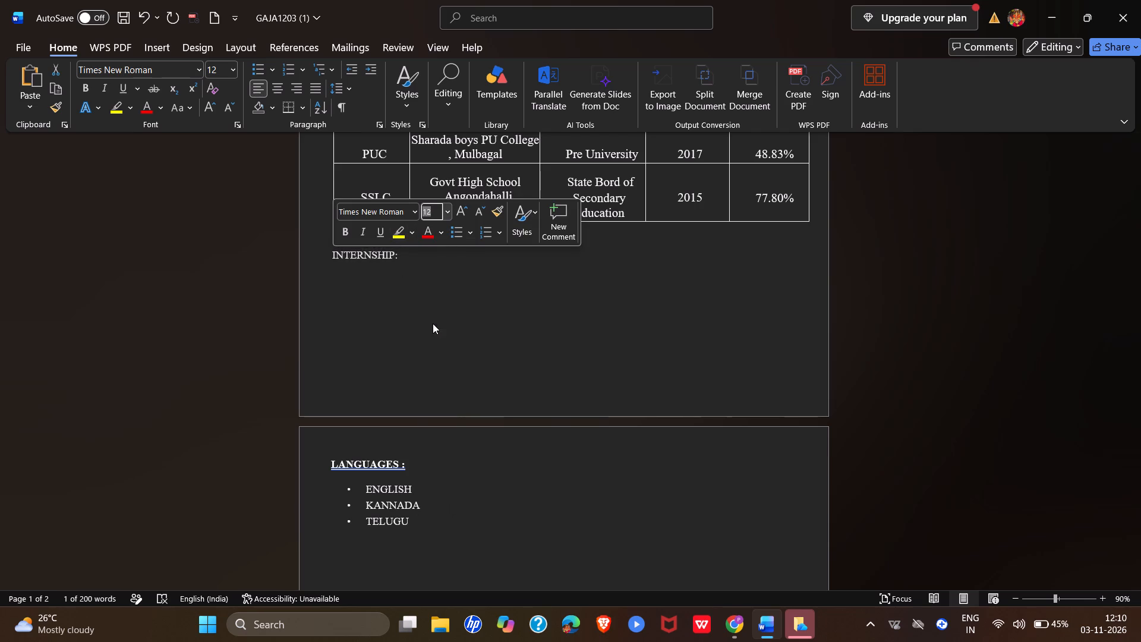
left_click(343, 231)
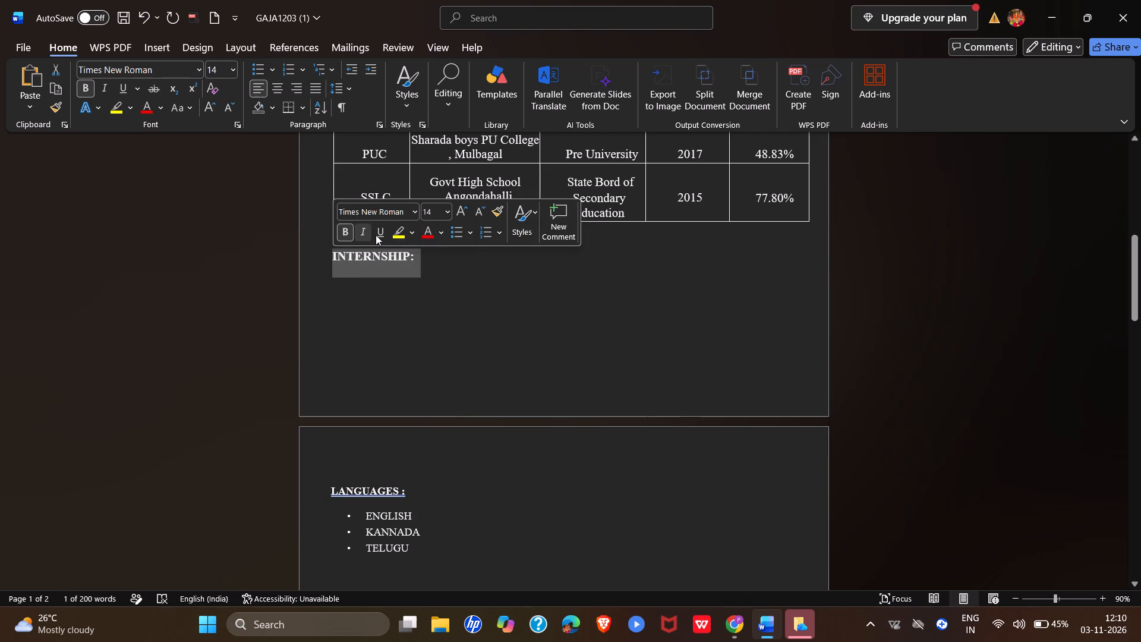
left_click(377, 235)
left_click(866, 297)
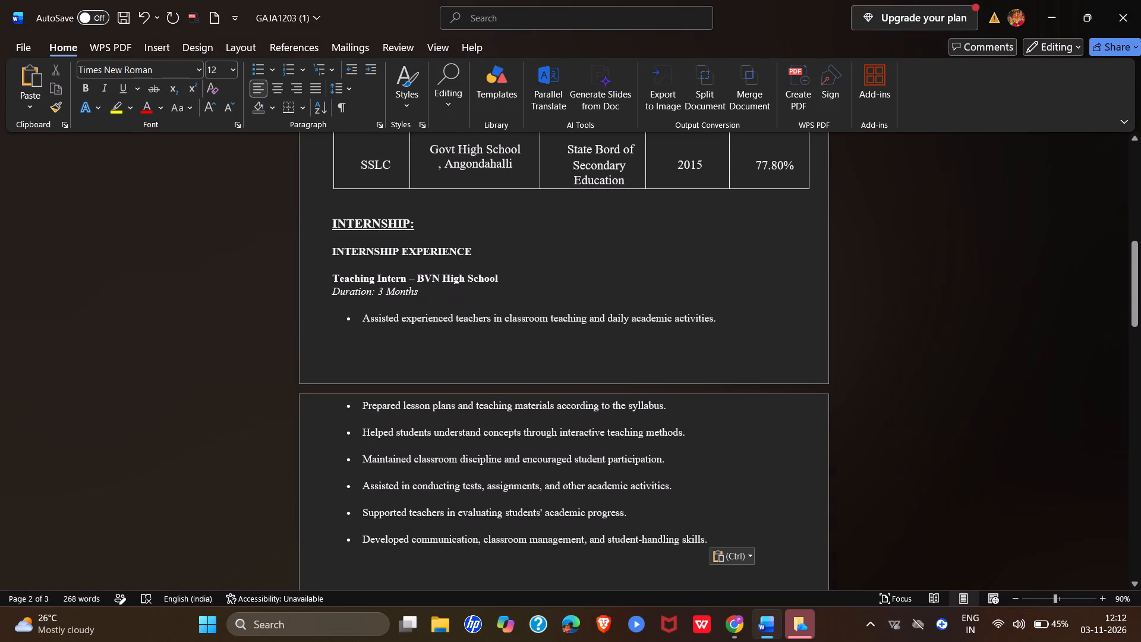
Delete the surplus blank lines between the last internship bullet and the LANGUAGES heading.
scroll(360, 295, "down", 3)
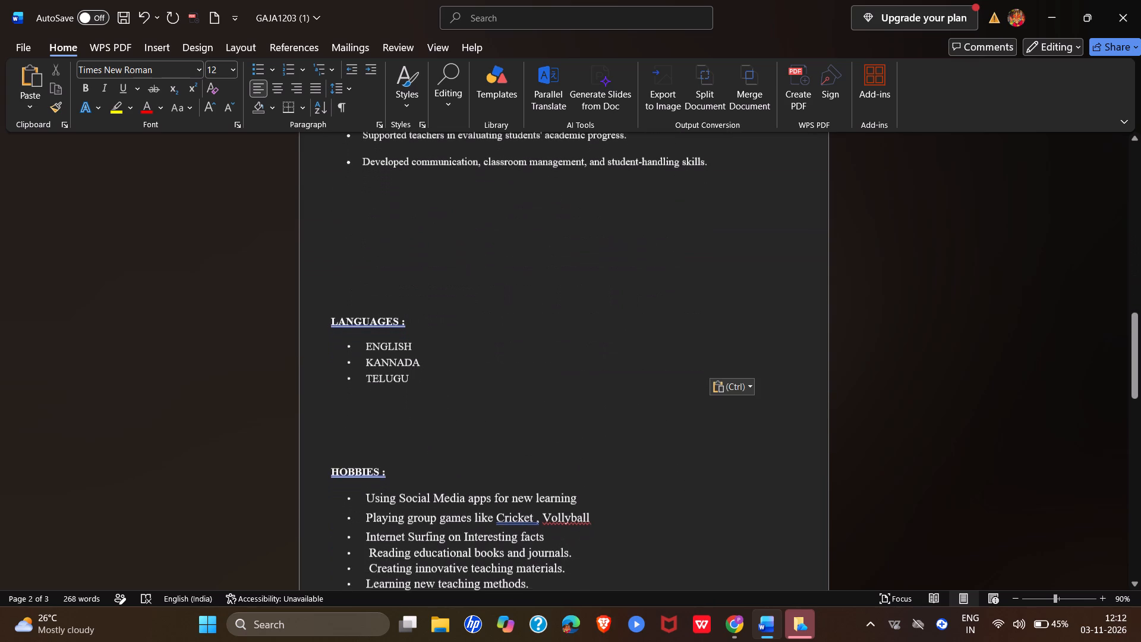
scroll(360, 295, "down", 1)
left_click(330, 320)
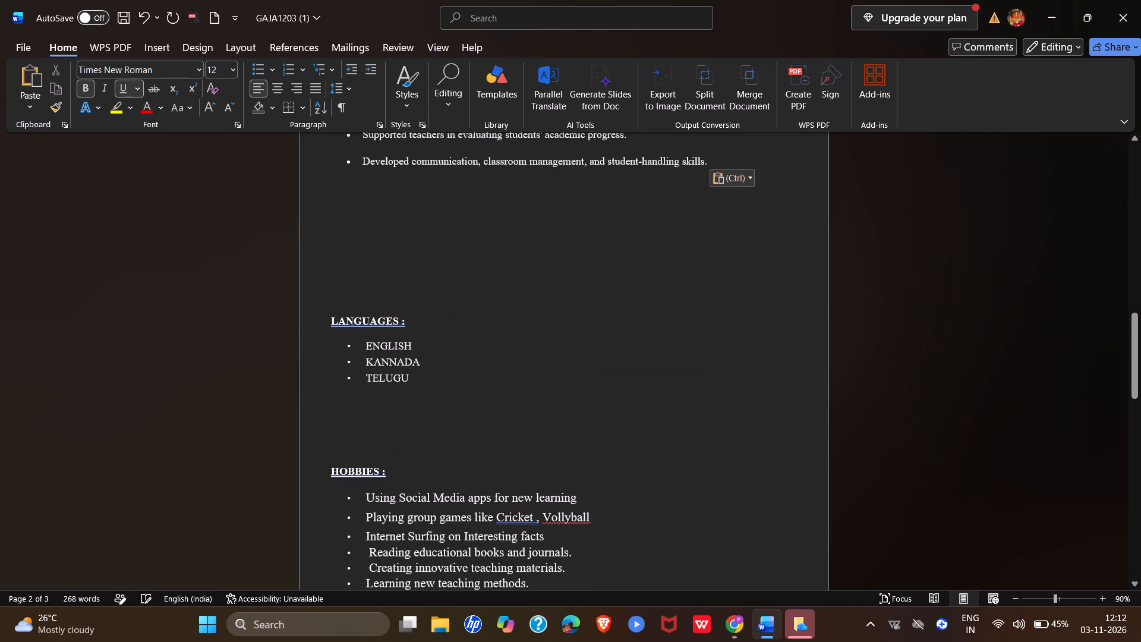
key("BackSpace")
key("BackSpace")
key("BackSpace")
key("BackSpace")
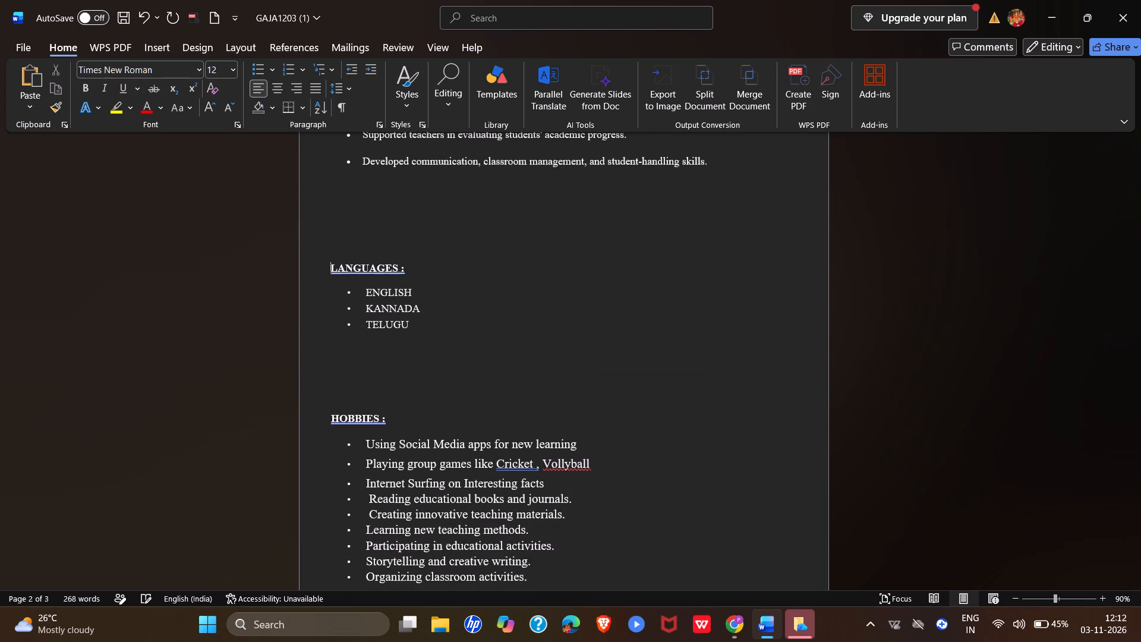
key("BackSpace")
Delete the surplus blank lines between the TELUGU bullet and the HOBBIES heading.
scroll(330, 320, "down", 2)
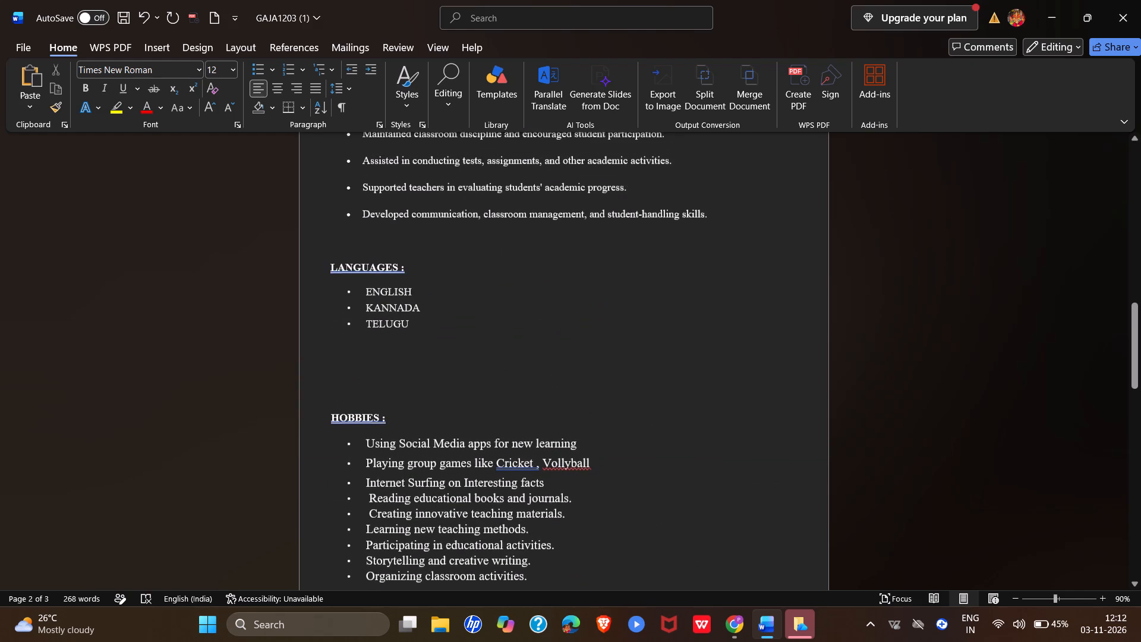
scroll(330, 320, "down", 1)
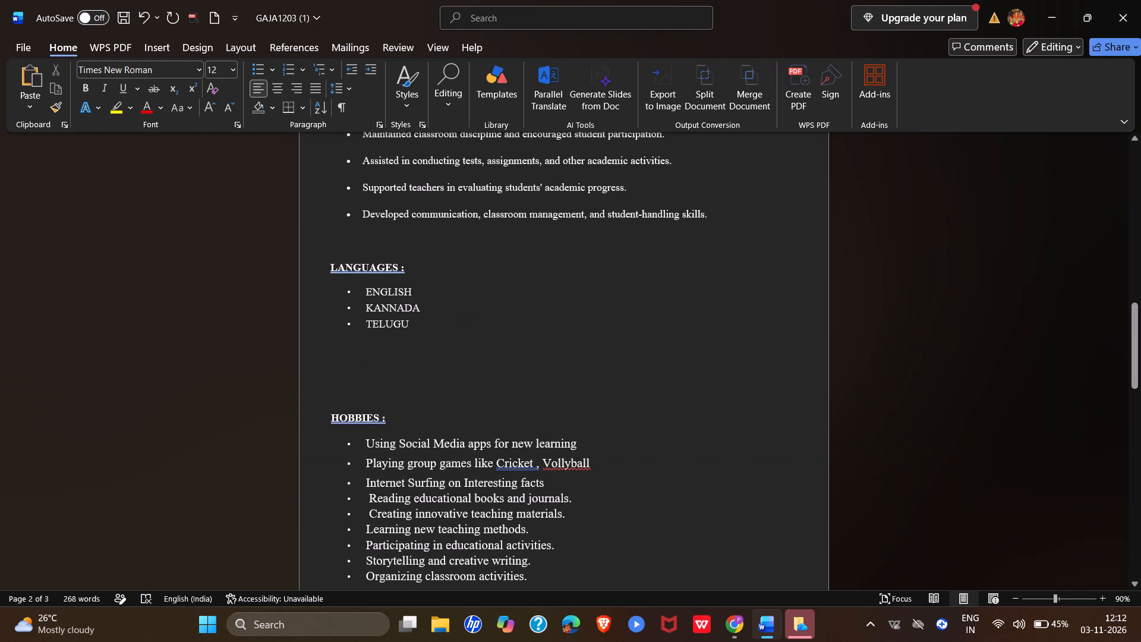
left_click(328, 414)
key("BackSpace")
key("BackSpace")
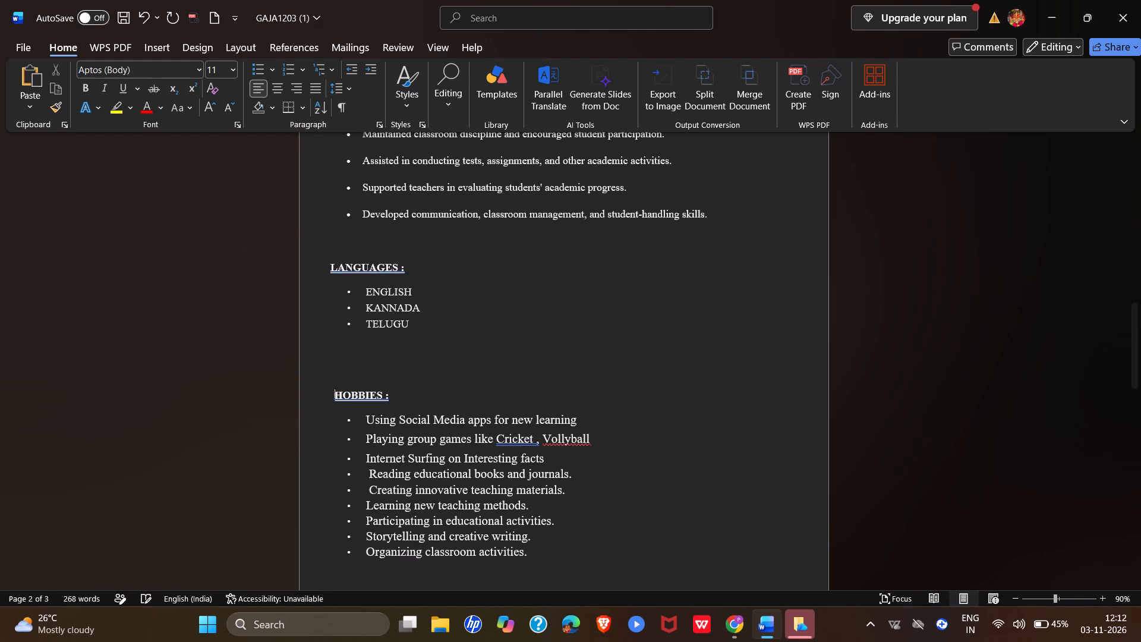
key("BackSpace")
key("BackSpace")
key("BackSpace")
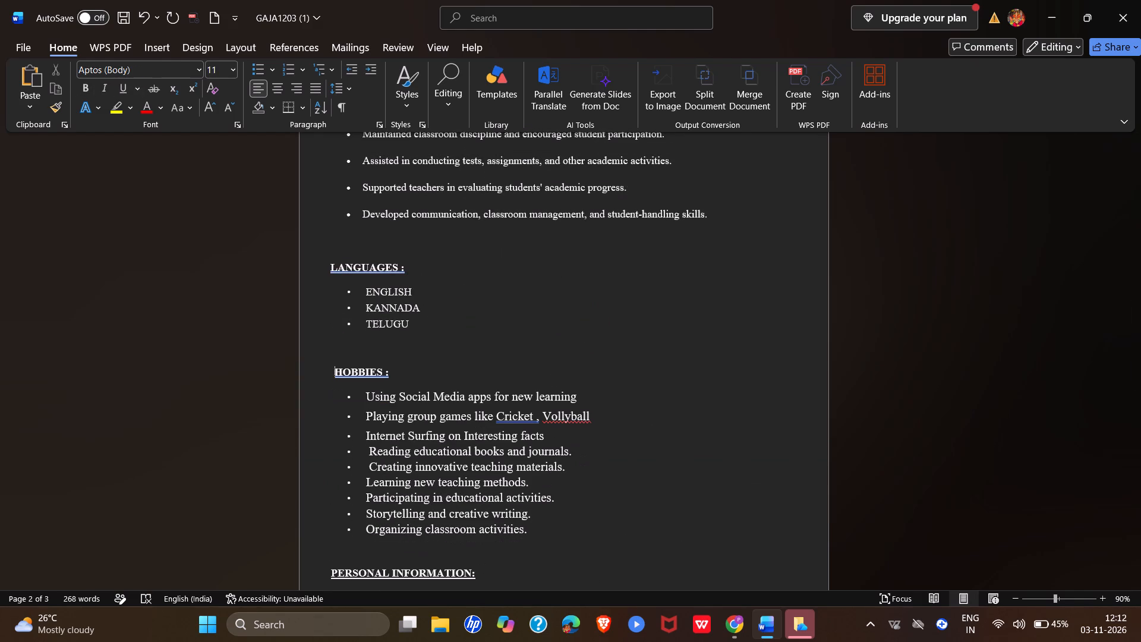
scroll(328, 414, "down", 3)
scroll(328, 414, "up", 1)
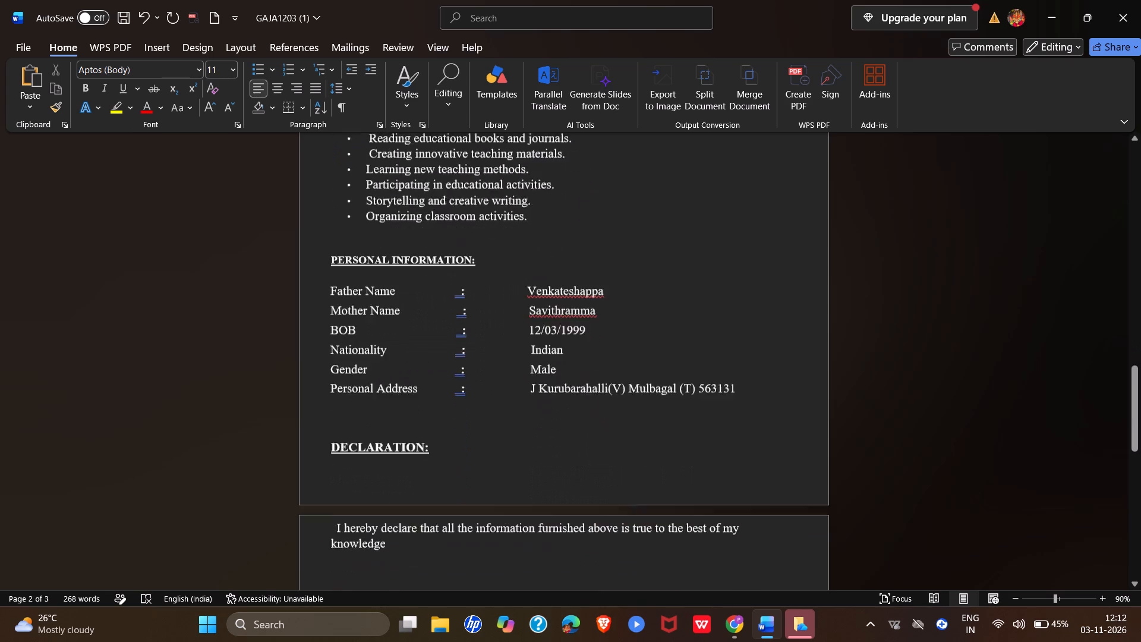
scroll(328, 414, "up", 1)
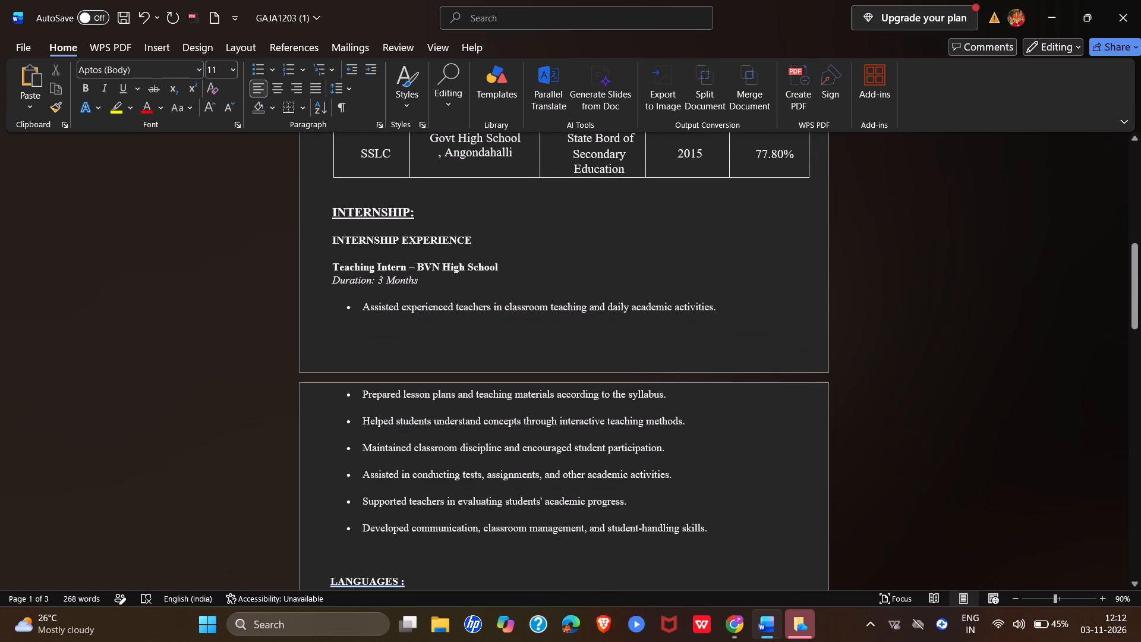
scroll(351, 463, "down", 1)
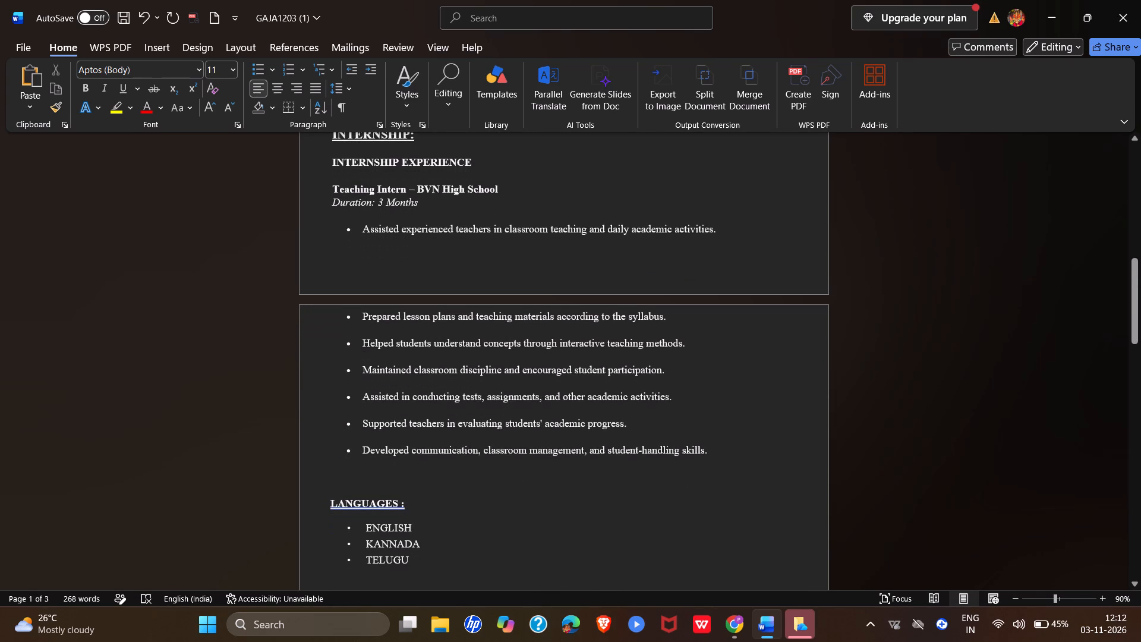
Delete the remaining blank line between the last internship bullet and the LANGUAGES heading.
left_click(329, 503)
key("BackSpace")
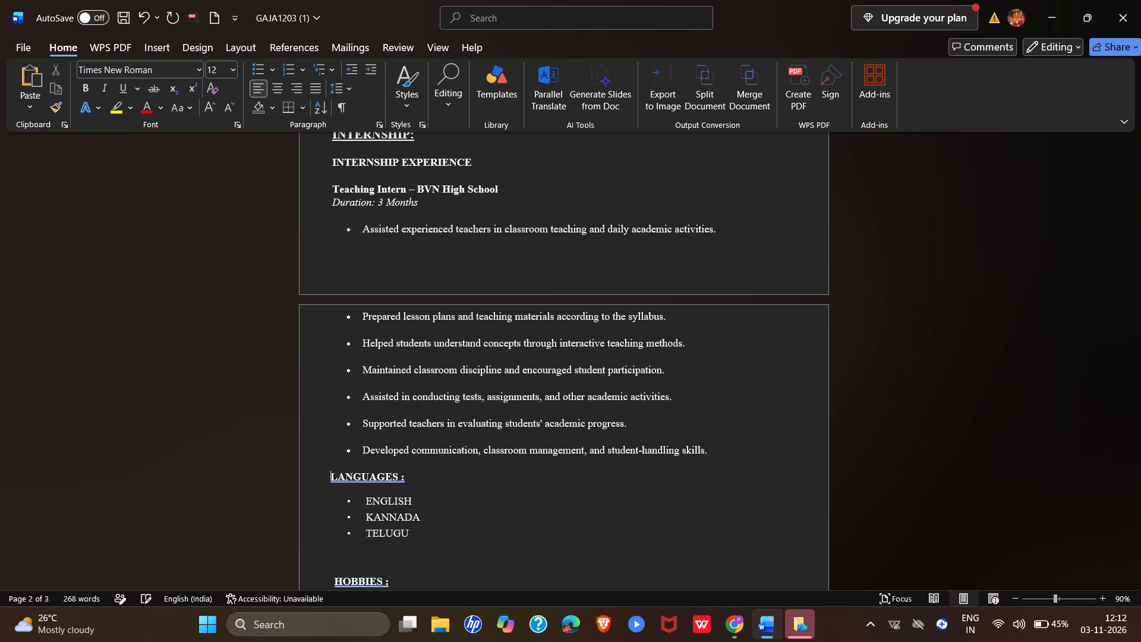
Remove the extra blank space before the declaration sentence, keeping it on its own line below the DECLARATION heading.
scroll(329, 503, "down", 7)
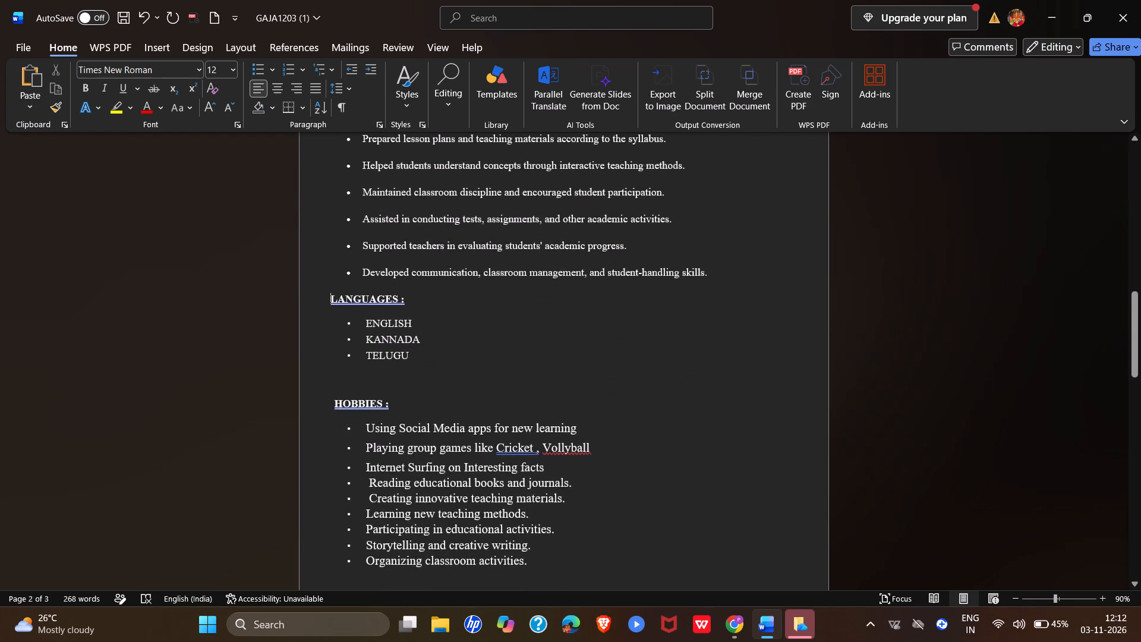
scroll(329, 503, "down", 3)
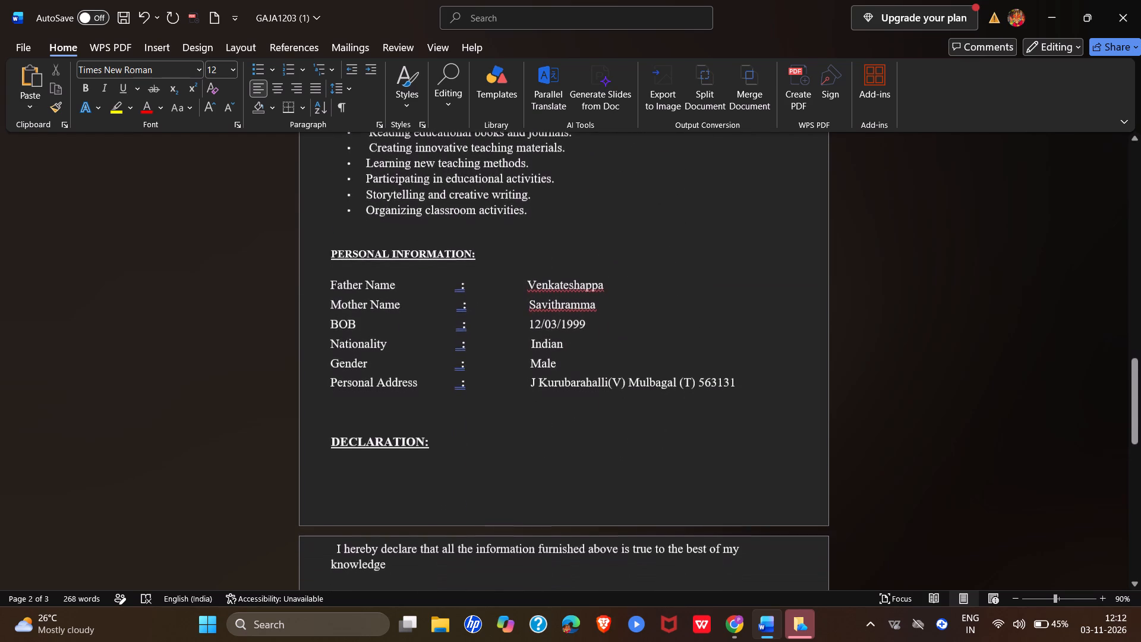
scroll(329, 503, "down", 3)
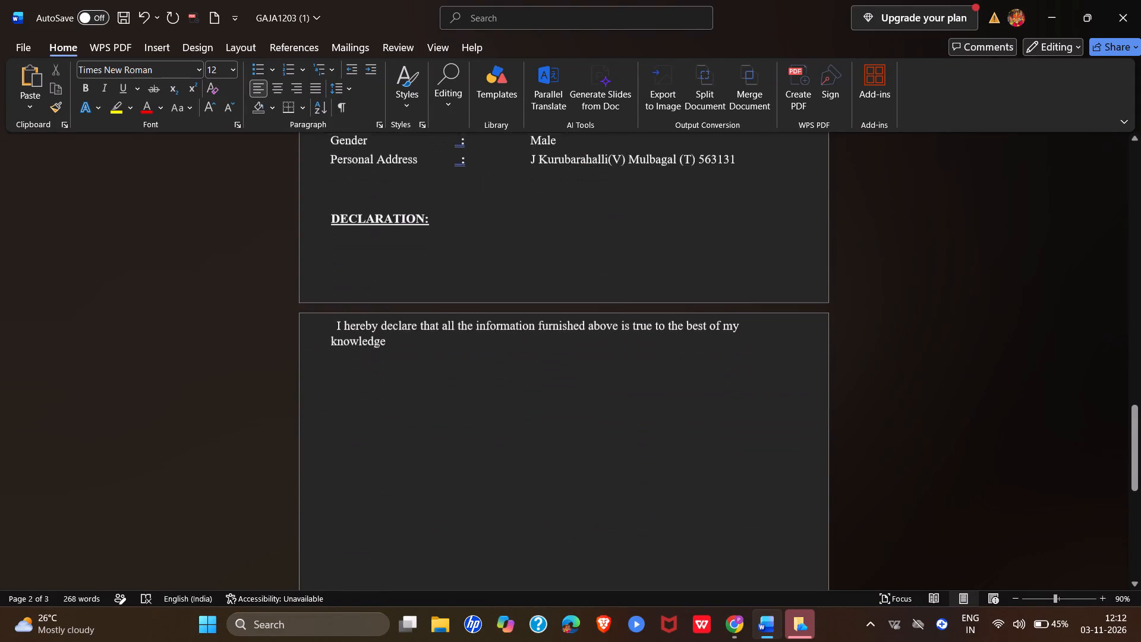
left_click(332, 298)
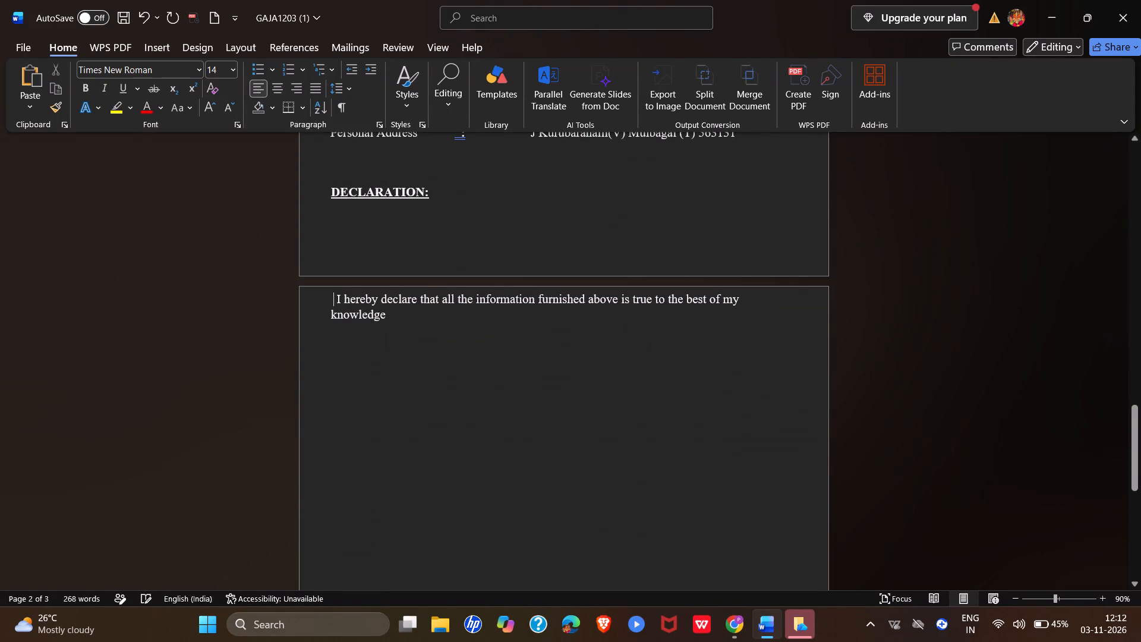
key("BackSpace")
key("BackSpace")
key("BackSpace")
key("BackSpace")
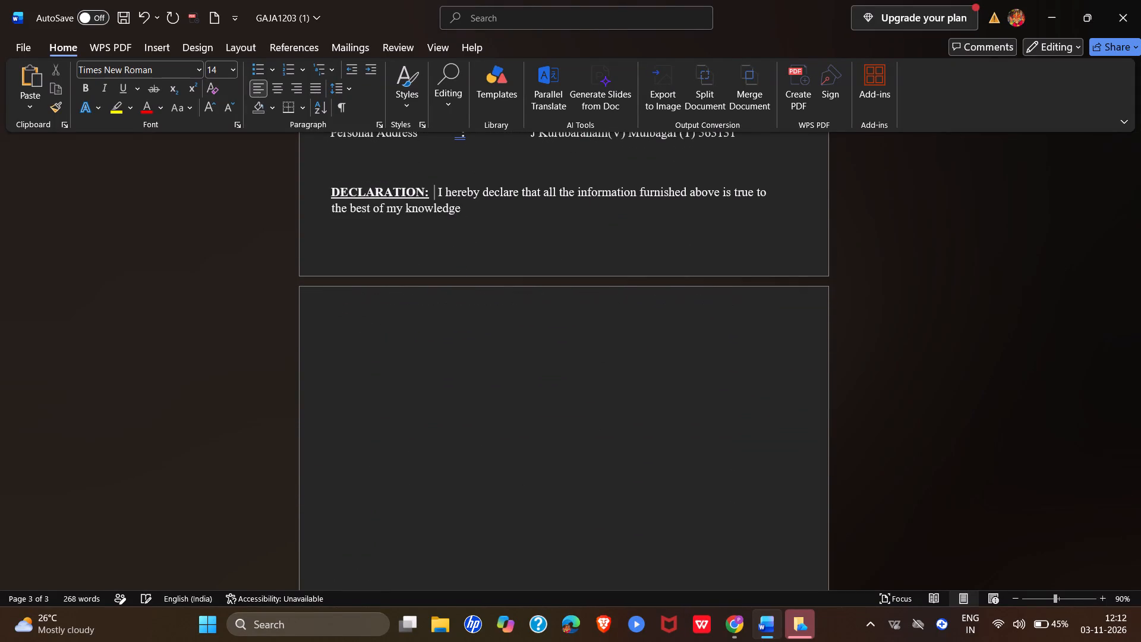
key("Return")
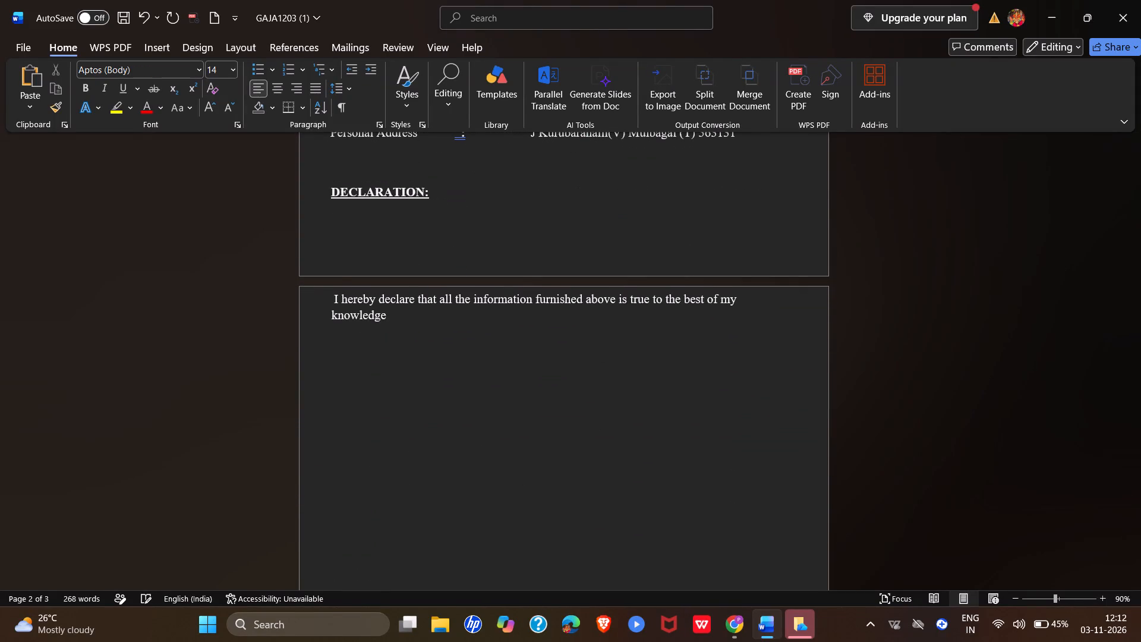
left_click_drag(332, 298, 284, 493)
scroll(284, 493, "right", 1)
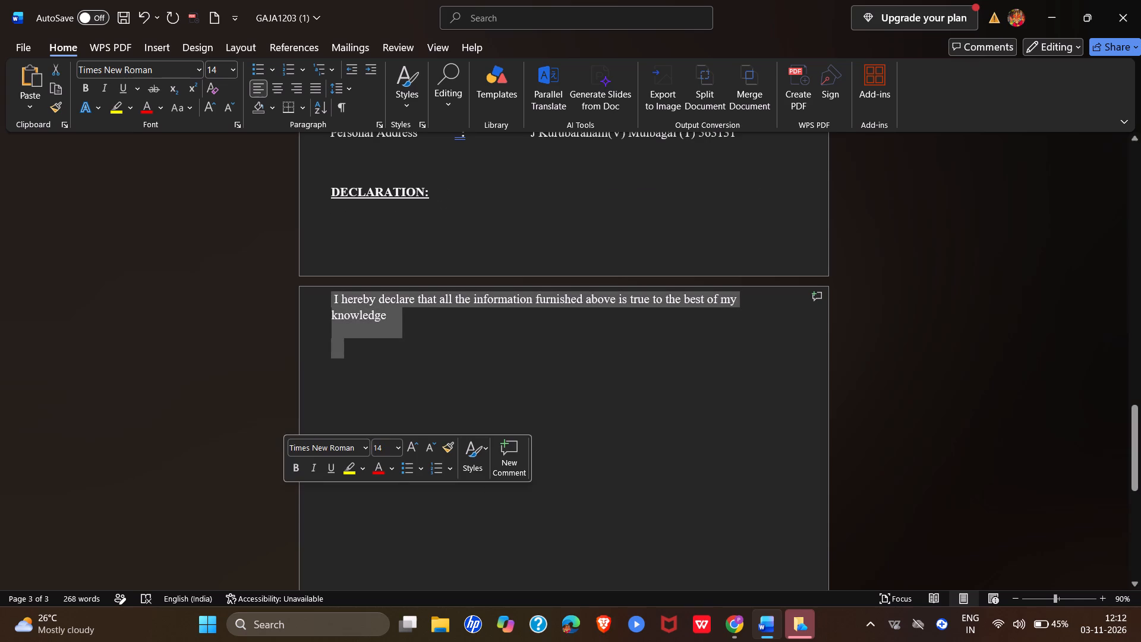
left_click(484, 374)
Delete the "Organizing classroom activities." bullet from the HOBBIES list.
scroll(484, 374, "up", 4)
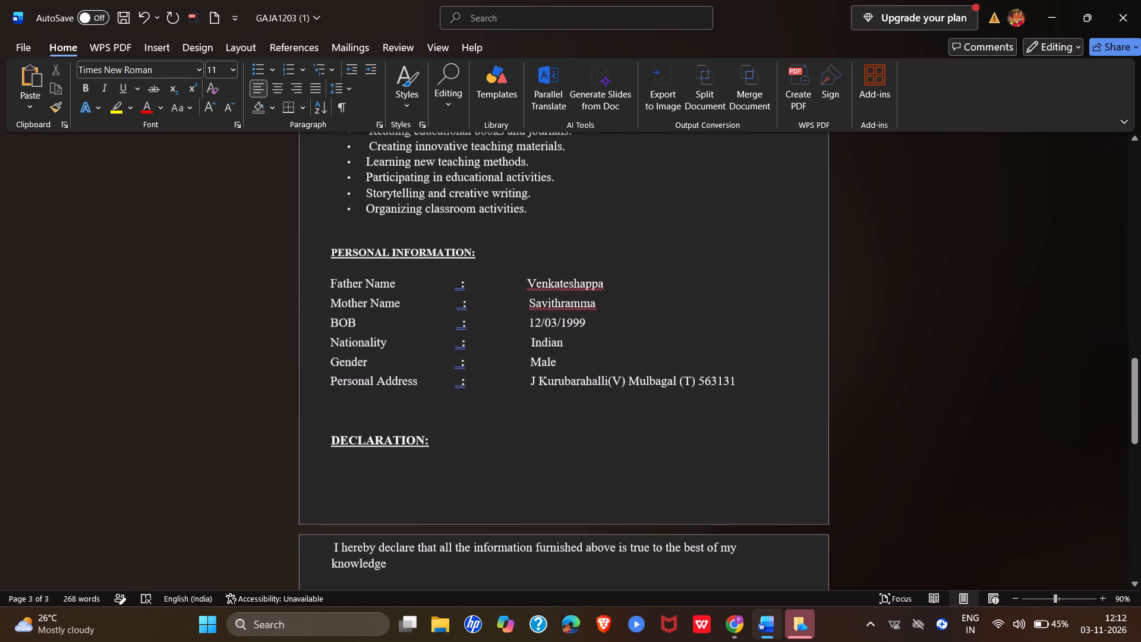
scroll(484, 374, "up", 2)
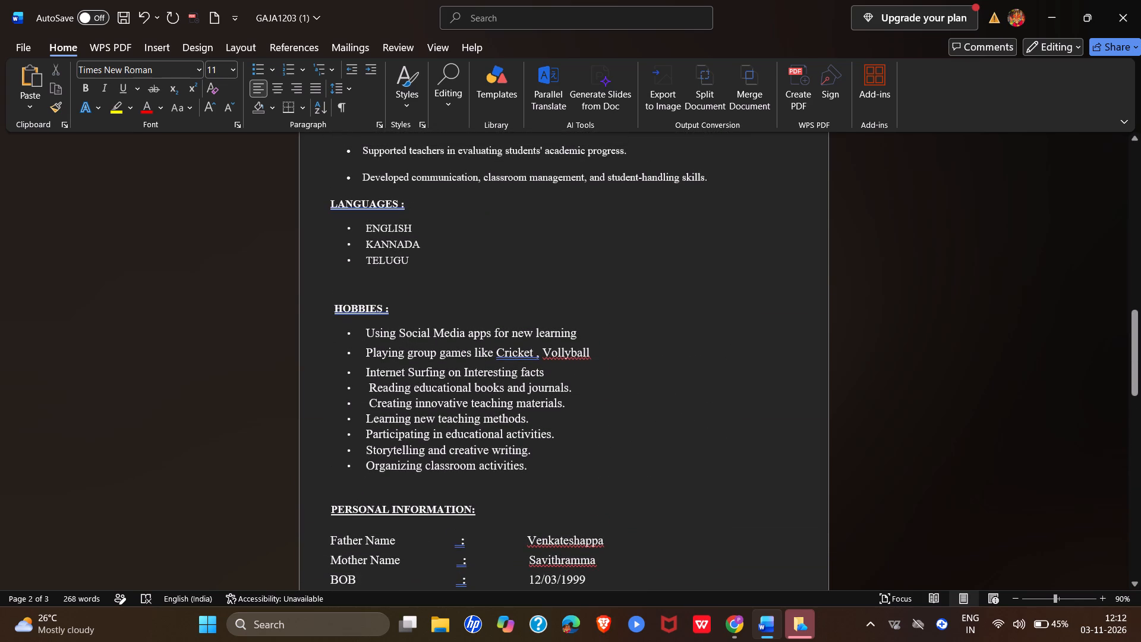
left_click_drag(334, 471, 514, 461)
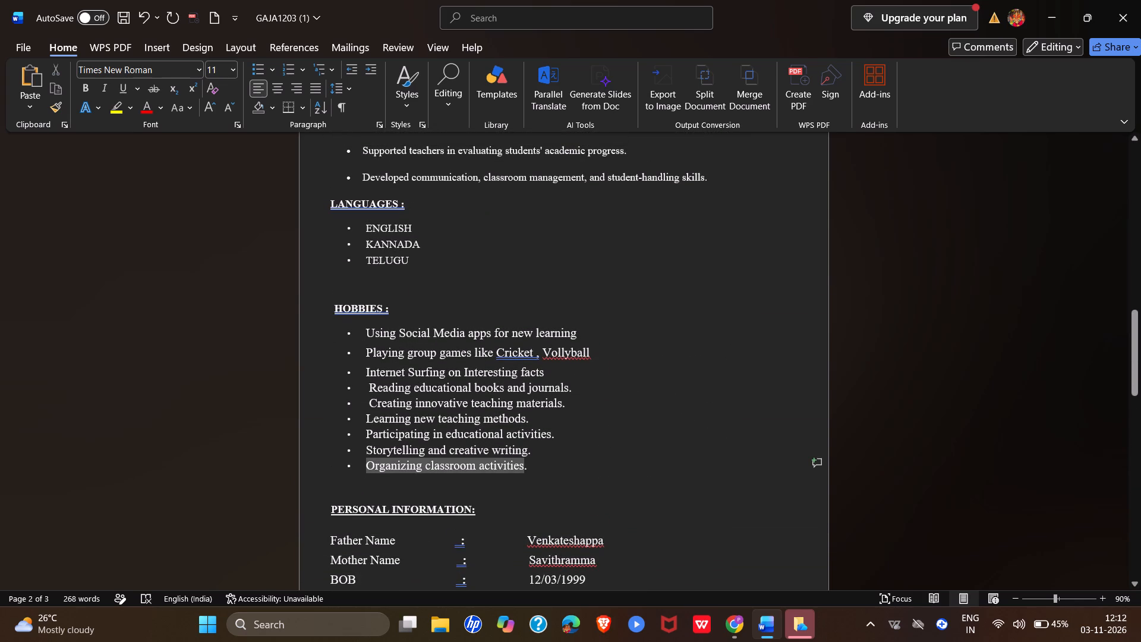
left_click_drag(514, 461, 529, 468)
key("BackSpace")
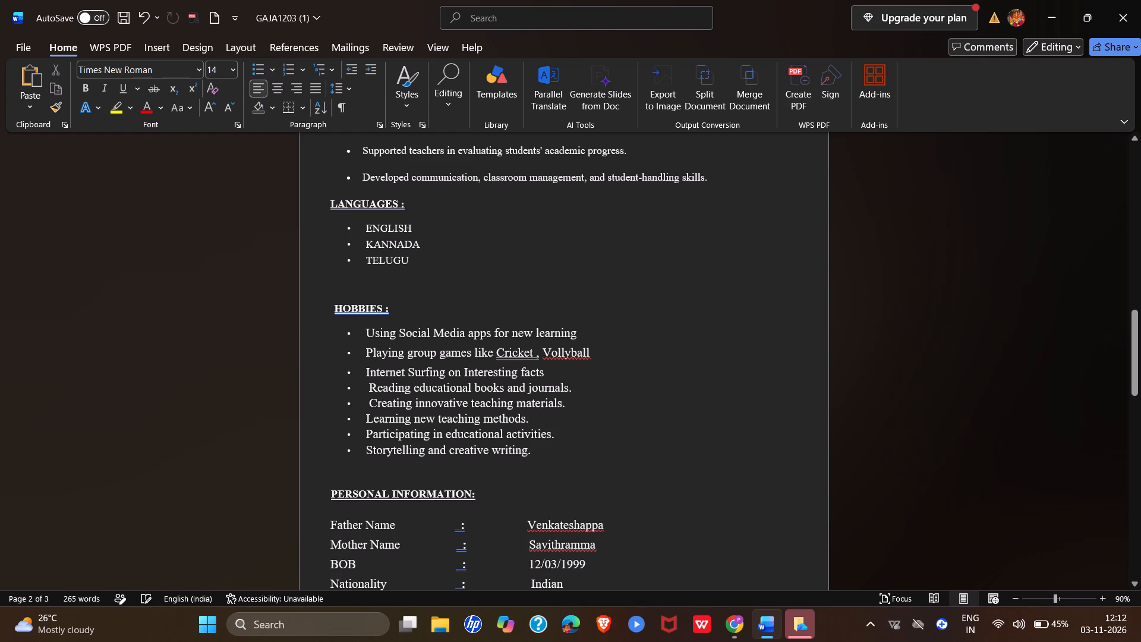
left_click_drag(529, 468, 662, 117)
left_click(476, 309)
Close up the gap above the DECLARATION heading, leaving one blank line below the Personal Address row.
scroll(476, 309, "down", 1)
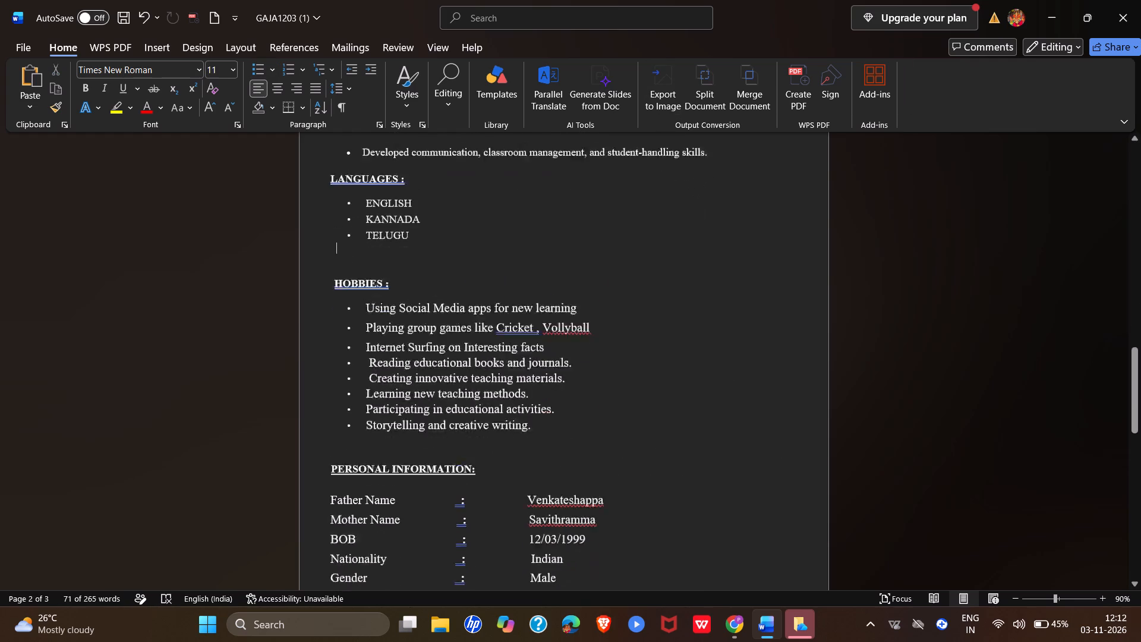
scroll(476, 309, "down", 2)
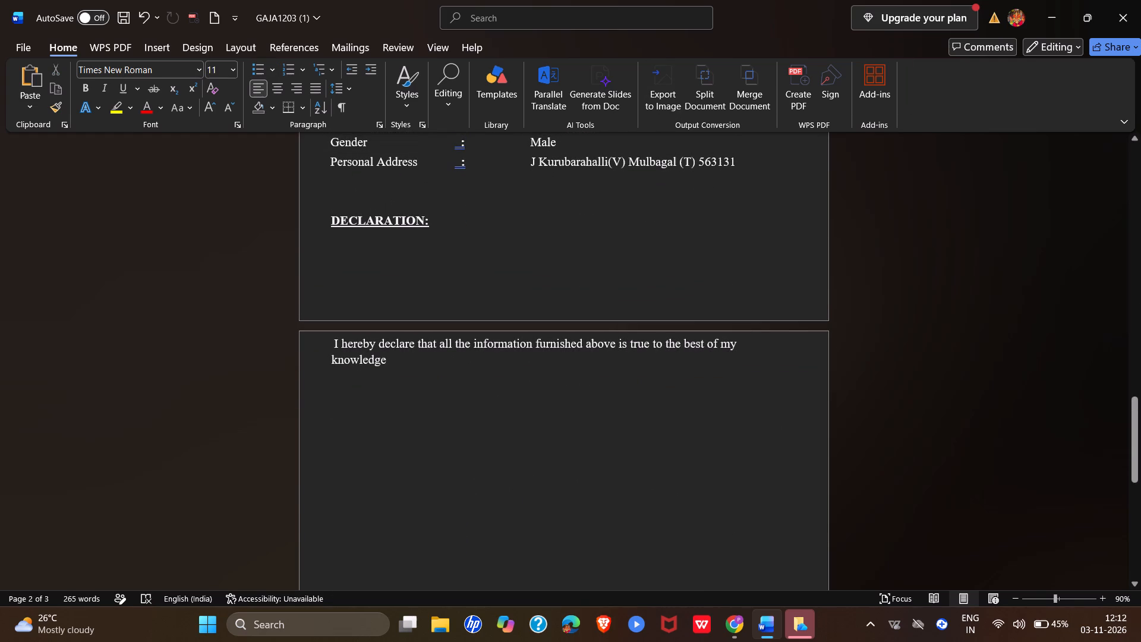
left_click(321, 221)
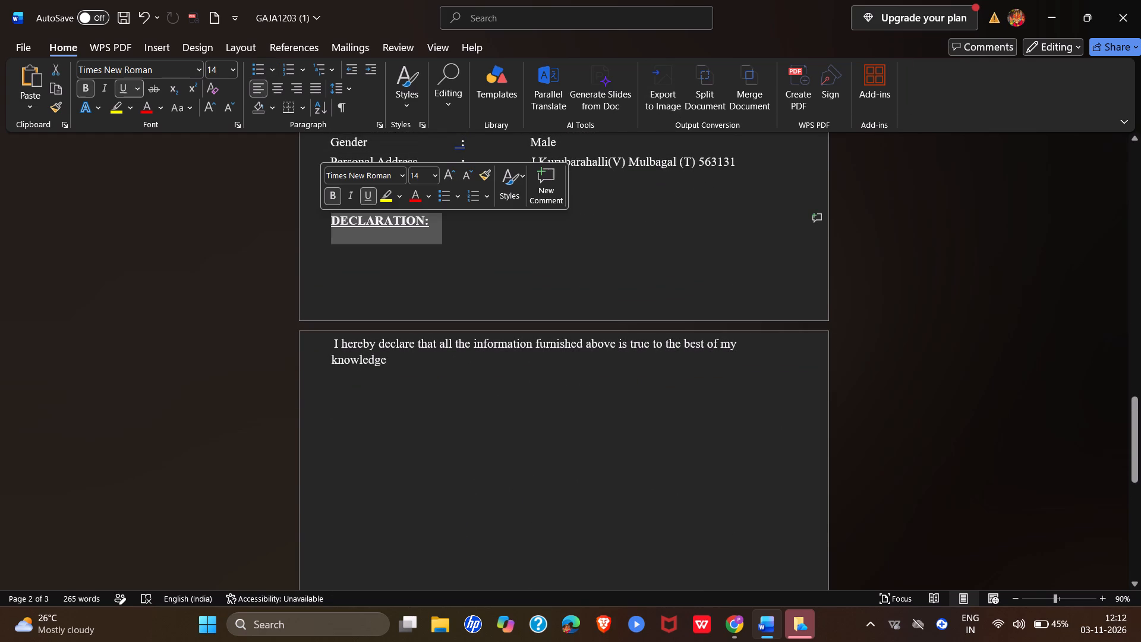
left_click(359, 224)
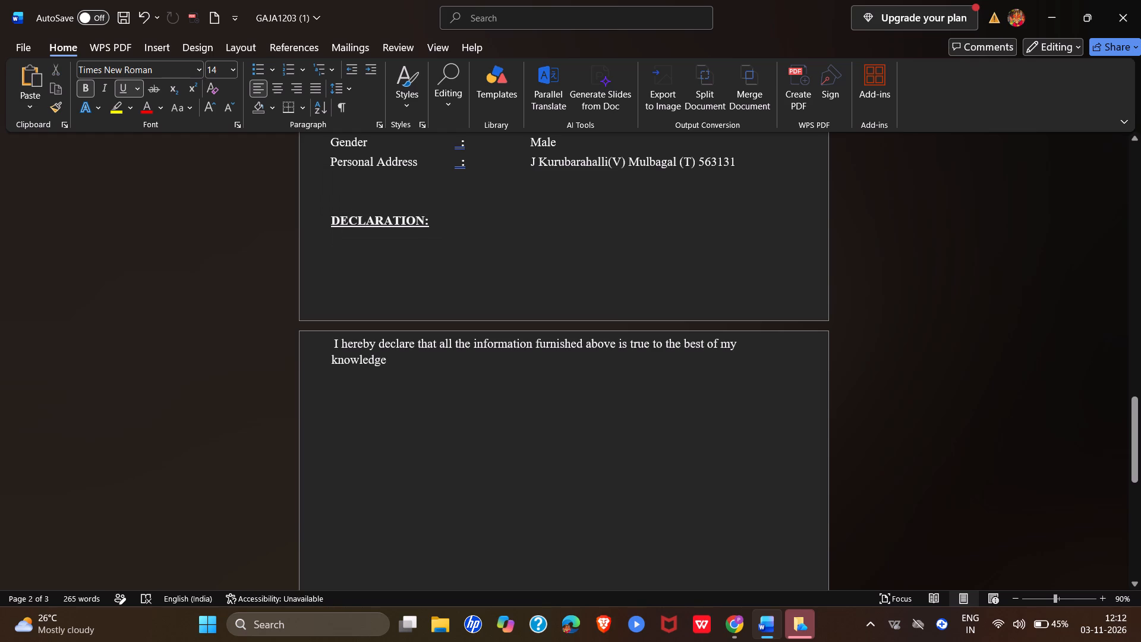
left_click(329, 219)
key("BackSpace")
key("BackSpace")
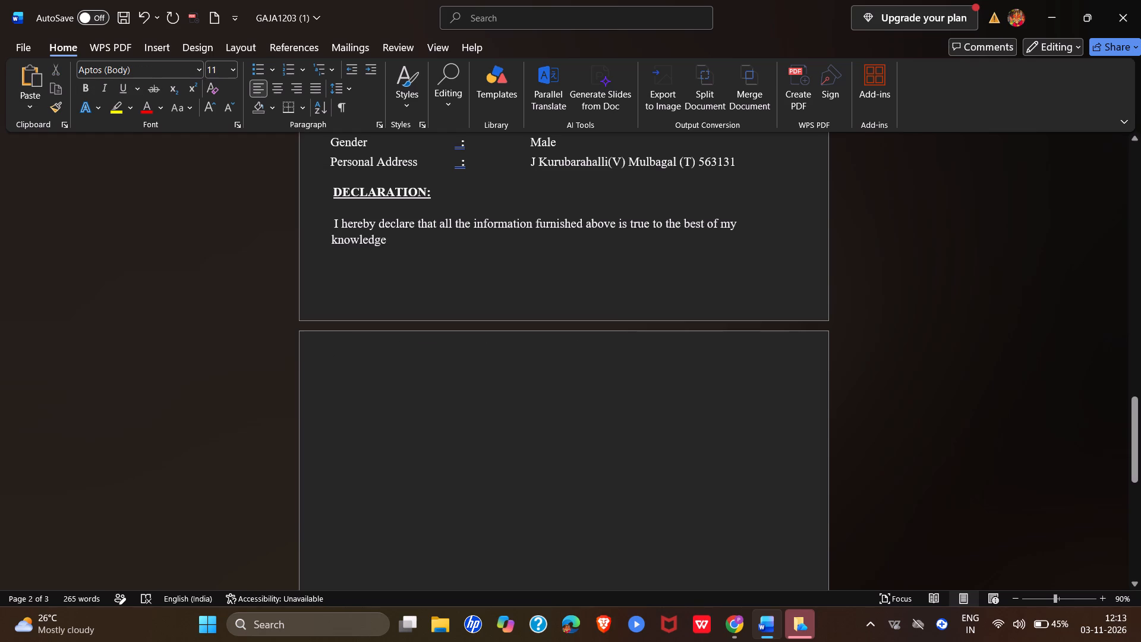
key("Return")
Delete the redundant "INTERNSHIP EXPERIENCE" line below the INTERNSHIP: heading.
scroll(334, 206, "up", 2)
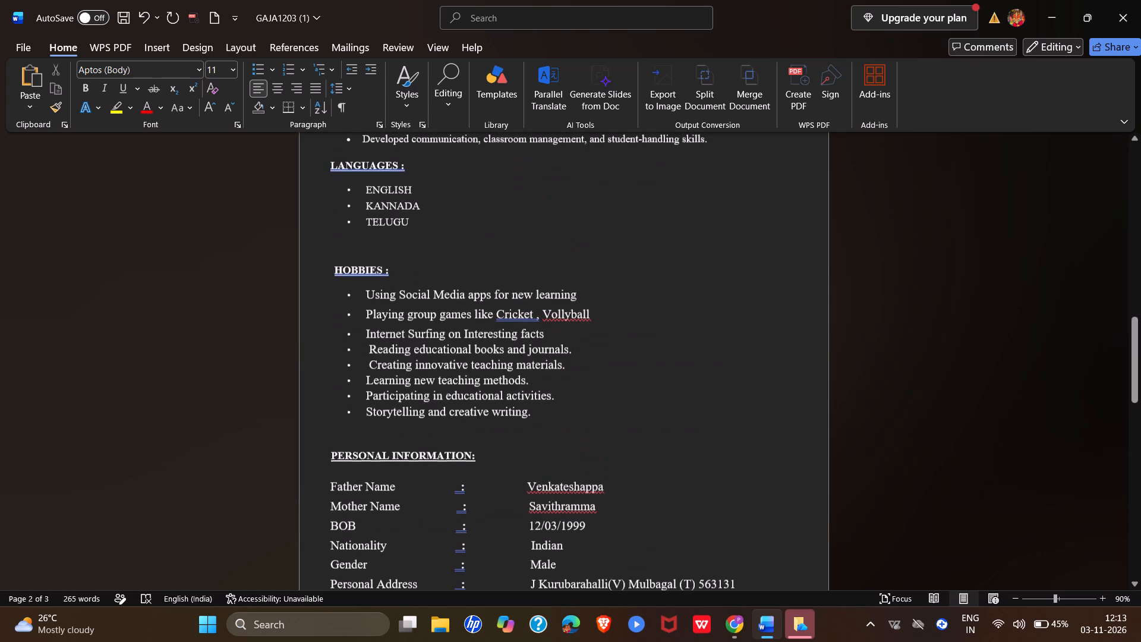
scroll(334, 206, "up", 4)
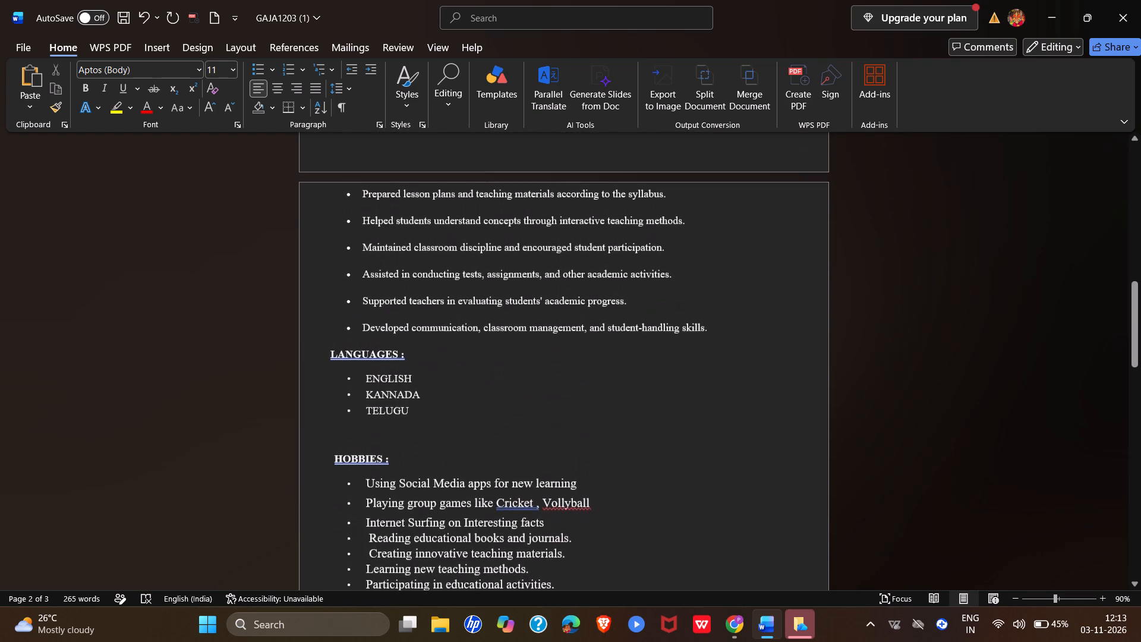
scroll(334, 206, "up", 3)
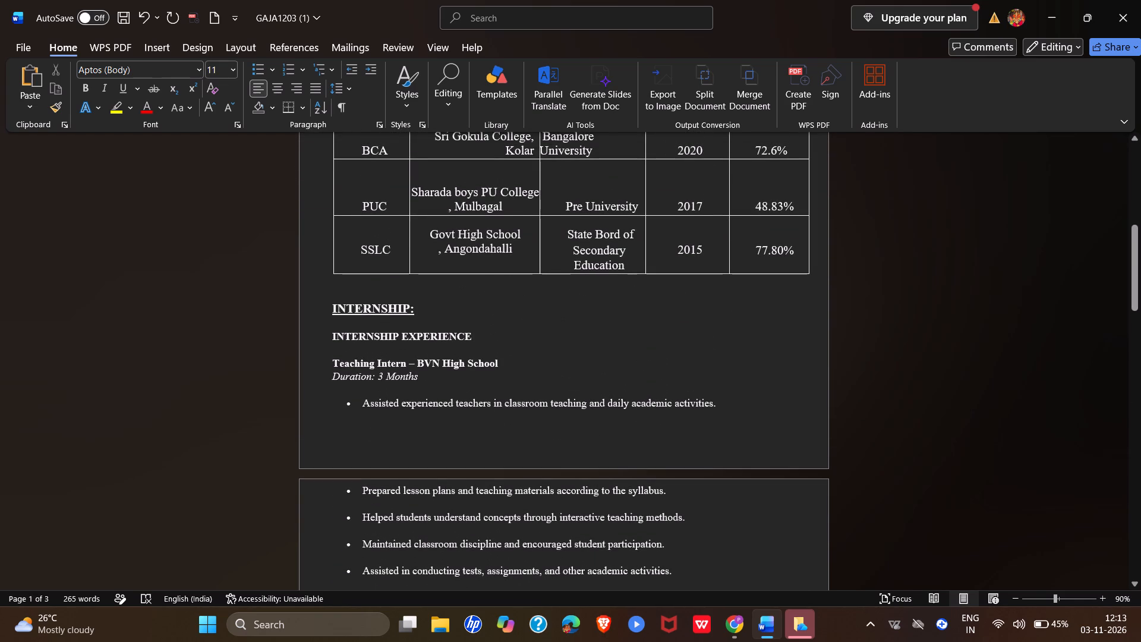
left_click_drag(328, 339, 479, 341)
key("BackSpace")
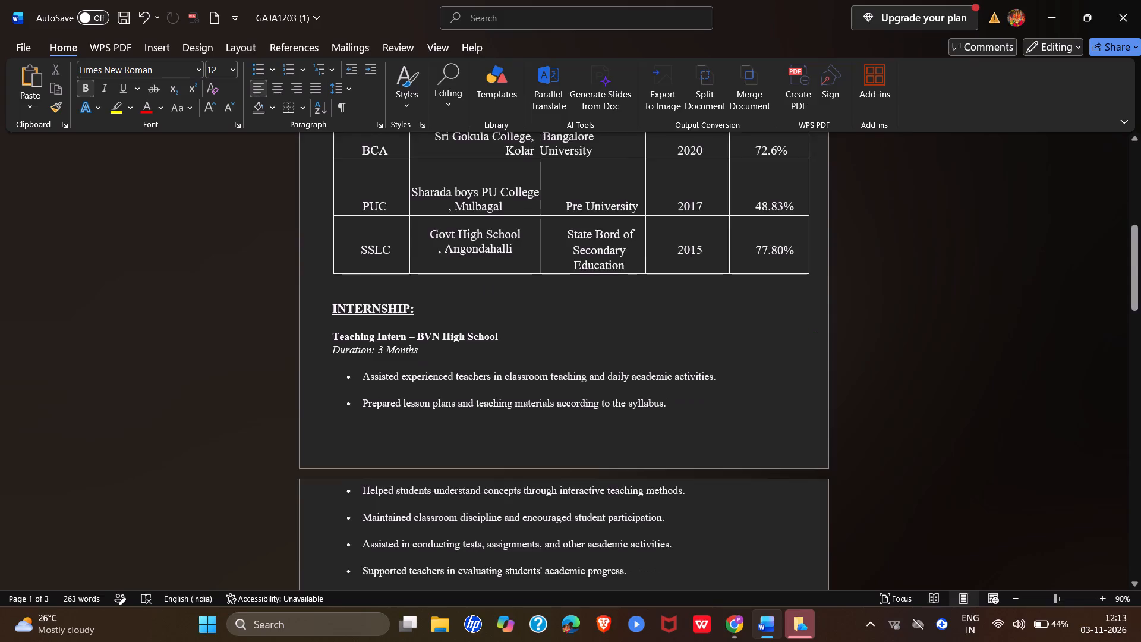
Review the resume's layout from the personal information section back up to the header and objective.
scroll(479, 341, "down", 6)
scroll(479, 341, "left", 1)
scroll(479, 341, "up", 1)
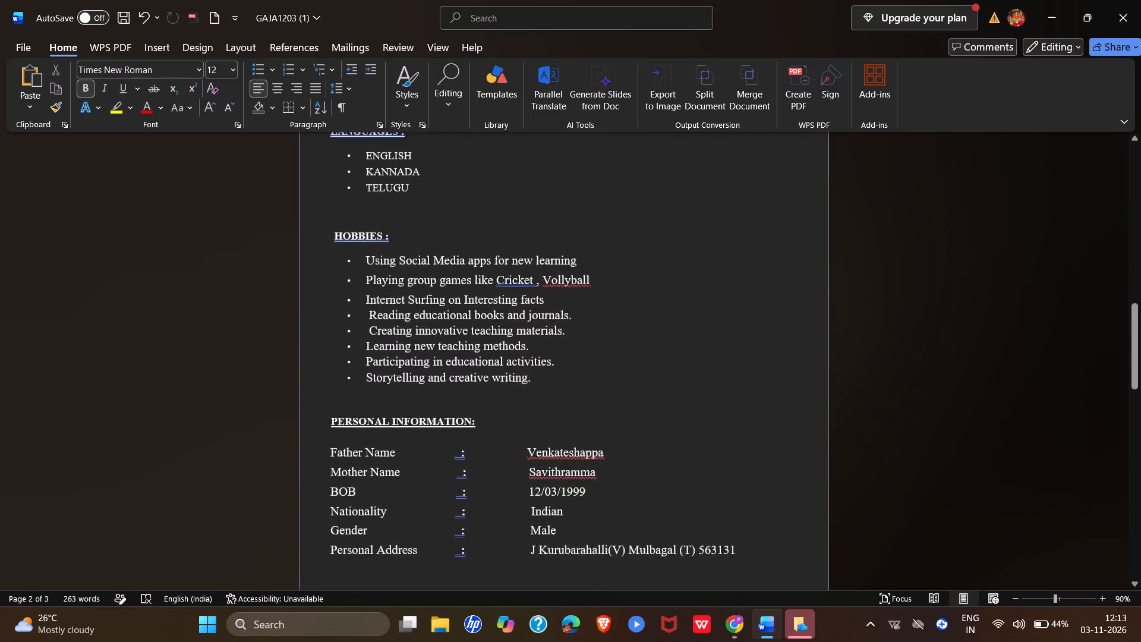
scroll(479, 341, "up", 2)
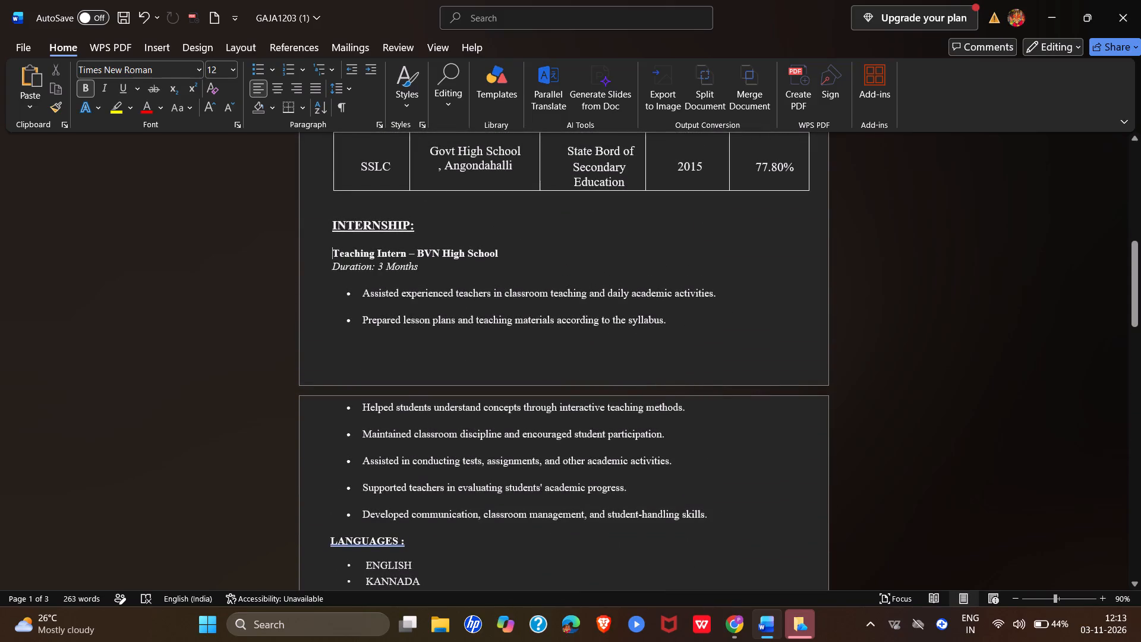
scroll(479, 341, "up", 7)
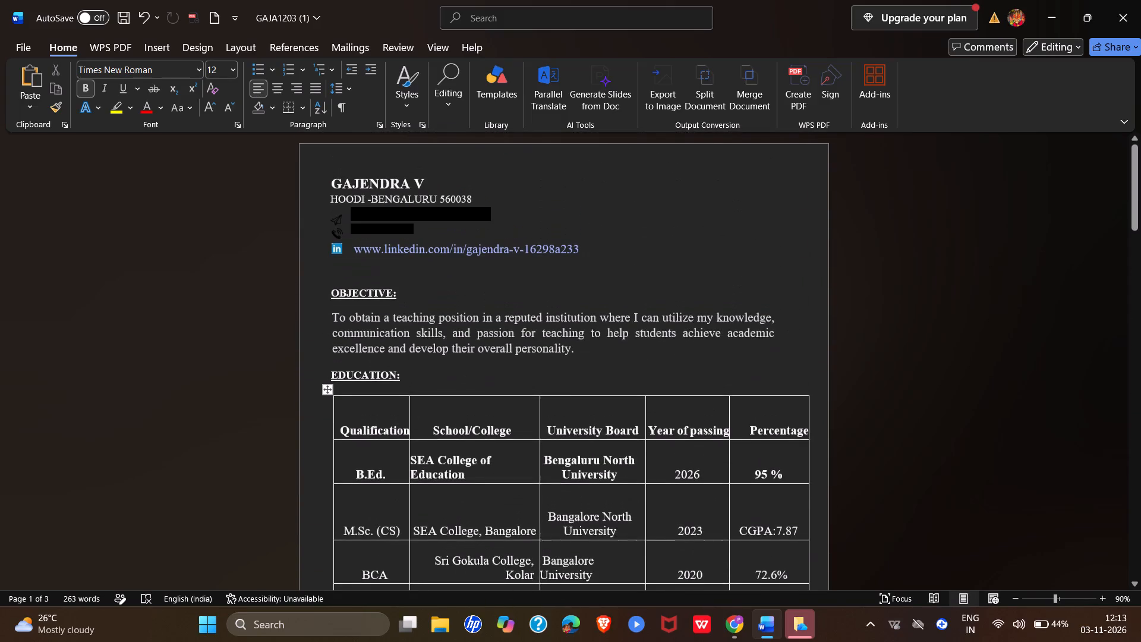
scroll(479, 341, "up", 1)
Delete the empty lines after the declaration sentence to remove the blank third page.
scroll(479, 341, "down", 8)
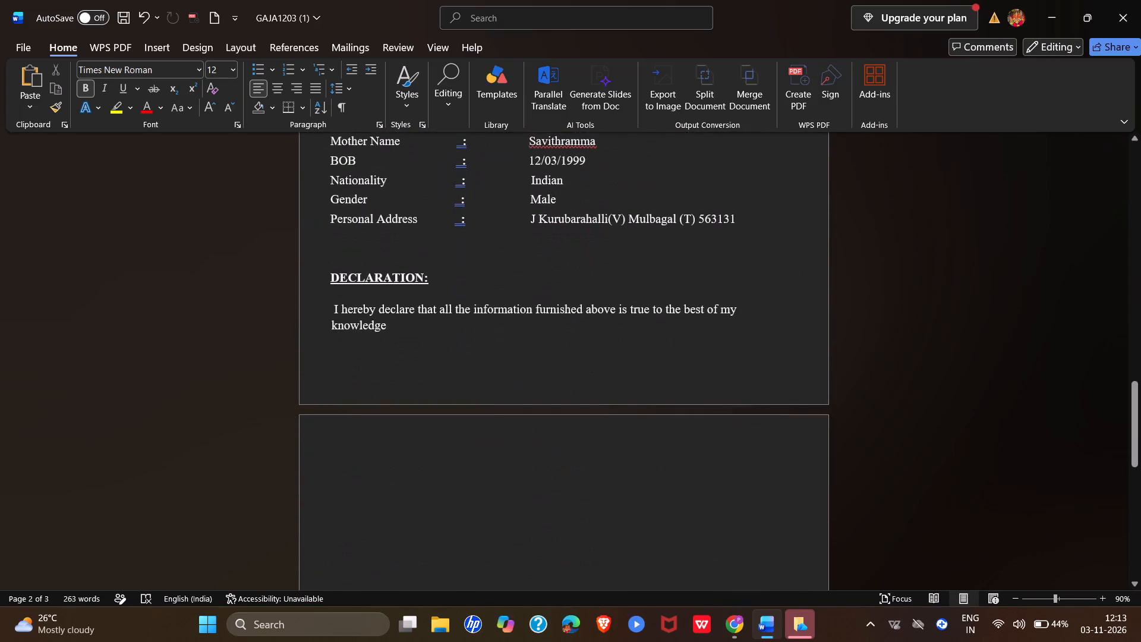
scroll(479, 341, "down", 4)
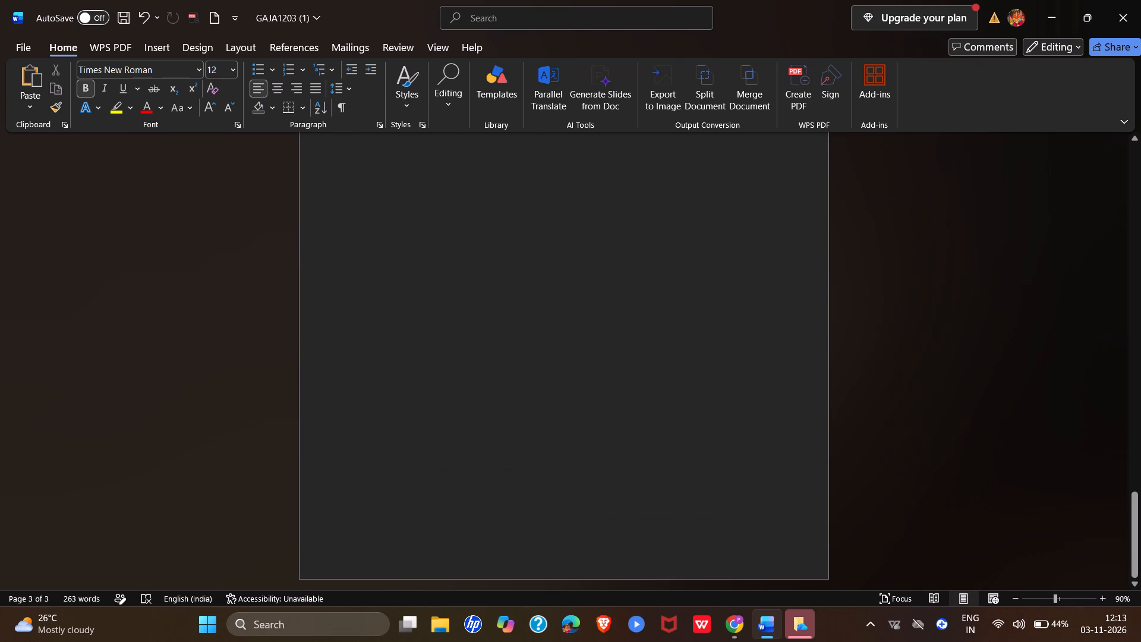
scroll(479, 341, "down", 1)
left_click(398, 359)
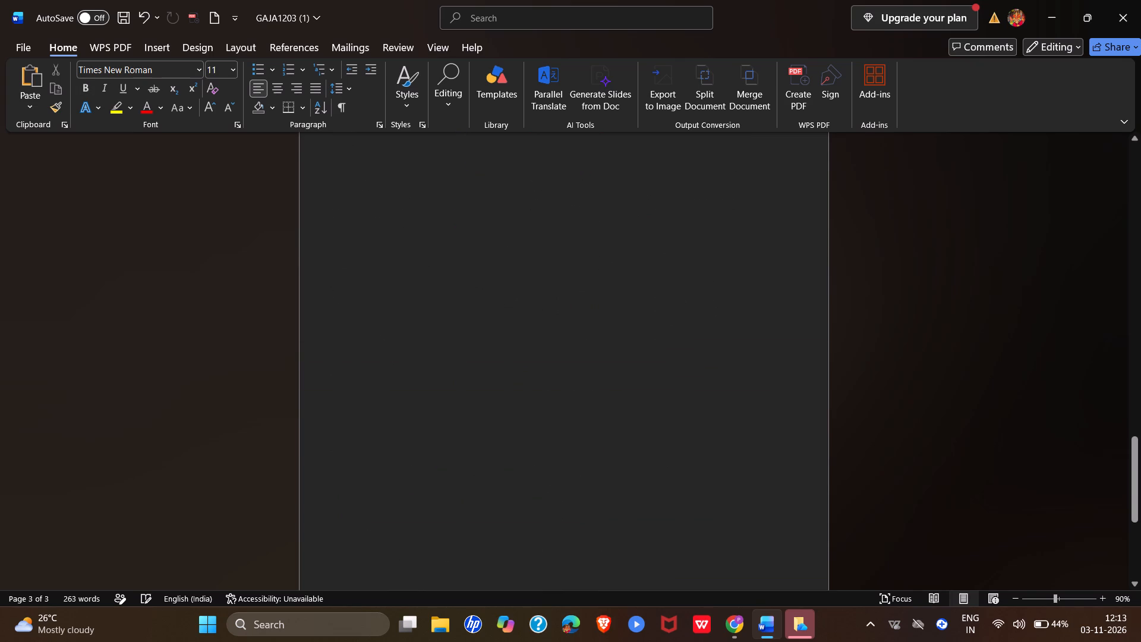
key("BackSpace")
key("BackSpace")
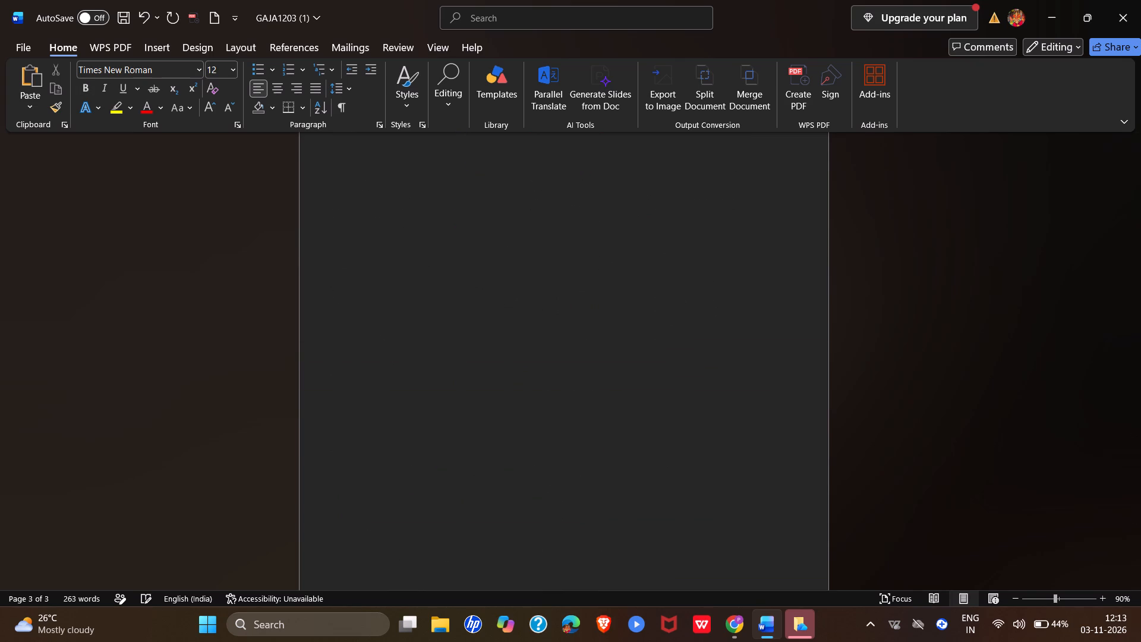
scroll(398, 359, "up", 2)
key("BackSpace")
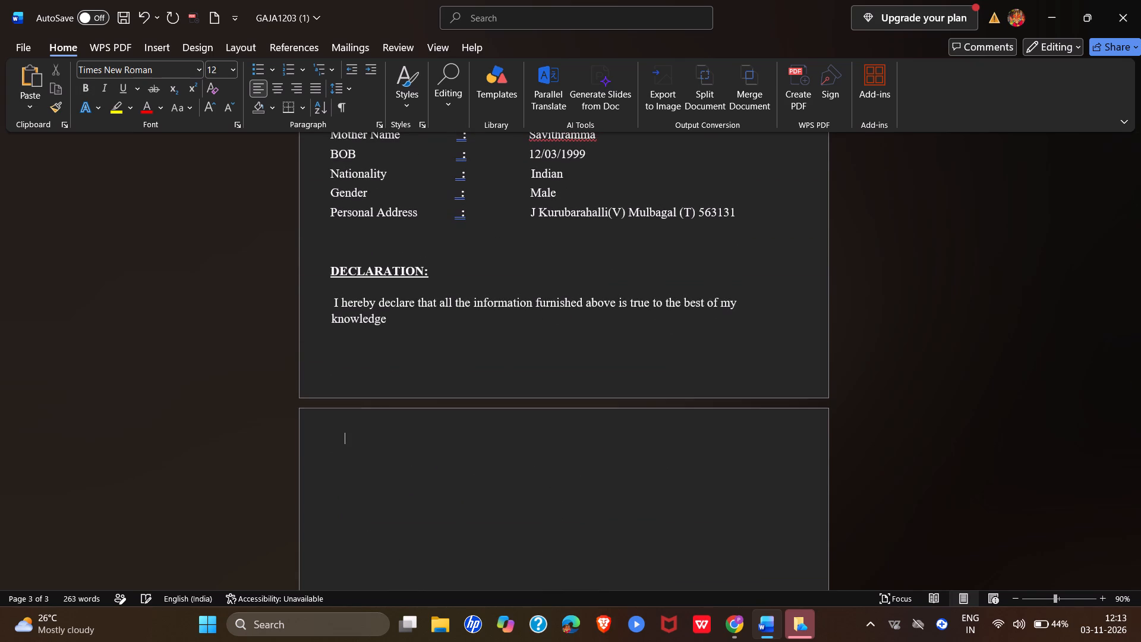
key("BackSpace")
key("BackSpace")
key("BackSpace")
key("BackSpace")
key("BackSpace")
key("BackSpace")
key("BackSpace")
key("BackSpace")
key("BackSpace")
key("BackSpace")
key("BackSpace")
key("BackSpace")
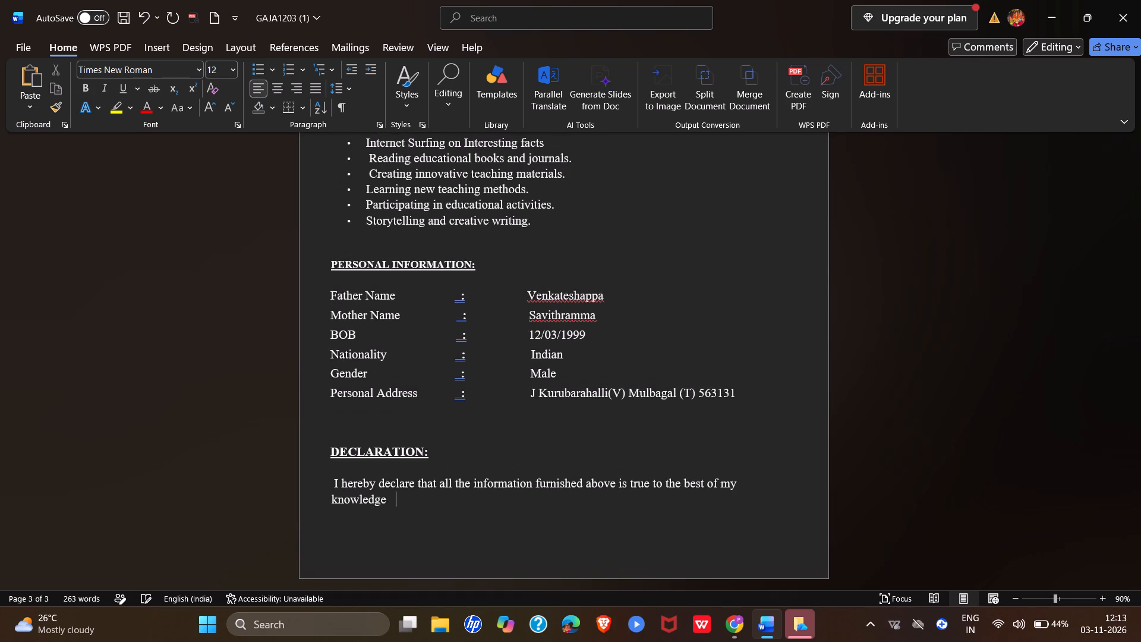
Review the layout from the declaration back up to the internship section and the page break.
scroll(398, 359, "up", 1)
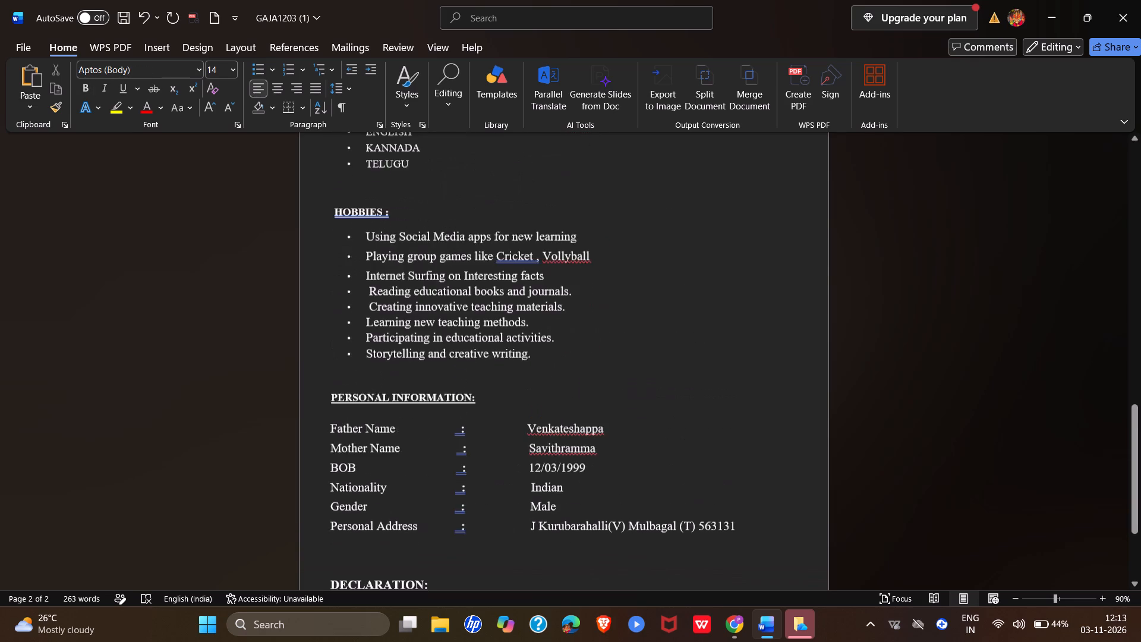
scroll(398, 359, "up", 2)
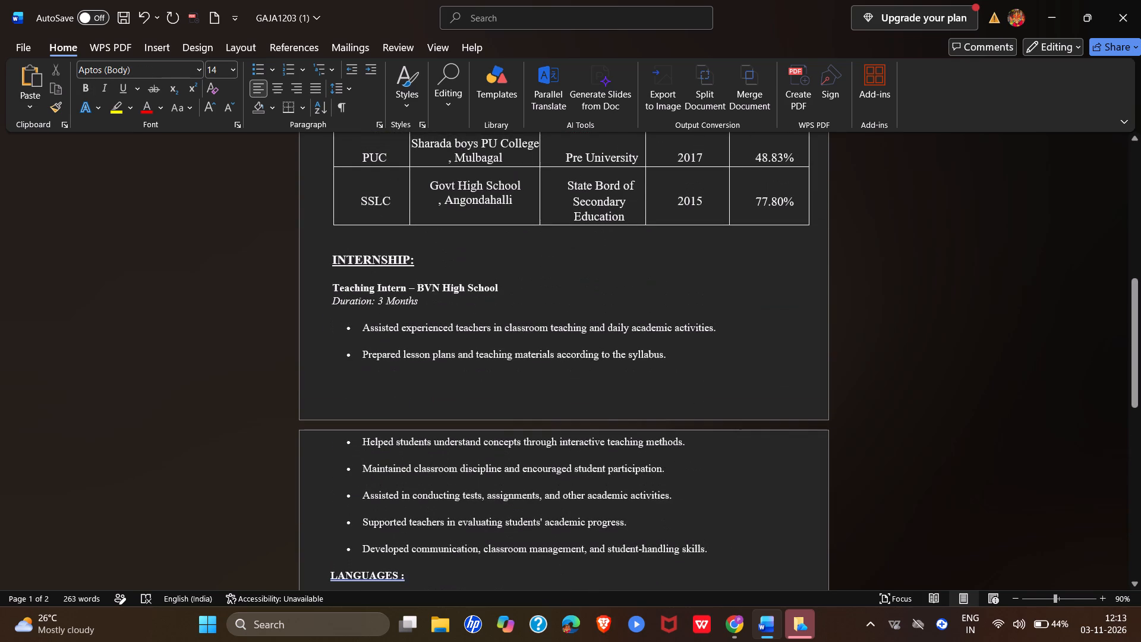
scroll(398, 359, "up", 2)
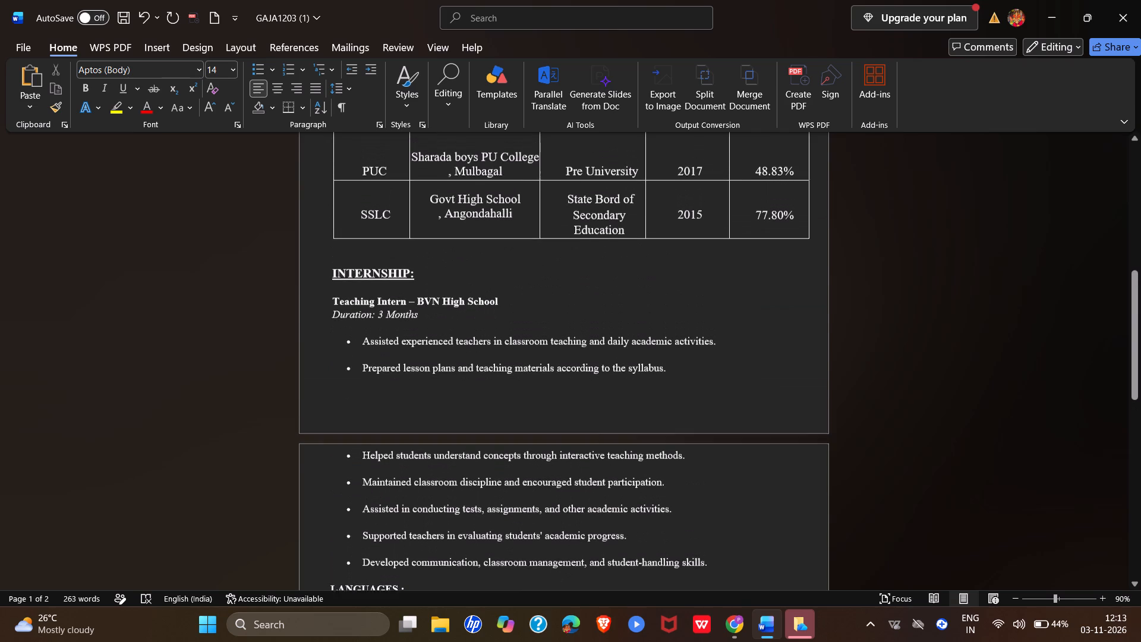
scroll(398, 359, "up", 1)
scroll(398, 359, "right", 2)
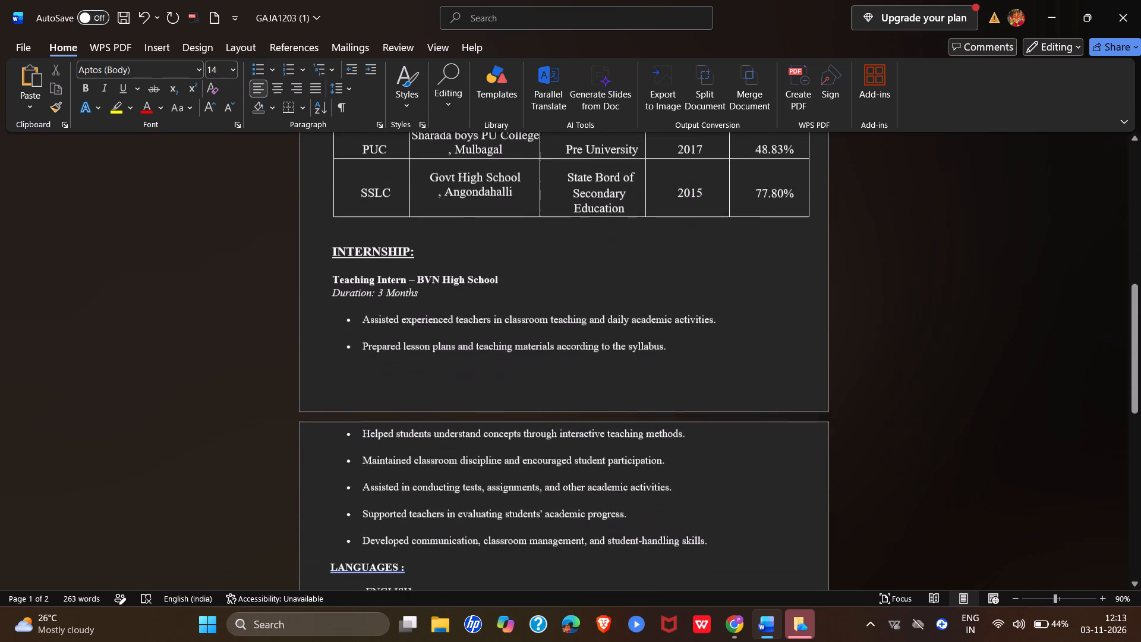
Review the resume's content and layout from the header and education table through the internship, languages and hobbies sections.
scroll(398, 359, "right", 2)
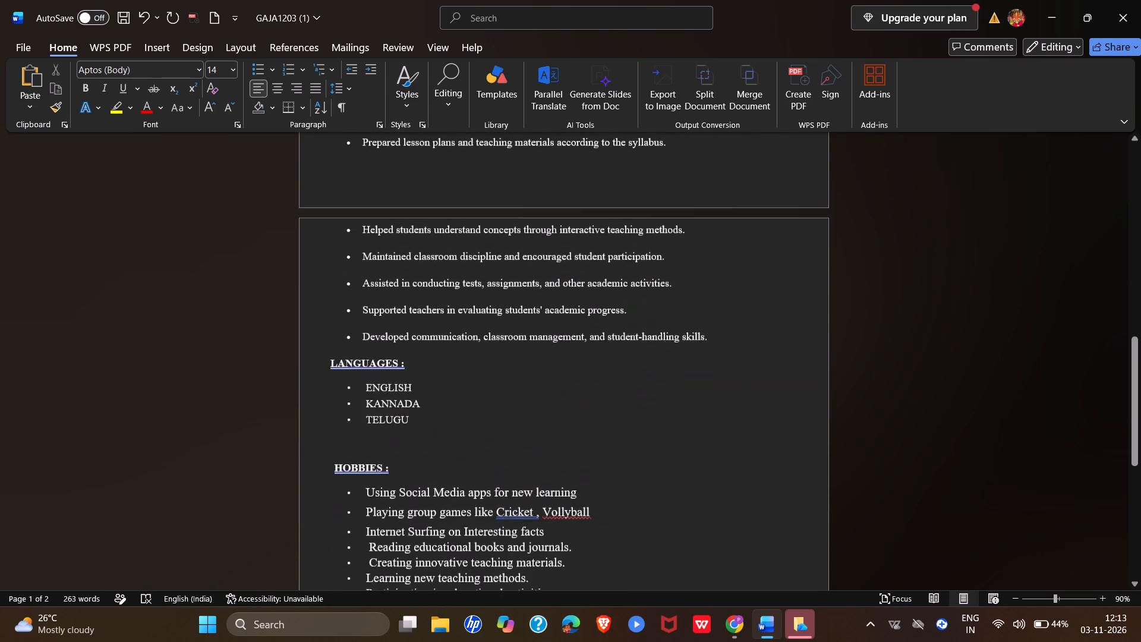
scroll(398, 359, "right", 1)
scroll(398, 359, "up", 2)
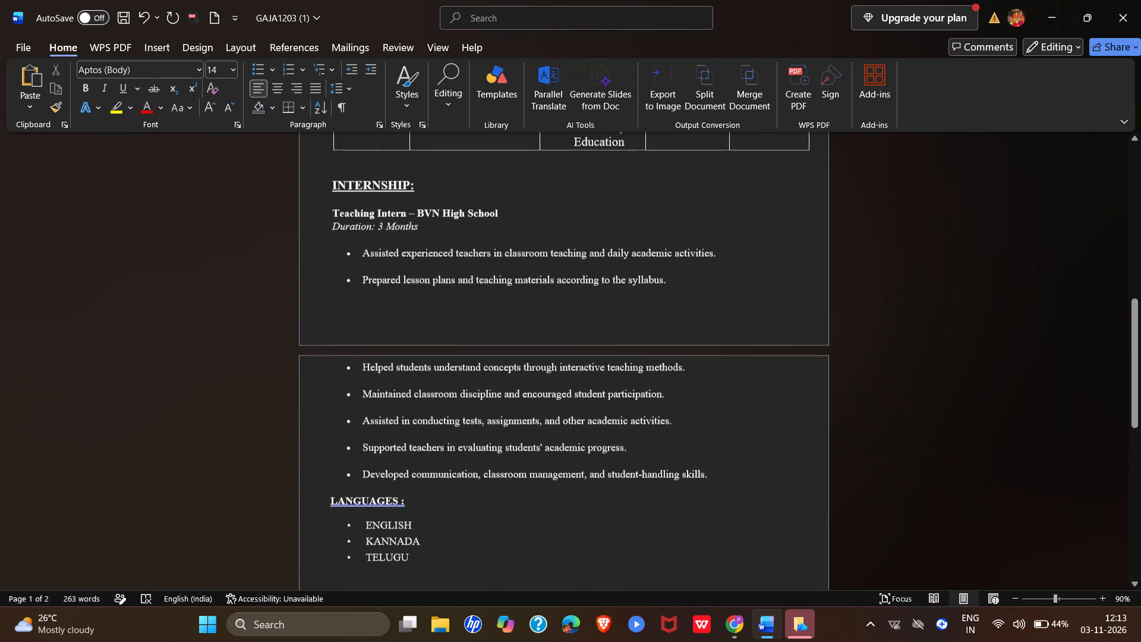
scroll(398, 359, "up", 2)
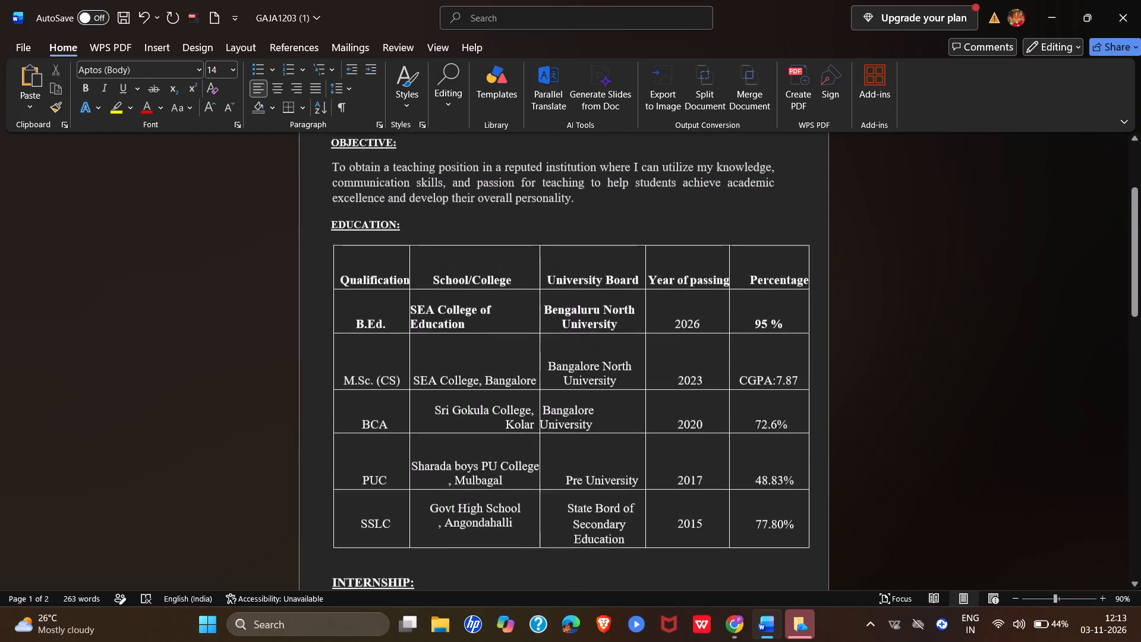
scroll(398, 359, "up", 2)
scroll(398, 359, "down", 2)
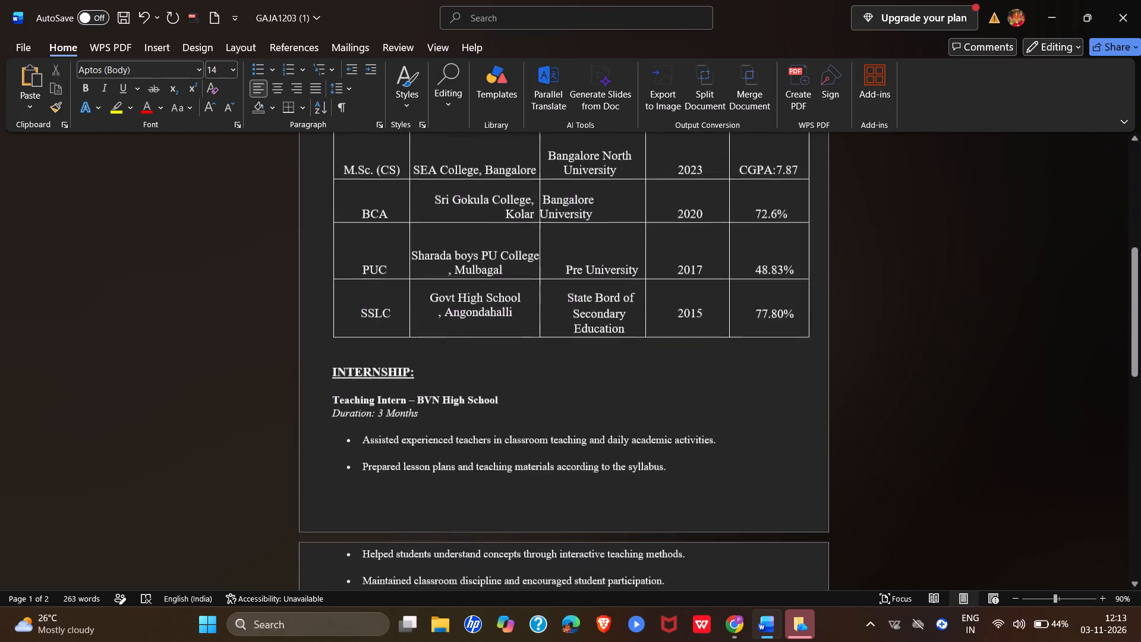
scroll(398, 359, "down", 2)
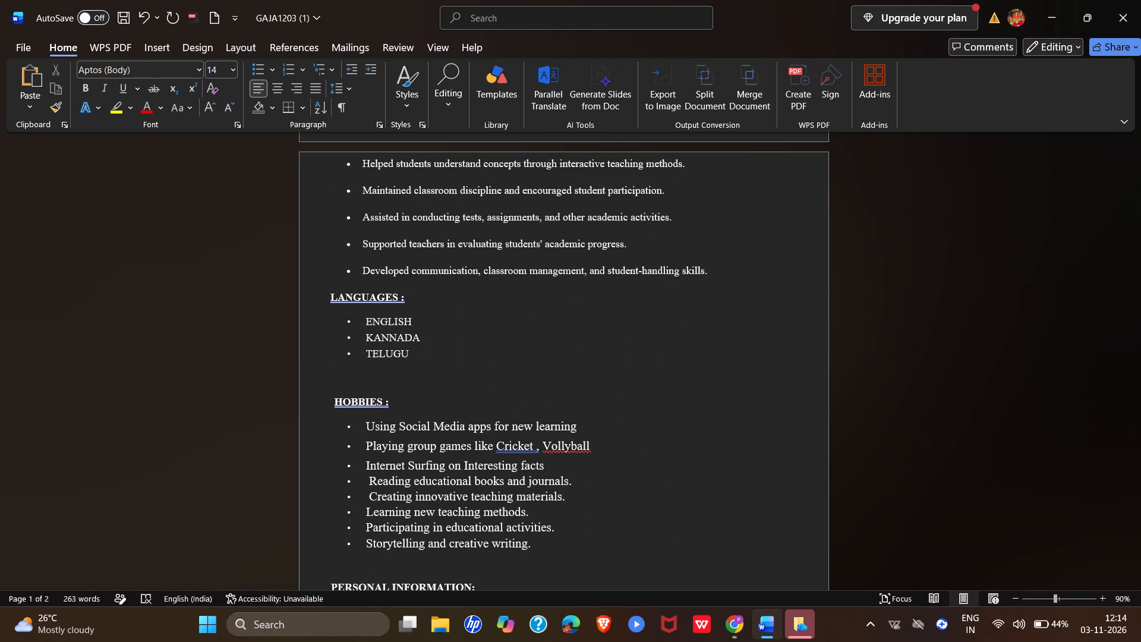
scroll(458, 376, "up", 3)
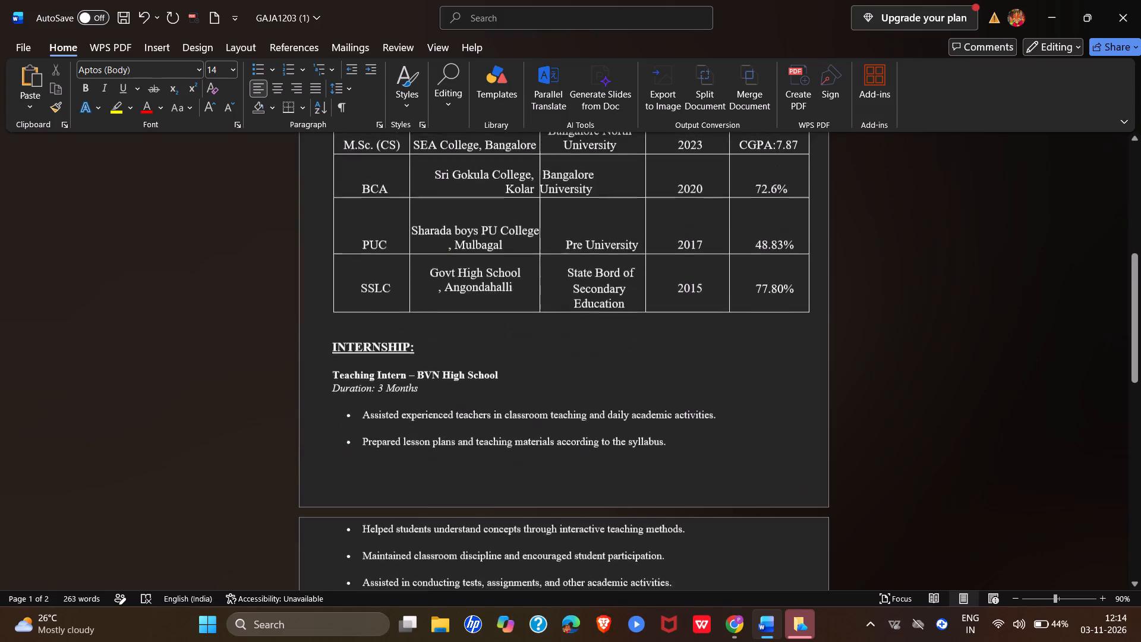
scroll(458, 376, "up", 3)
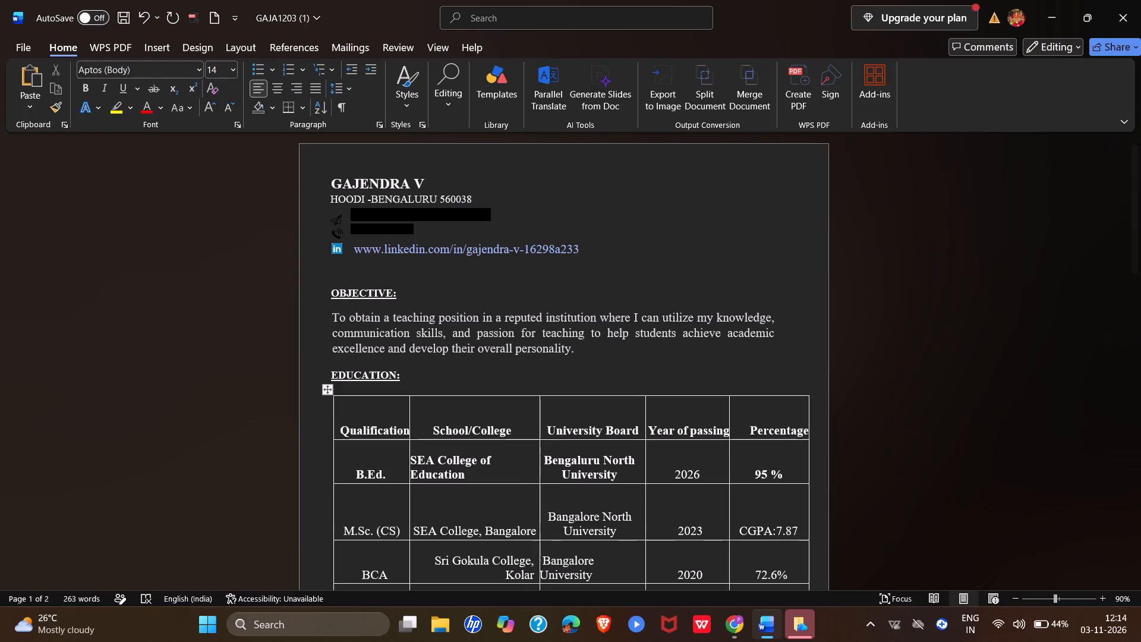
scroll(458, 376, "down", 4)
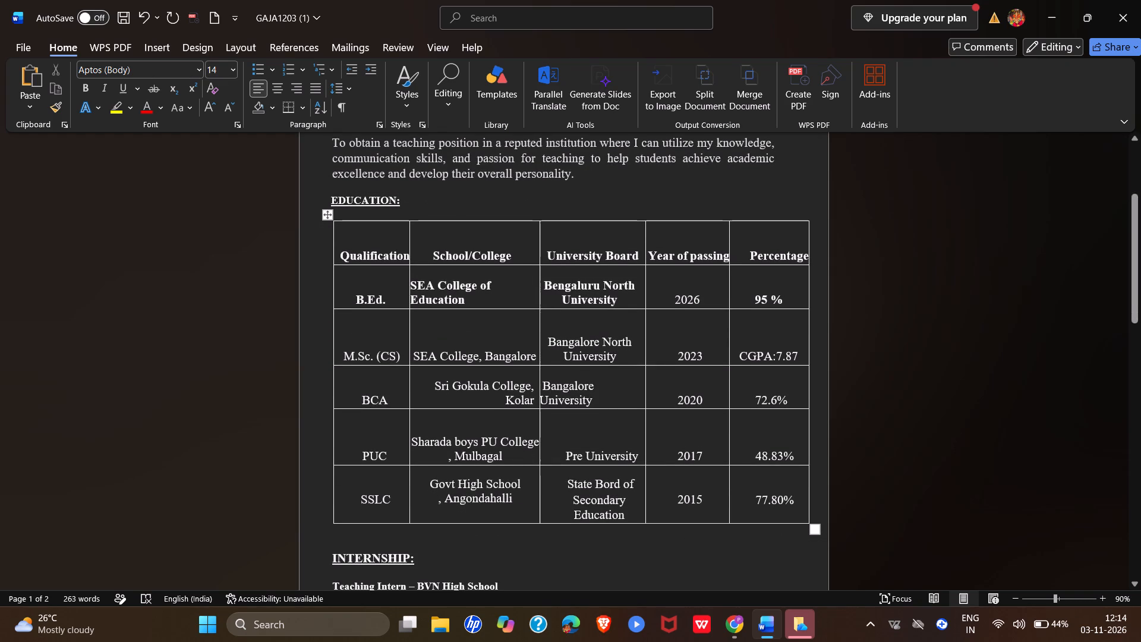
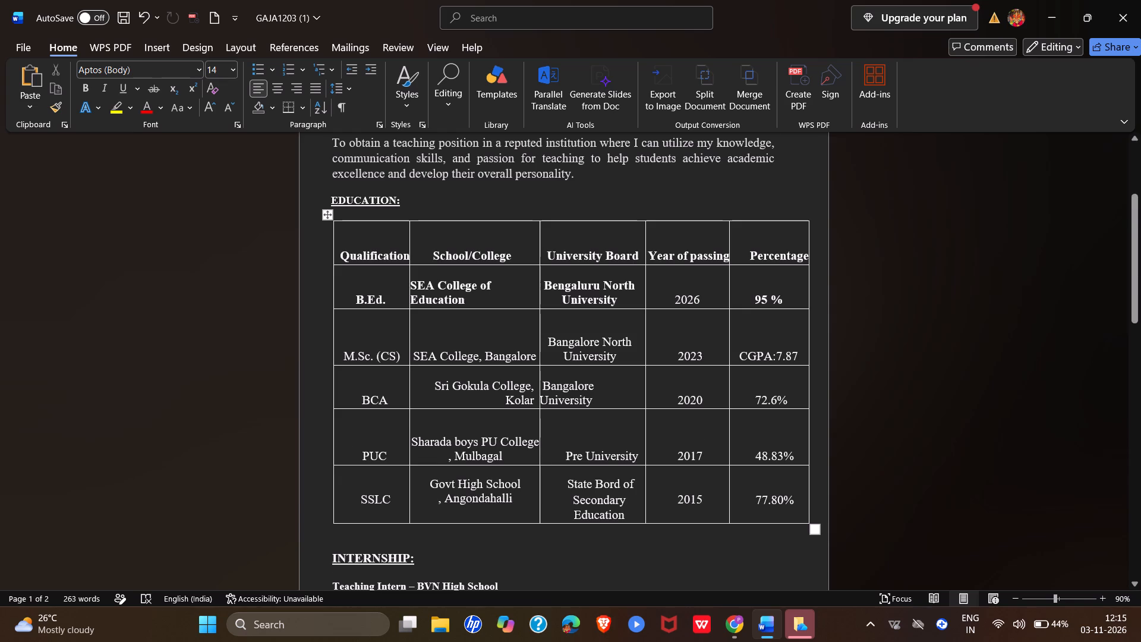
Correct the BOB label in the personal information section to DOB.
scroll(663, 413, "down", 9)
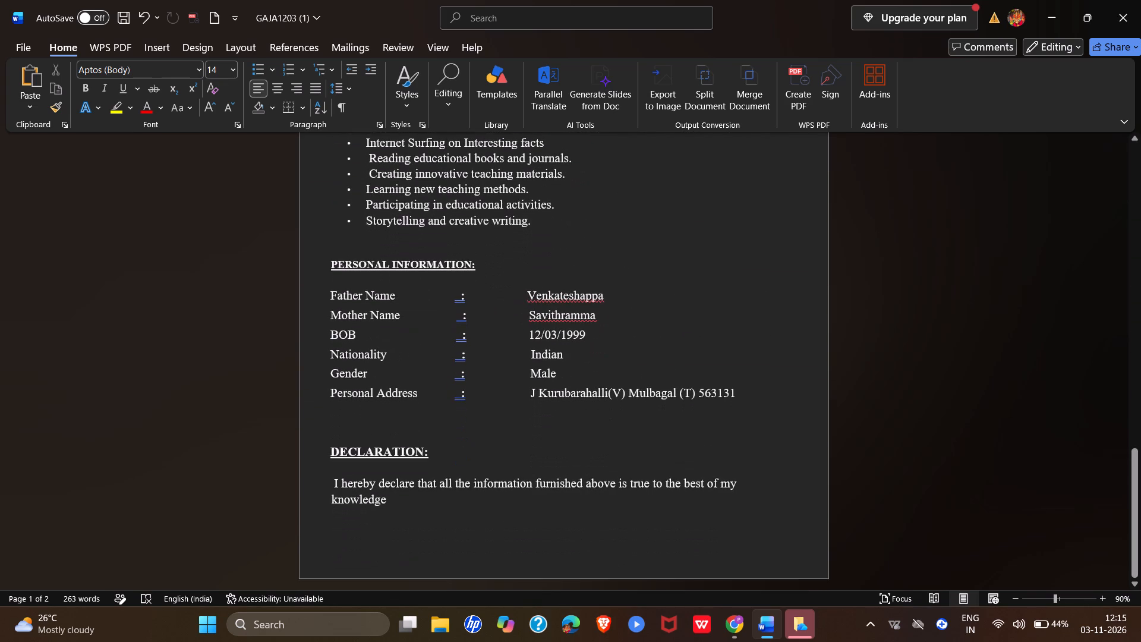
scroll(663, 413, "down", 2)
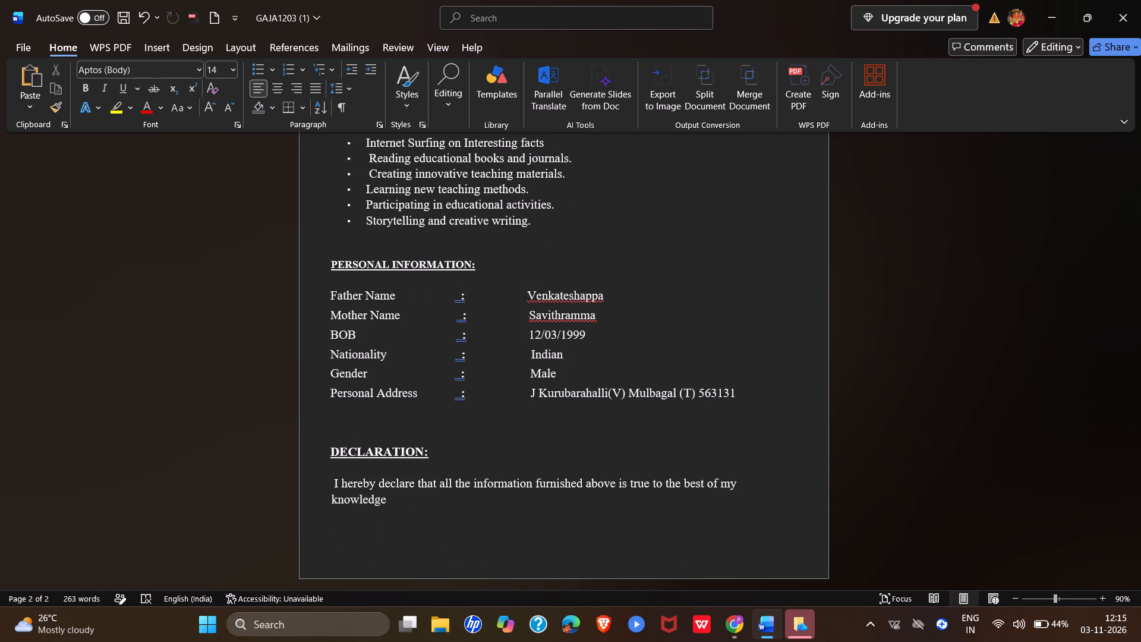
left_click(338, 333)
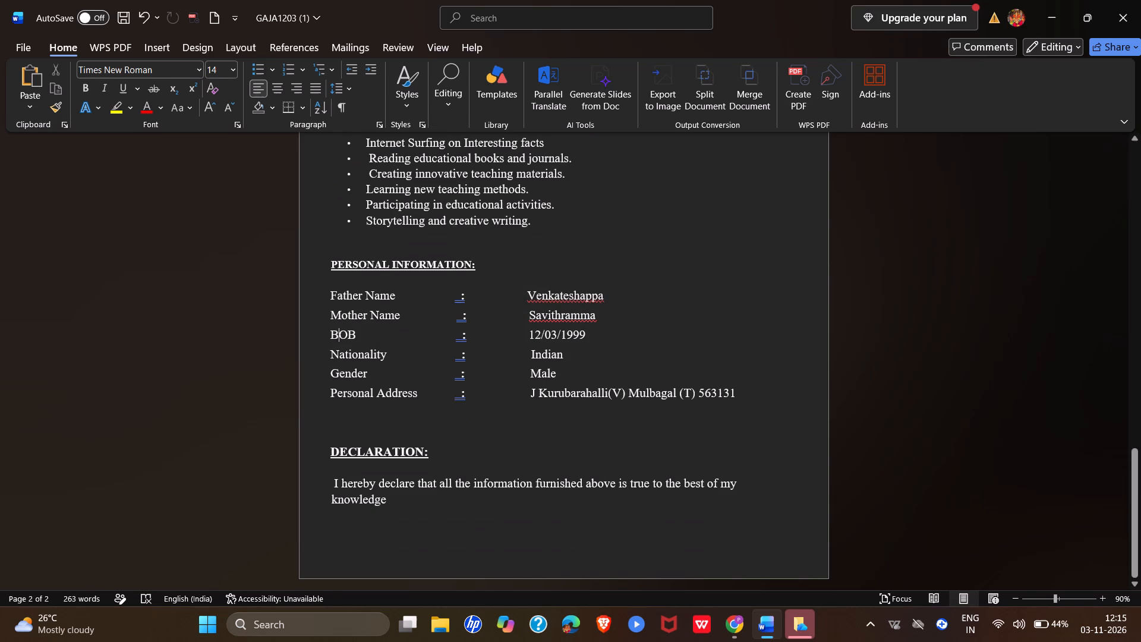
key("BackSpace")
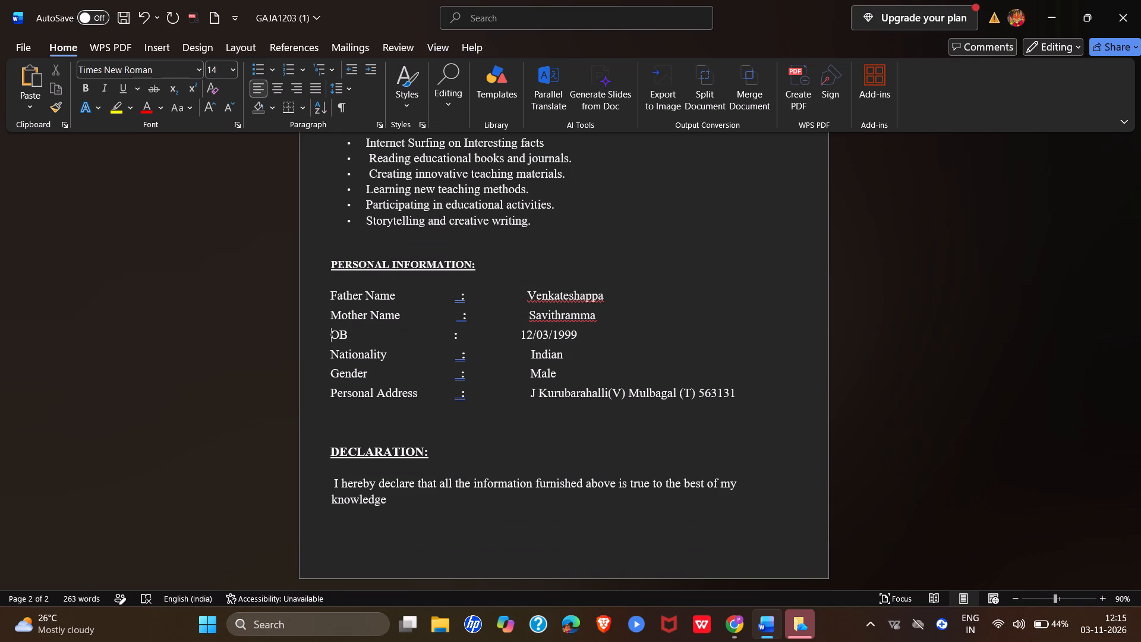
key("d")
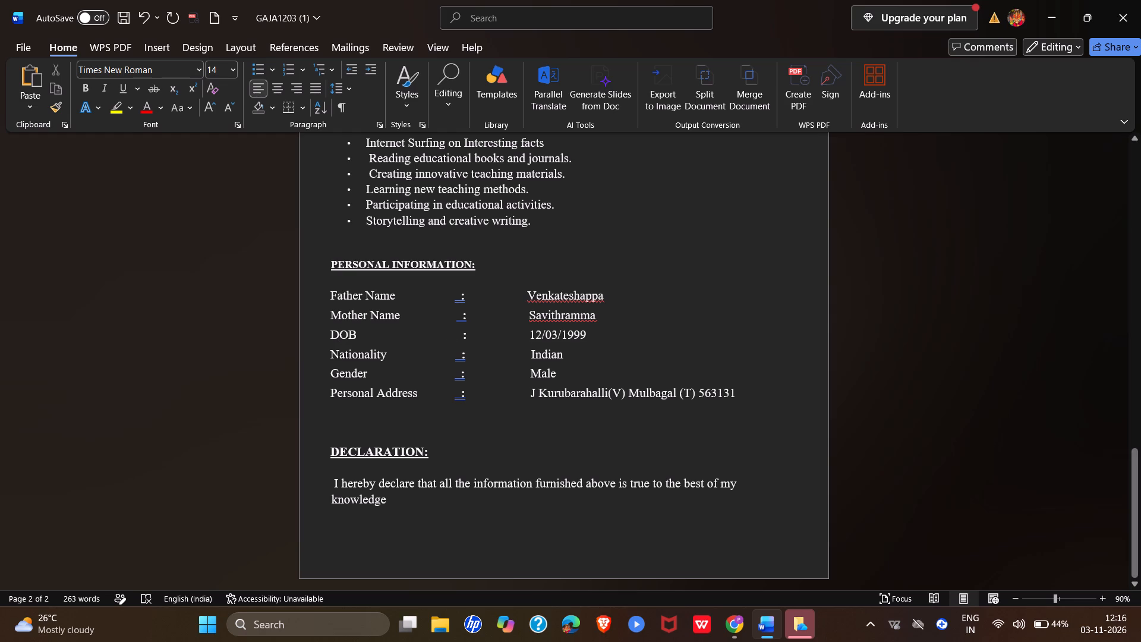
Review the resume from the personal information up to the header, and back down through the education table, internship, languages and hobbies.
scroll(560, 347, "up", 1)
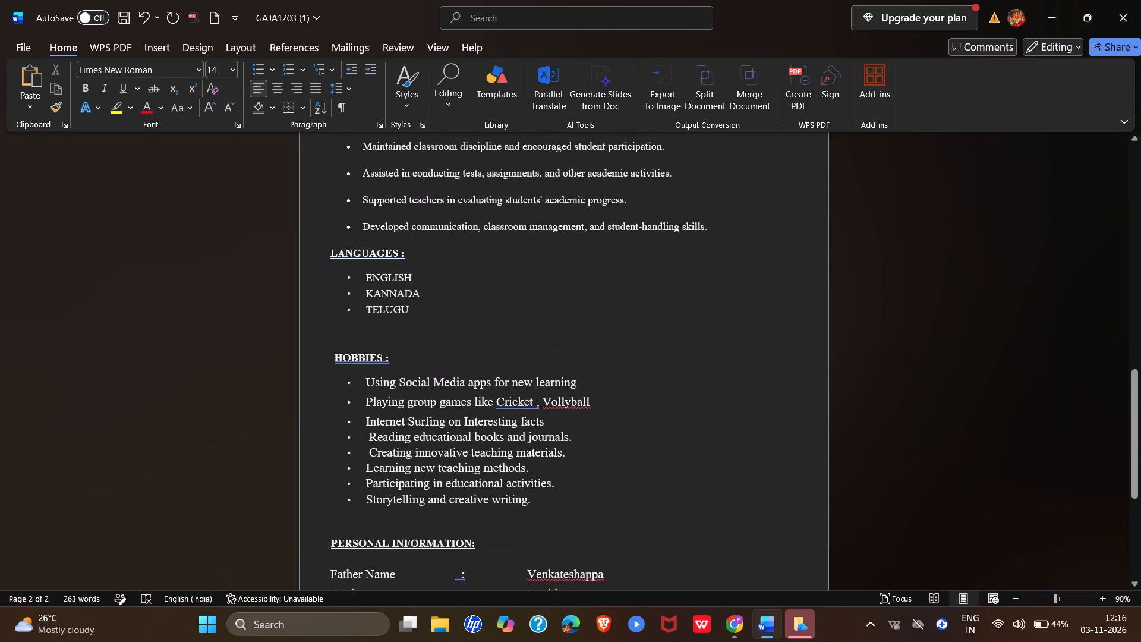
scroll(560, 347, "up", 2)
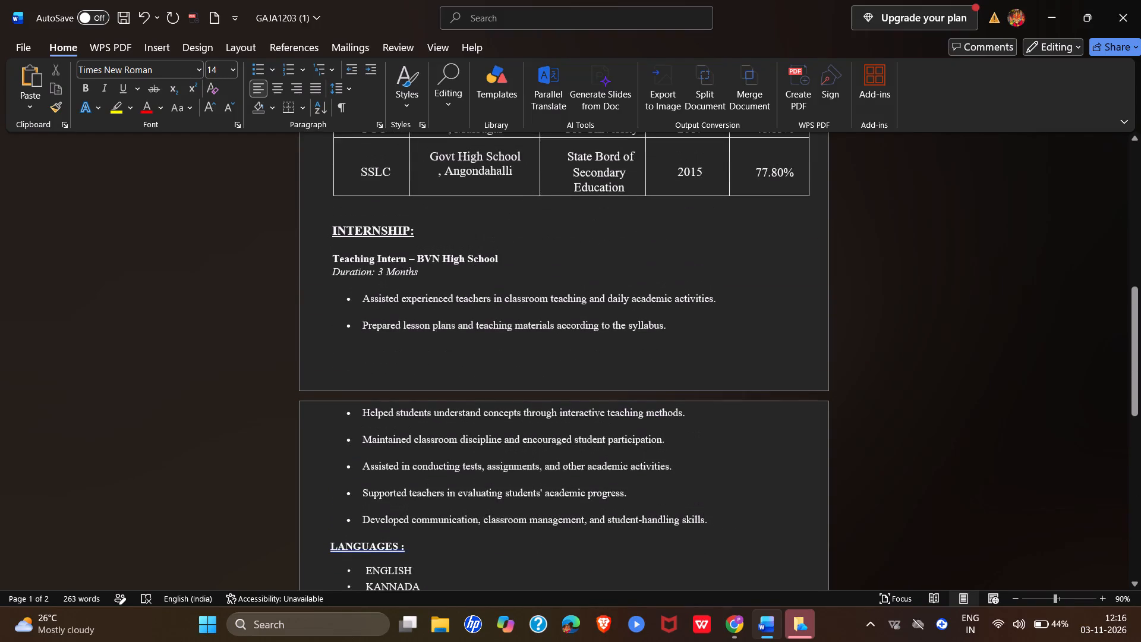
scroll(560, 347, "up", 5)
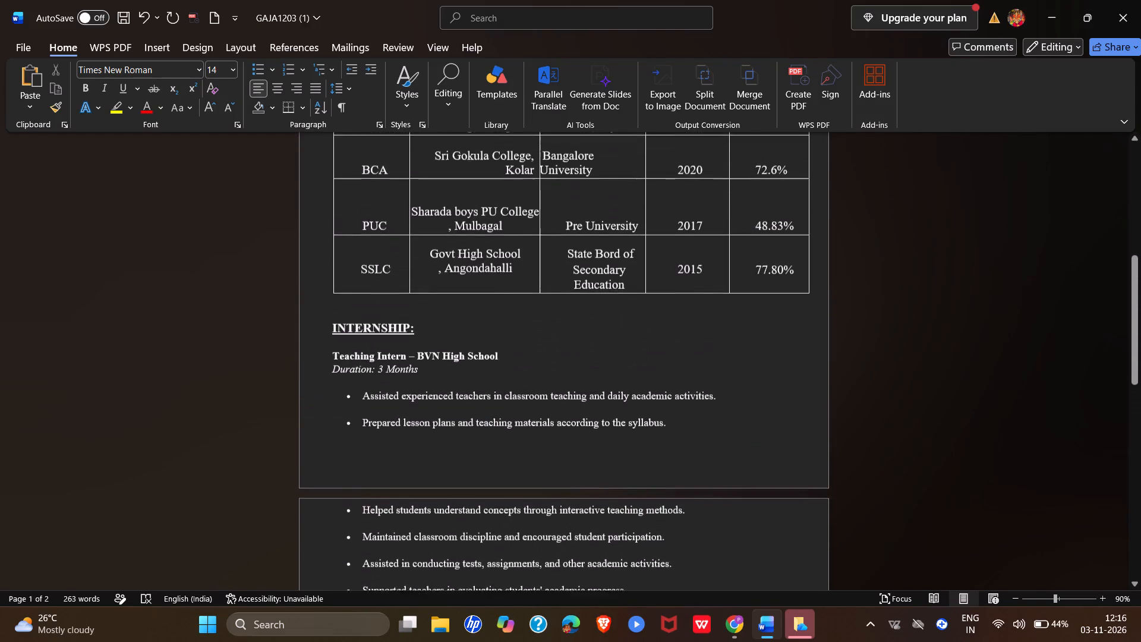
scroll(560, 347, "up", 2)
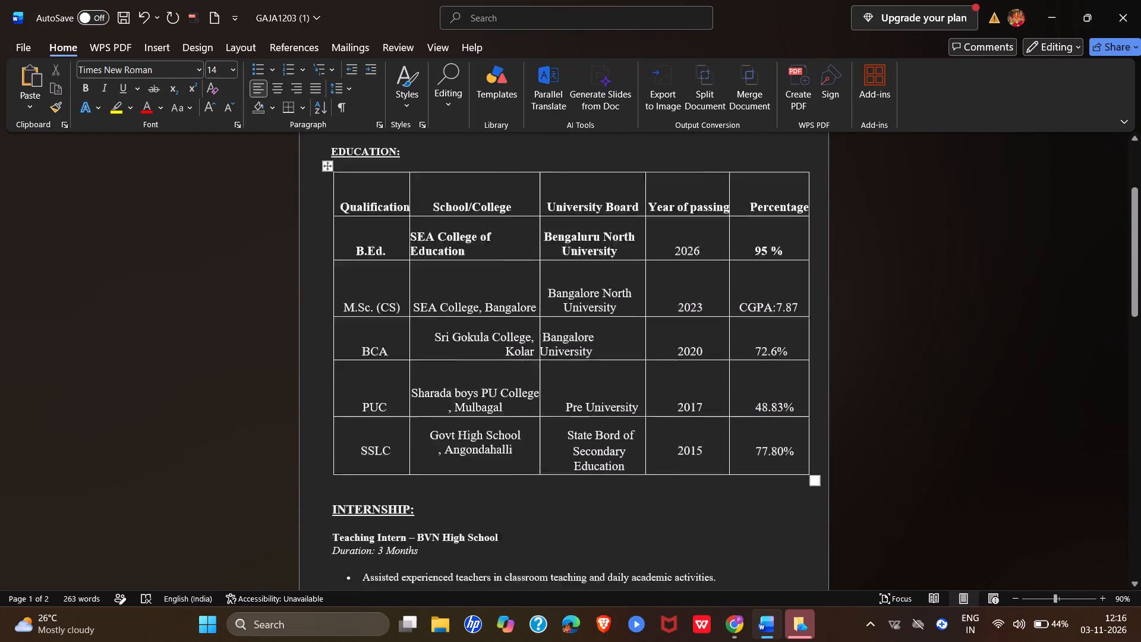
scroll(560, 347, "up", 1)
scroll(560, 347, "right", 2)
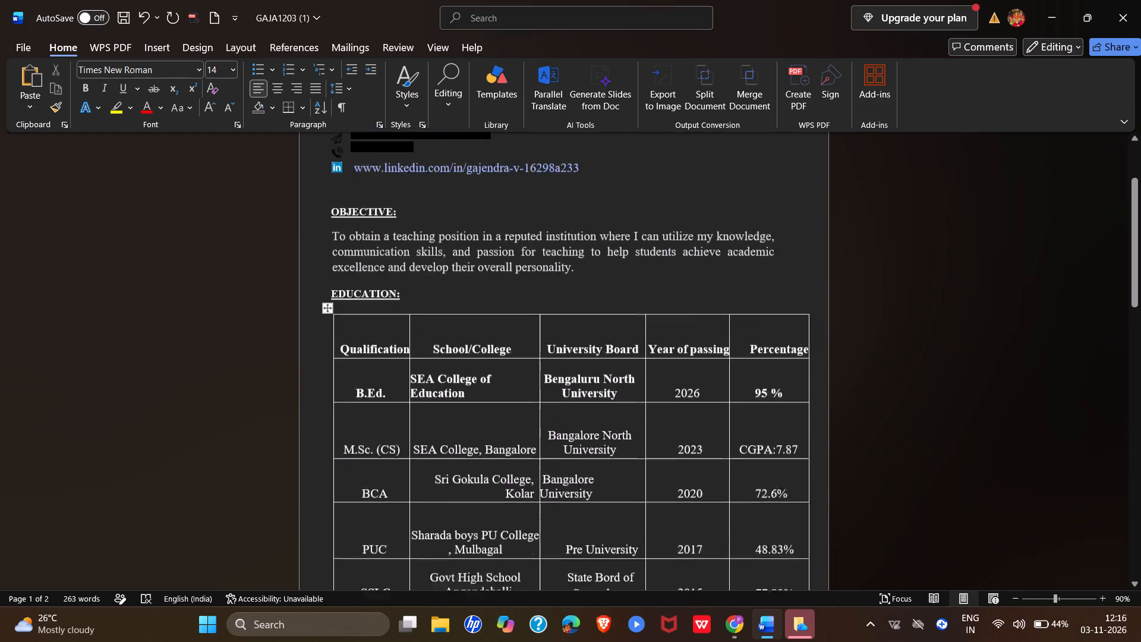
scroll(560, 347, "right", 2)
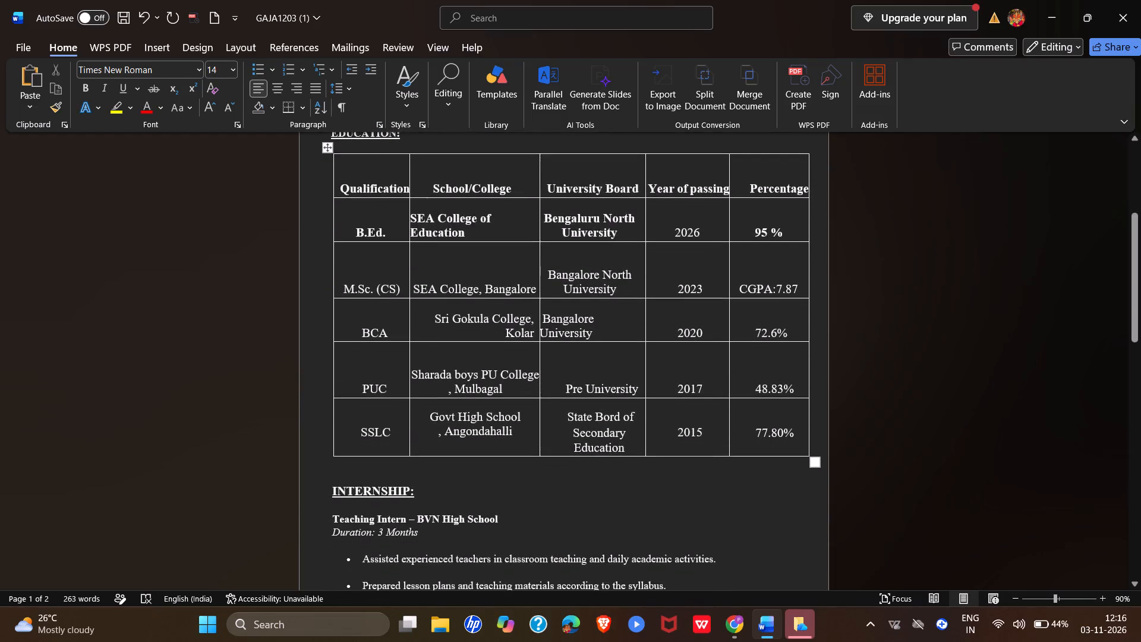
scroll(560, 347, "right", 2)
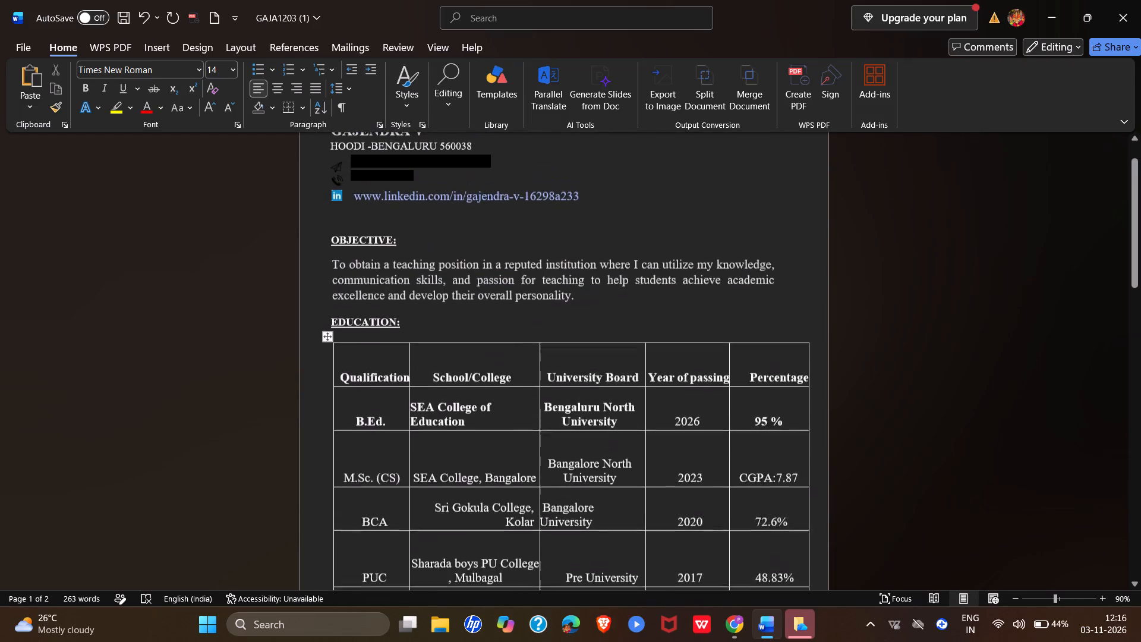
scroll(560, 347, "right", 1)
scroll(560, 347, "down", 1)
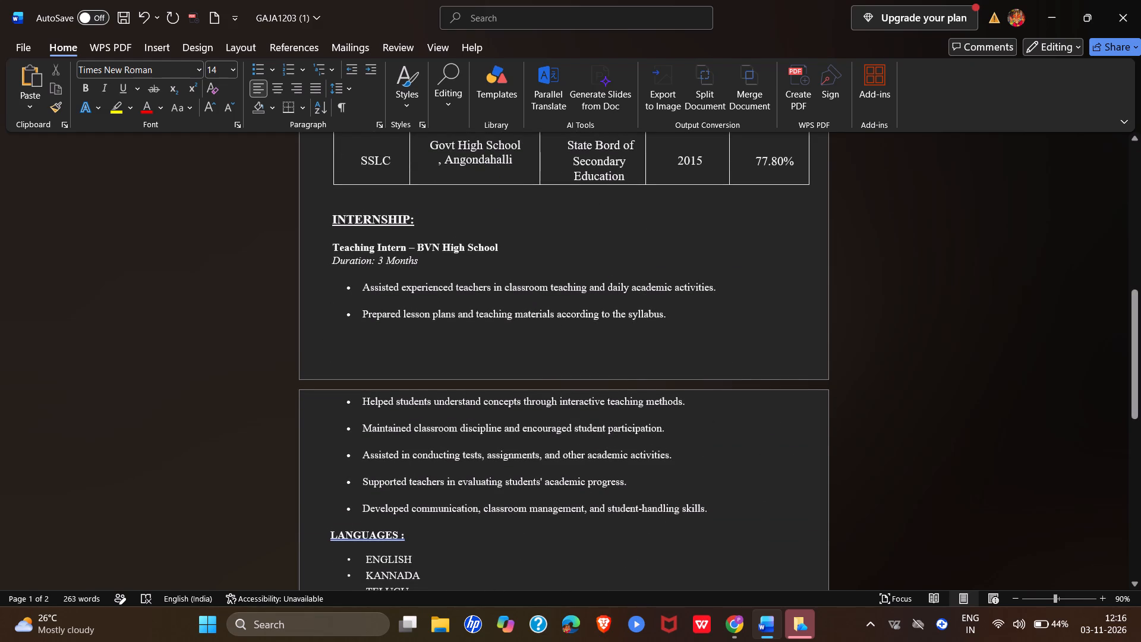
scroll(560, 347, "down", 2)
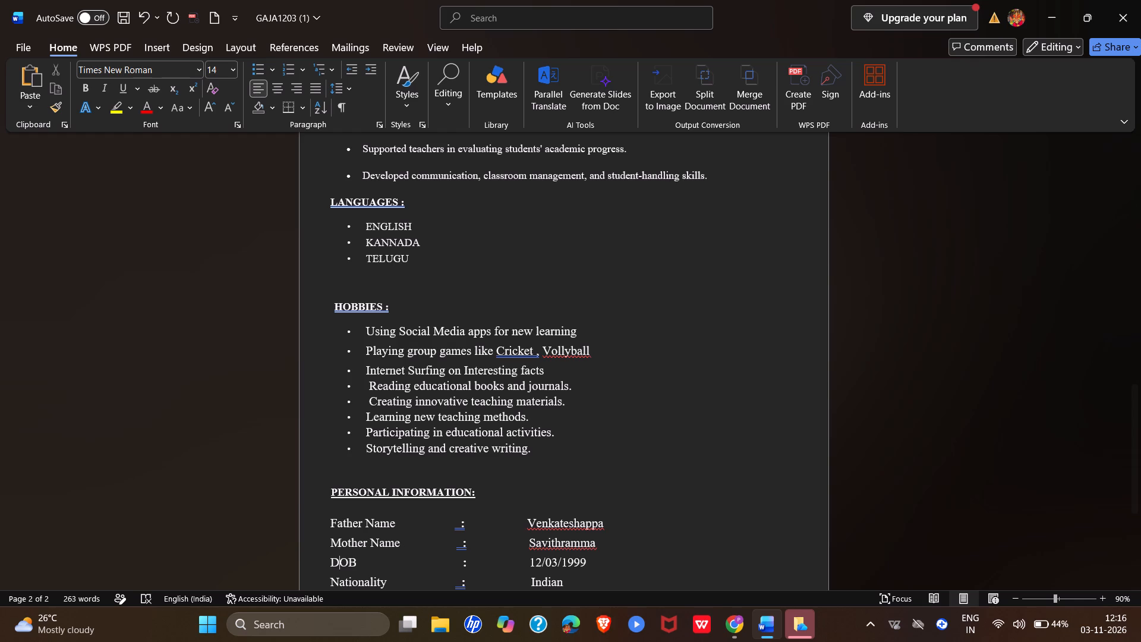
Correct the postal code in the header's address line by replacing its second-to-last digit with 4.
scroll(560, 347, "up", 4)
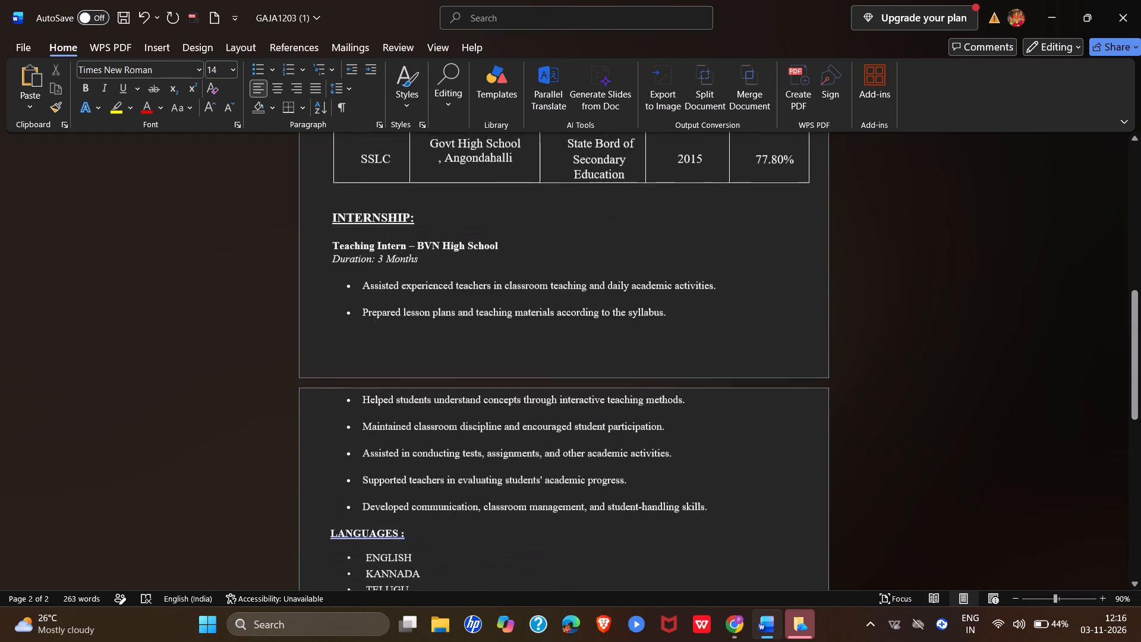
scroll(560, 347, "up", 7)
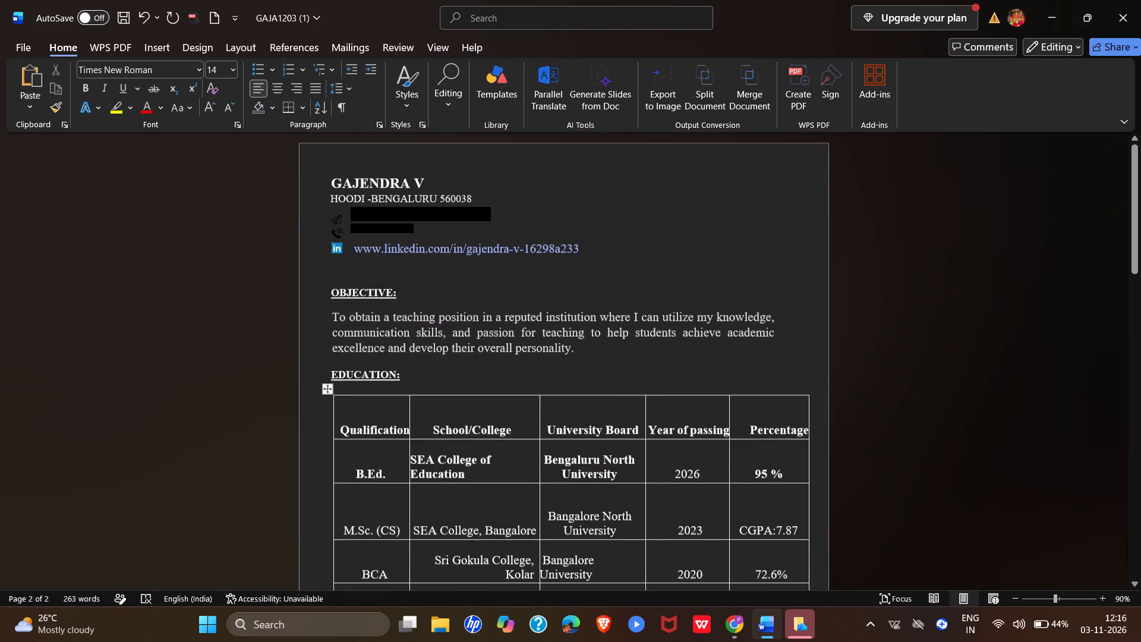
scroll(560, 347, "up", 1)
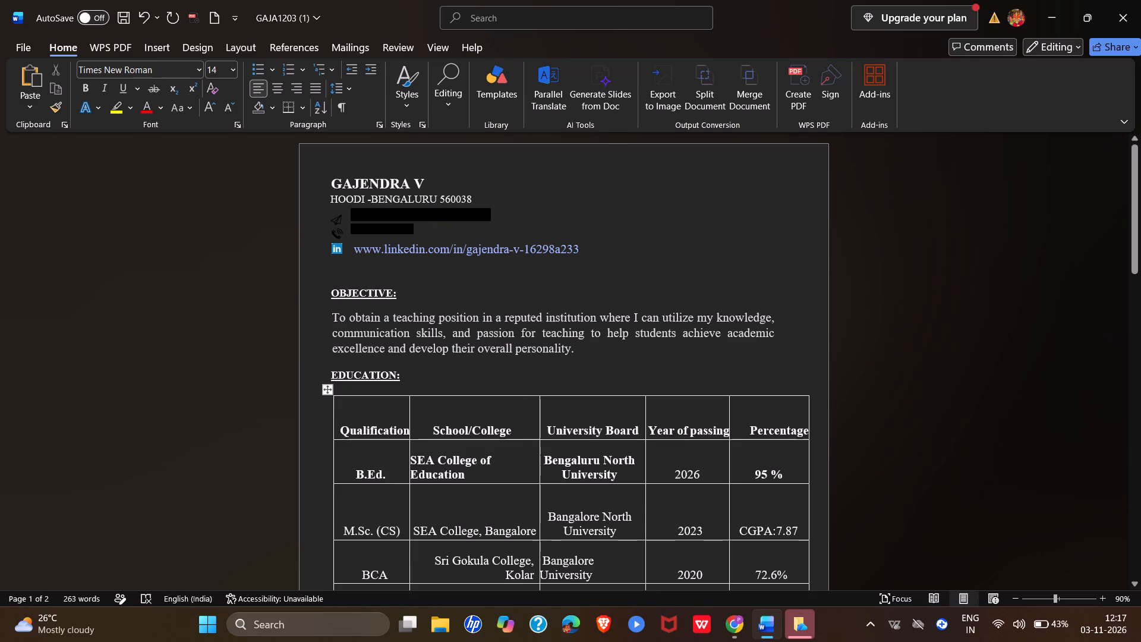
left_click(466, 198)
key("BackSpace")
key("4")
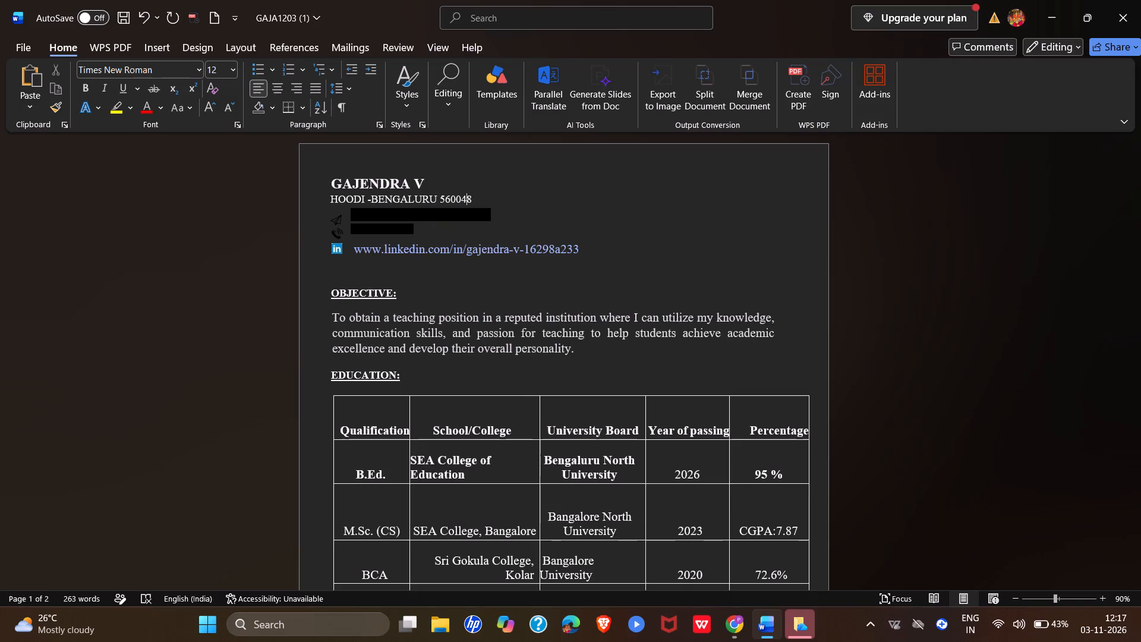
Review the resume from the header and education table down to the personal information and declaration sections.
left_click(531, 182)
scroll(531, 182, "up", 1)
left_click_drag(531, 182, 582, 52)
scroll(480, 266, "down", 5)
scroll(480, 266, "up", 3)
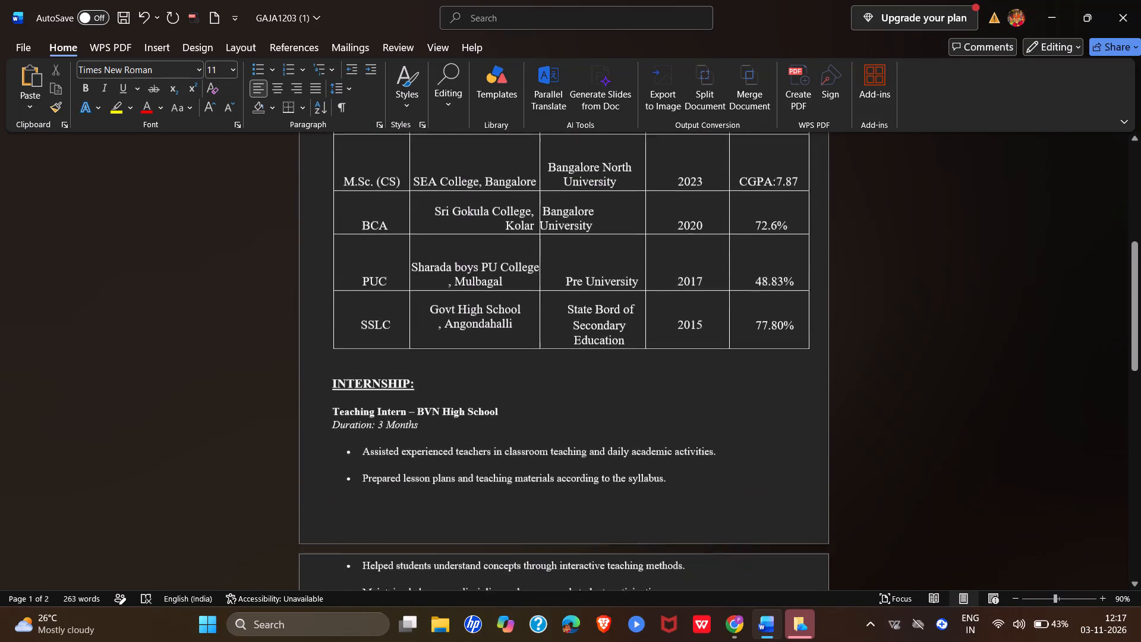
scroll(480, 266, "up", 1)
scroll(480, 266, "down", 2)
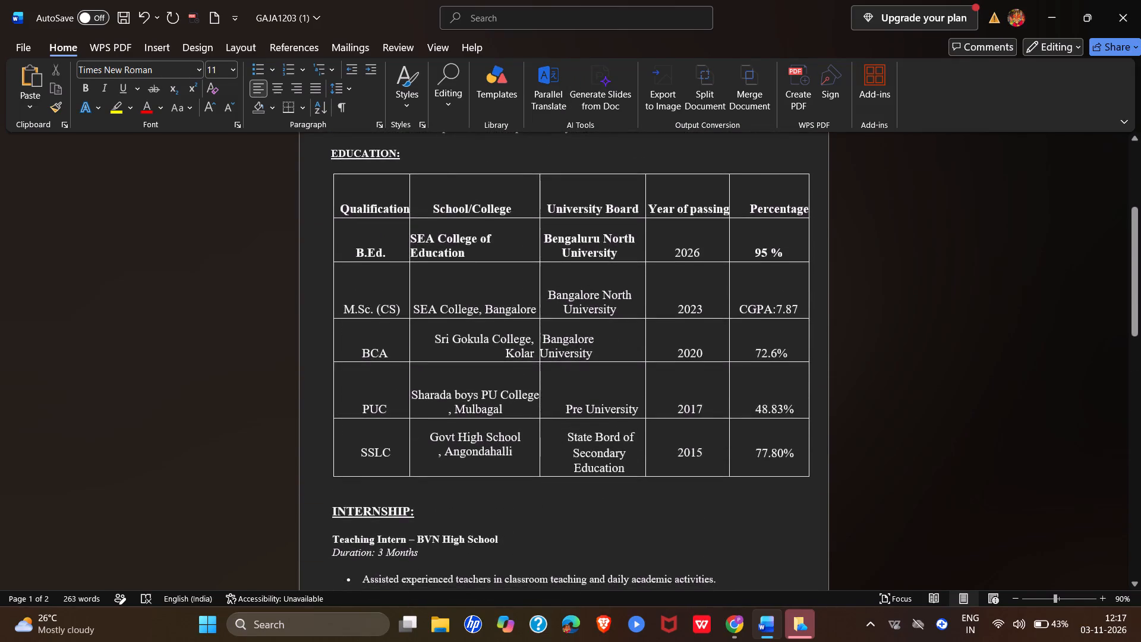
scroll(480, 266, "down", 9)
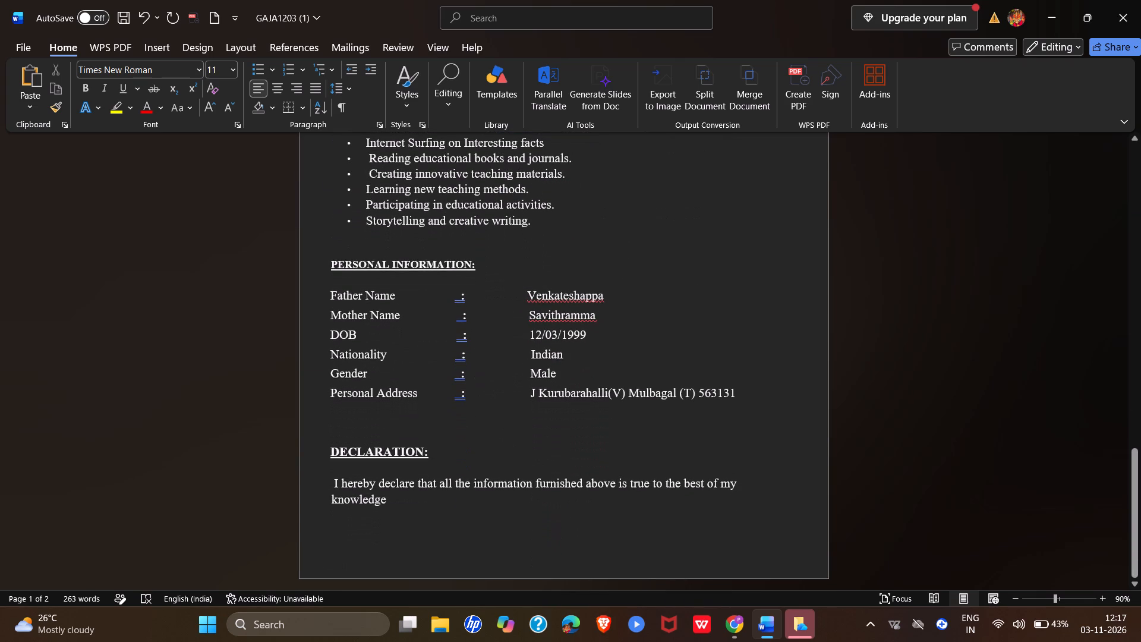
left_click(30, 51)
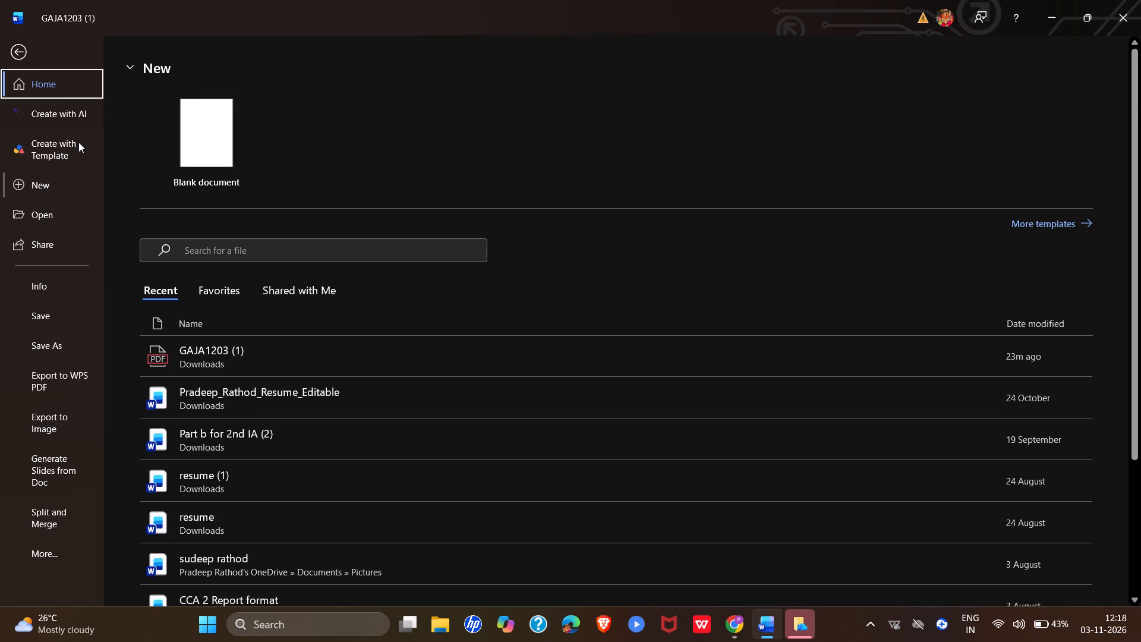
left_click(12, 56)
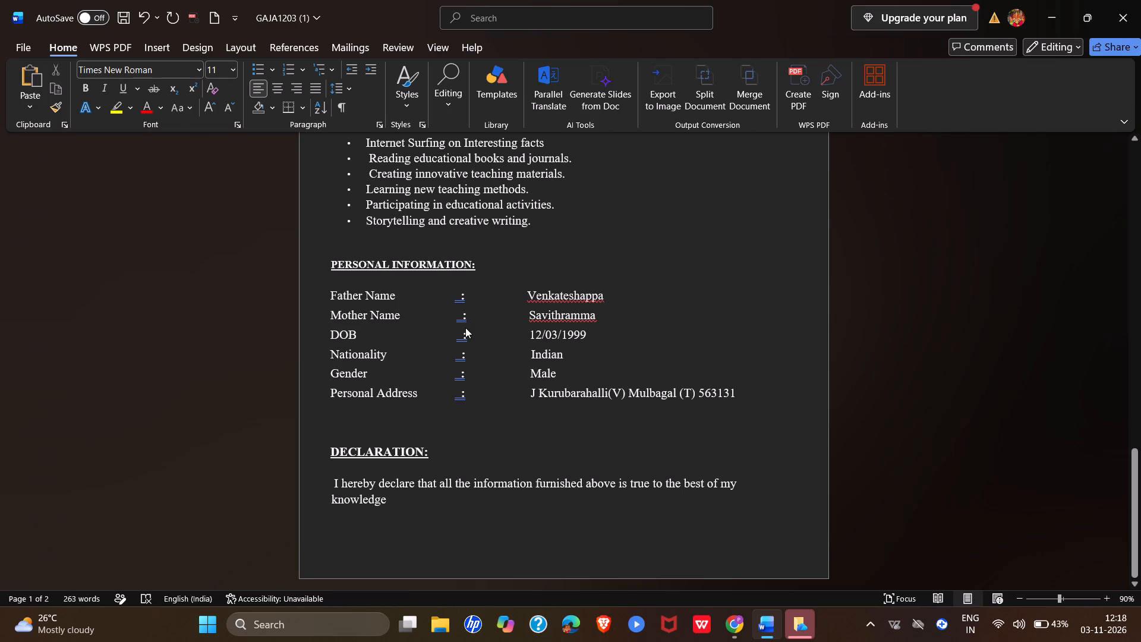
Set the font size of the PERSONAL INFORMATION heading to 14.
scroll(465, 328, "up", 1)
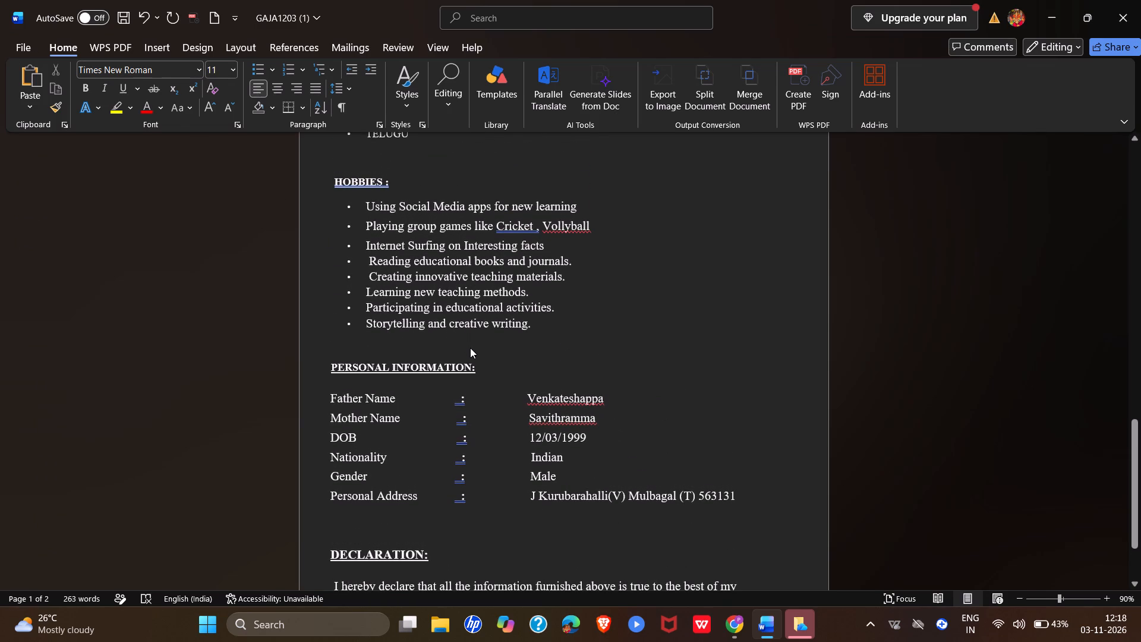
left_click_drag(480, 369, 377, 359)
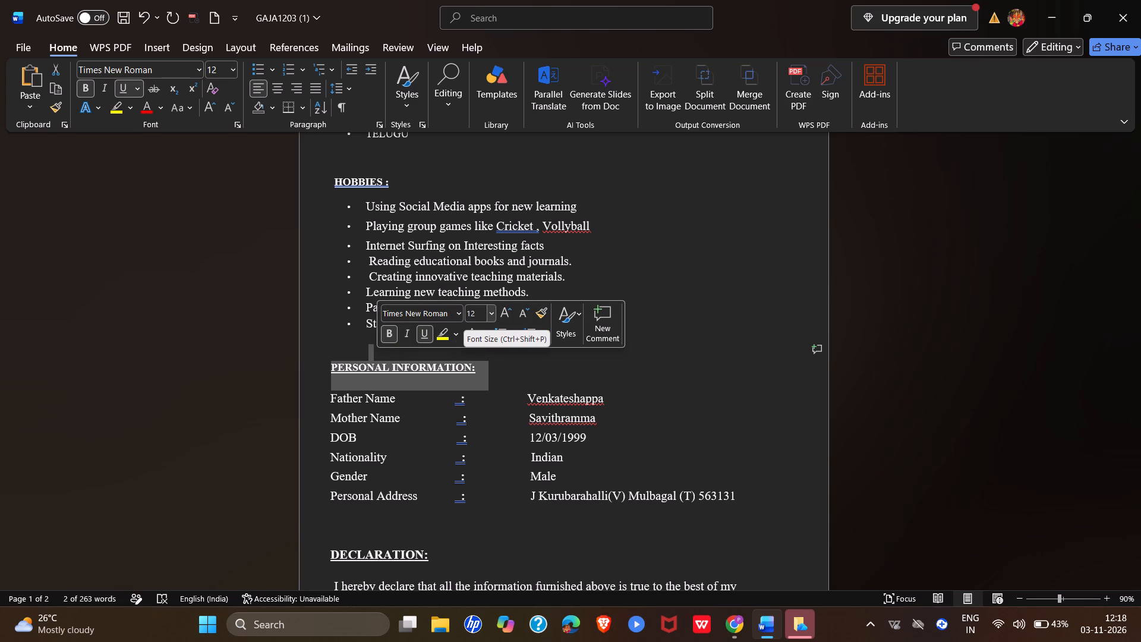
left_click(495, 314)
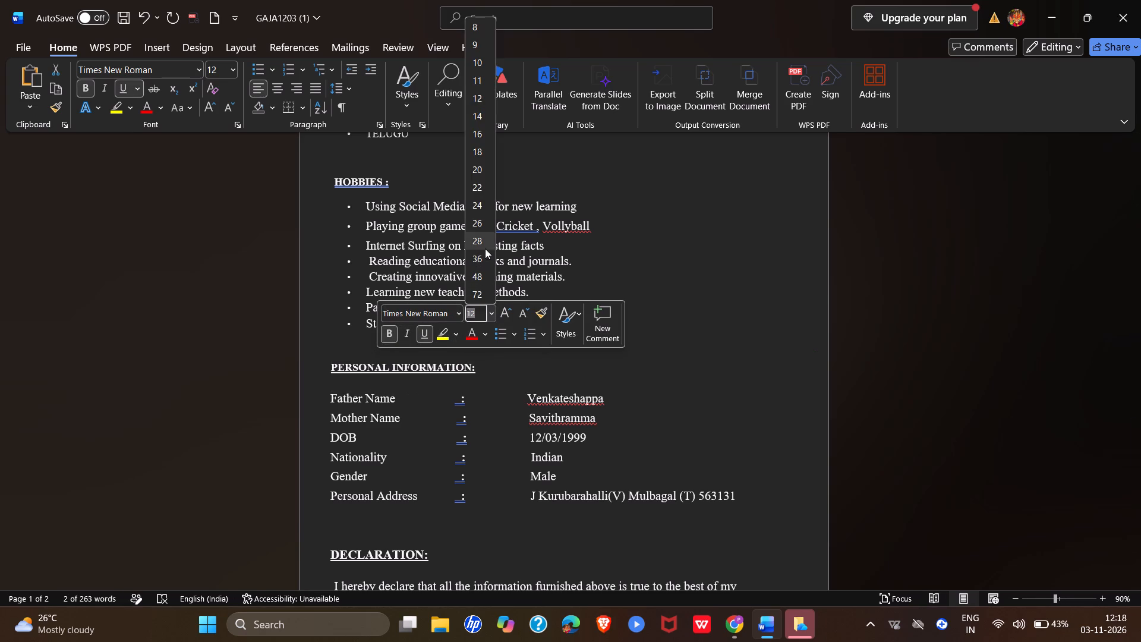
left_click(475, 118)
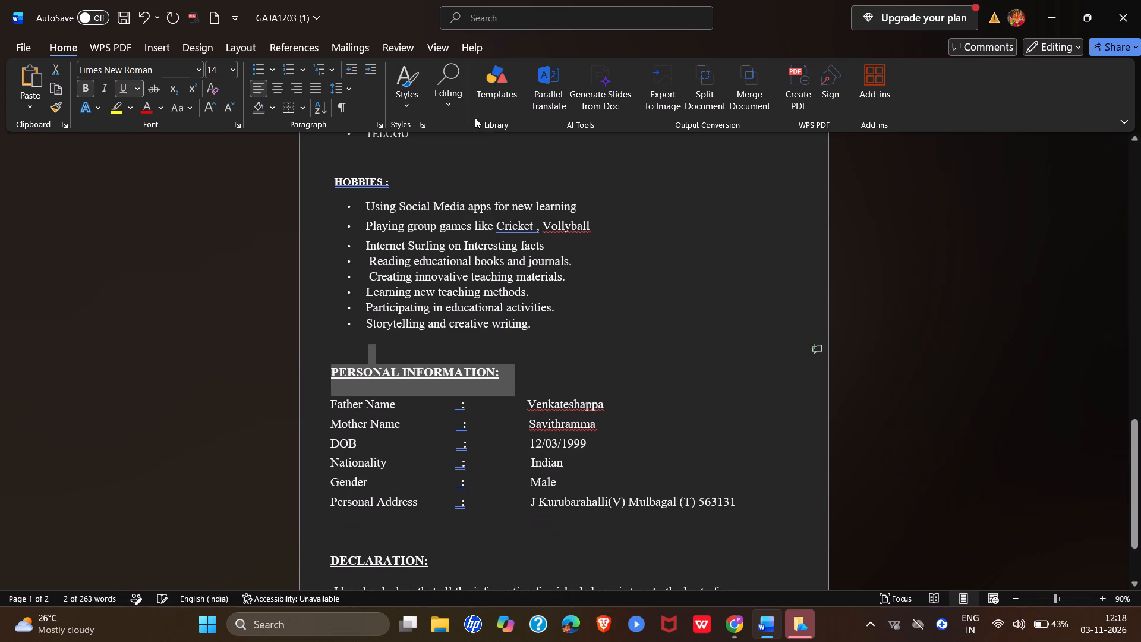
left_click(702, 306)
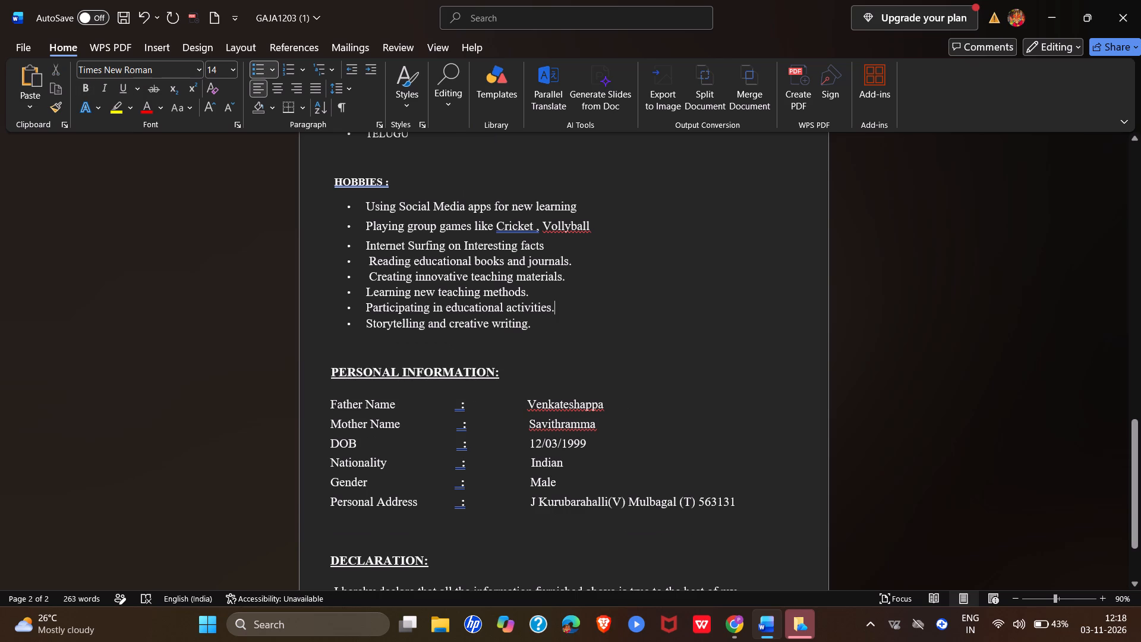
Set the font size of the entire resume text to 14.
key("ctrl+a")
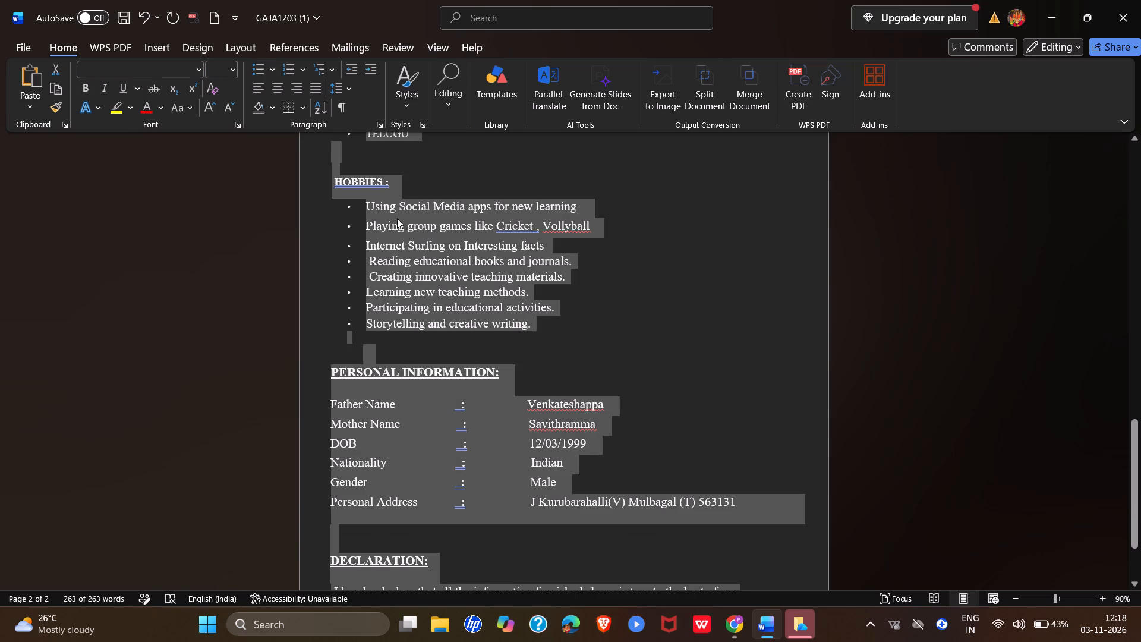
left_click(232, 63)
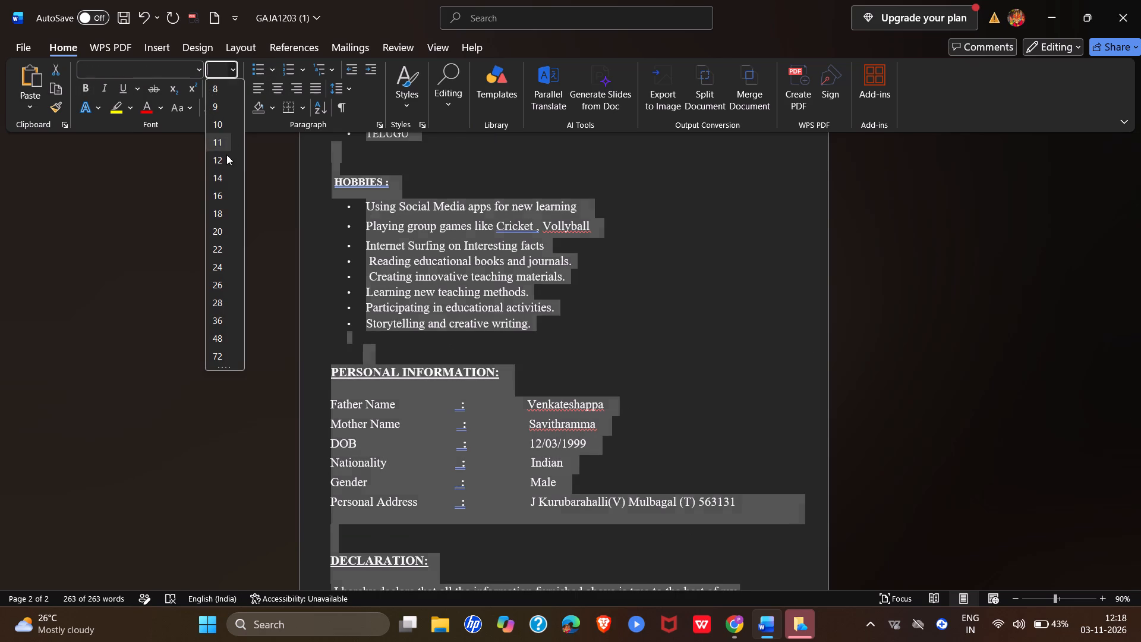
left_click(225, 185)
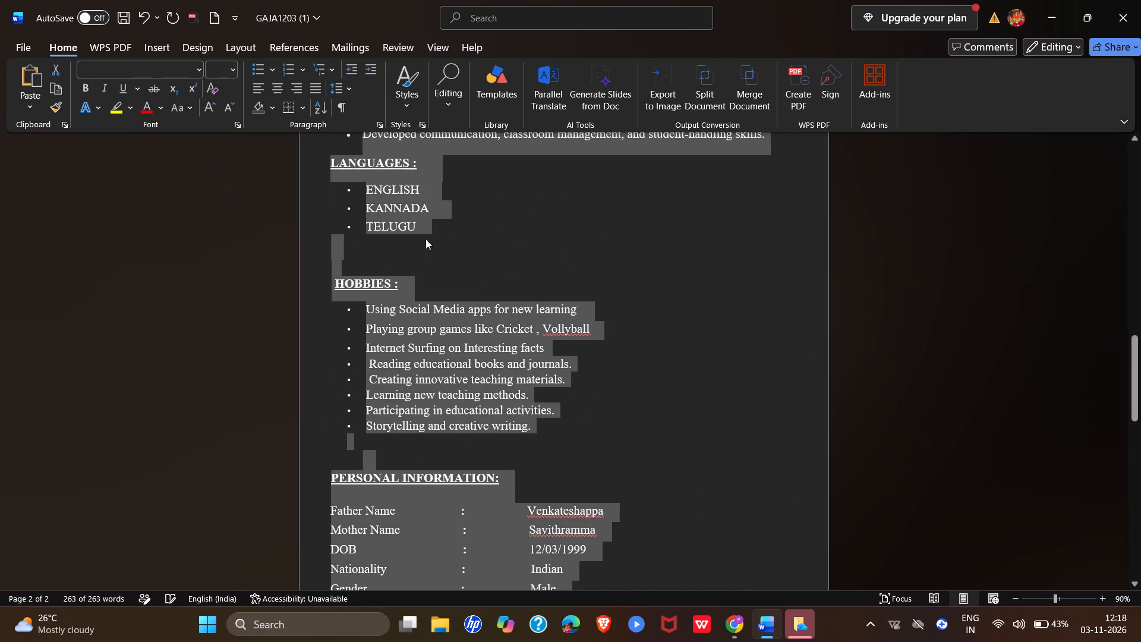
Review the resume's layout from the declaration up to the education table and objective for spacing and page-break problems.
left_click(595, 318)
scroll(595, 318, "down", 3)
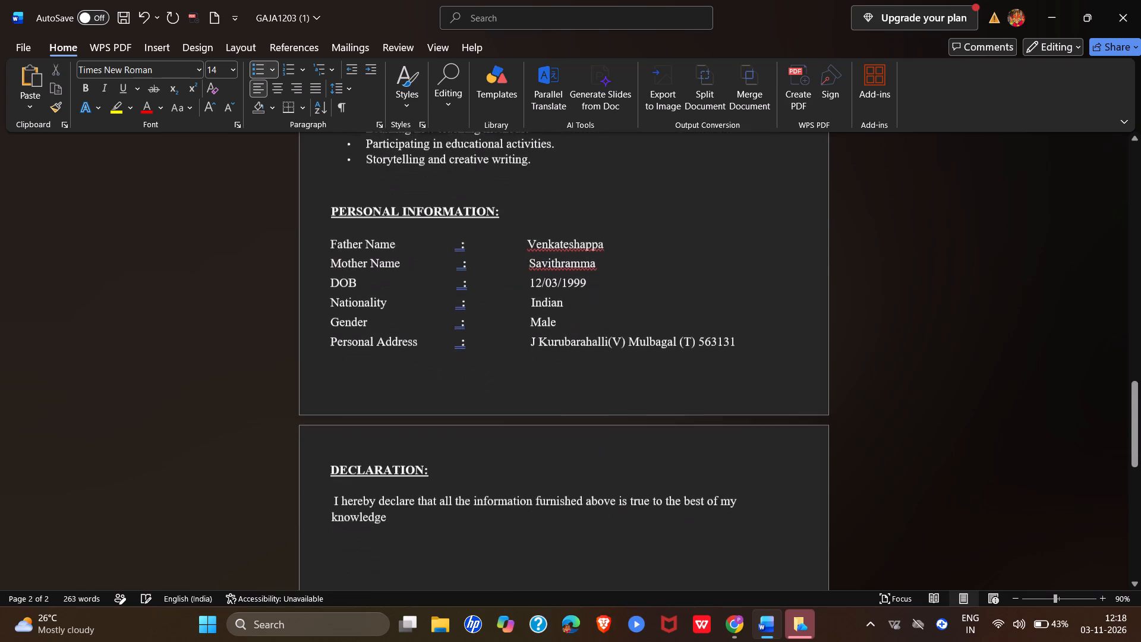
scroll(595, 318, "down", 3)
scroll(595, 318, "up", 6)
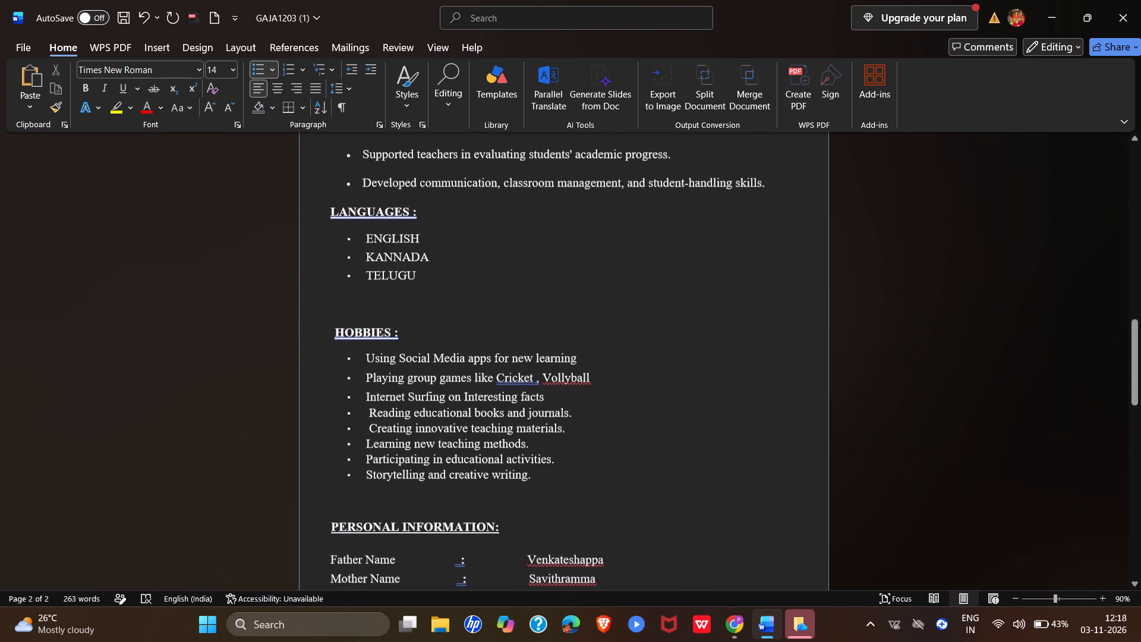
scroll(595, 318, "up", 4)
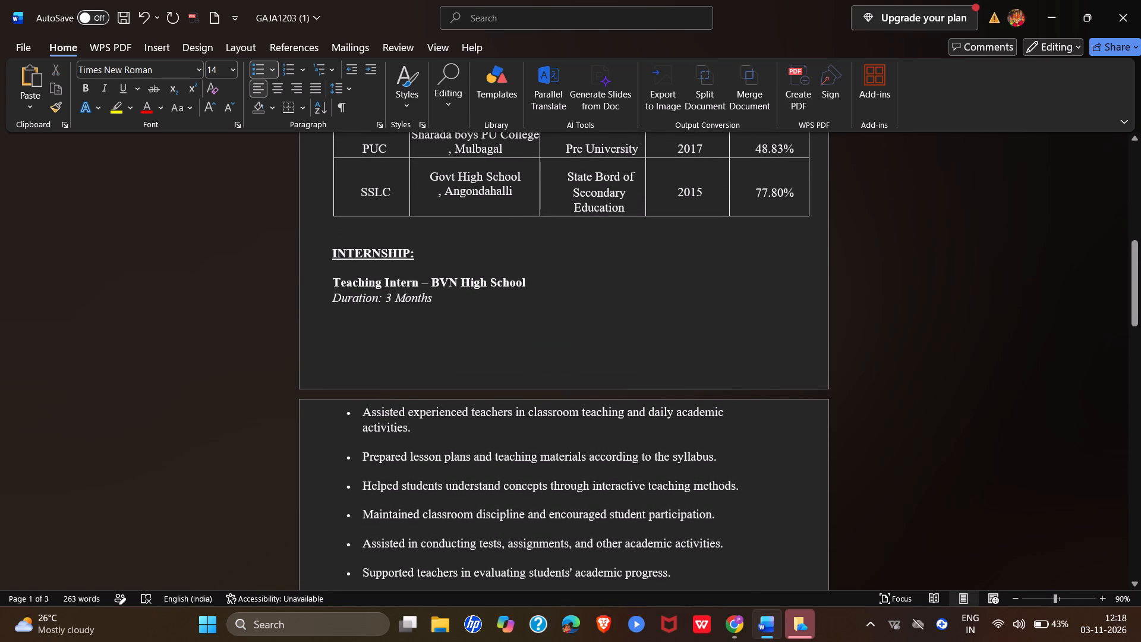
scroll(466, 319, "up", 2)
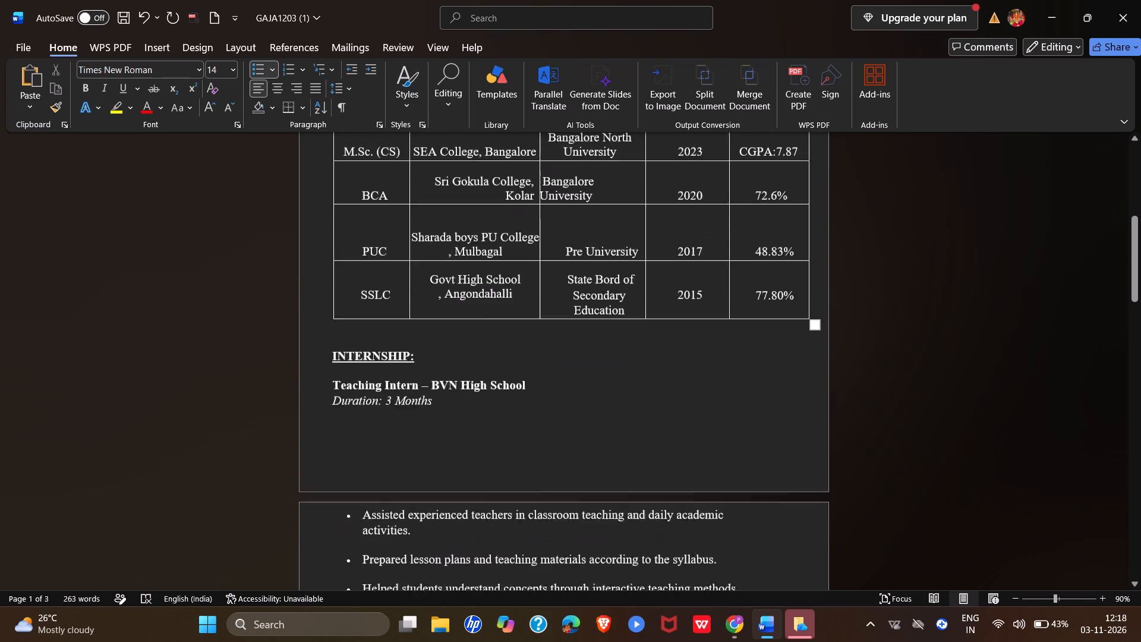
scroll(466, 319, "up", 2)
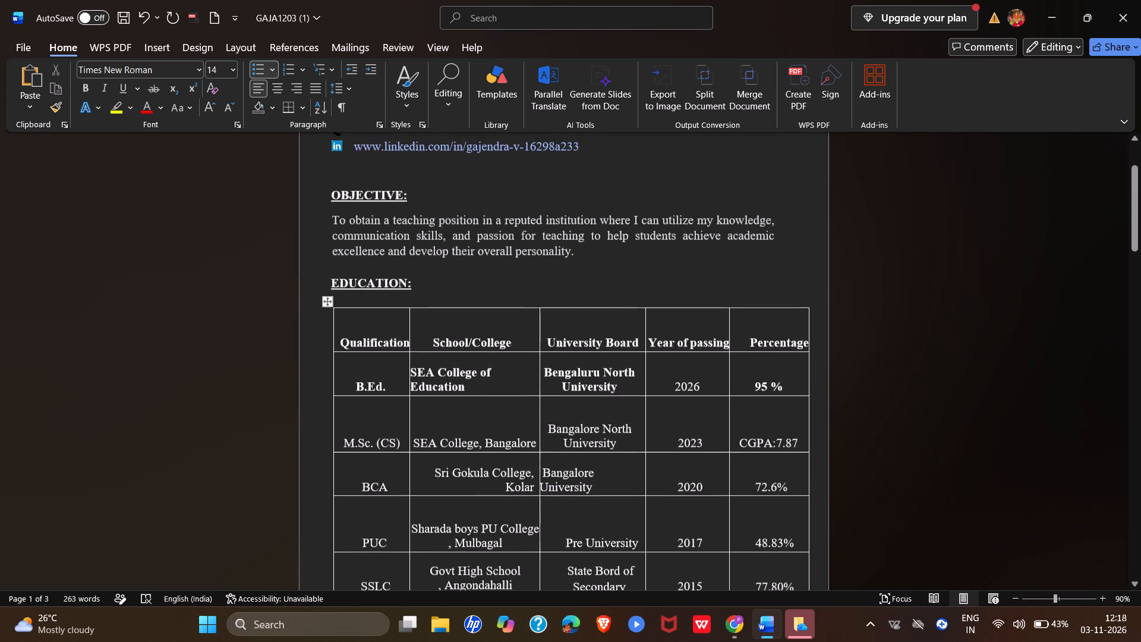
scroll(466, 319, "up", 1)
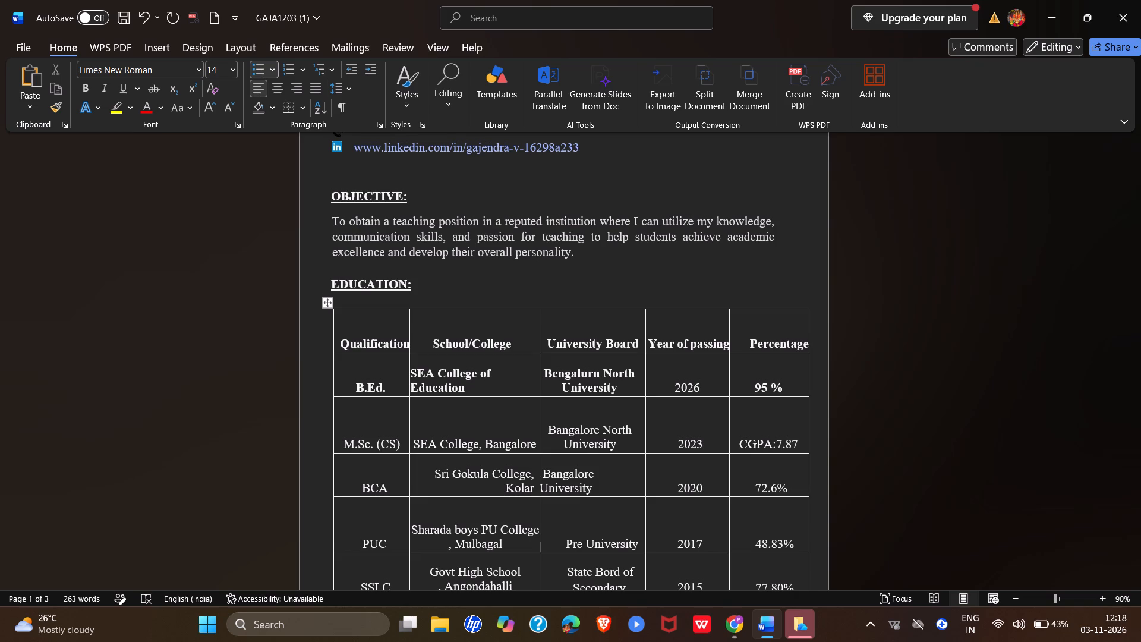
Reduce the heights of the M.Sc. (CS) and PUC rows in the education table to match the neighbouring rows.
scroll(467, 492, "down", 1)
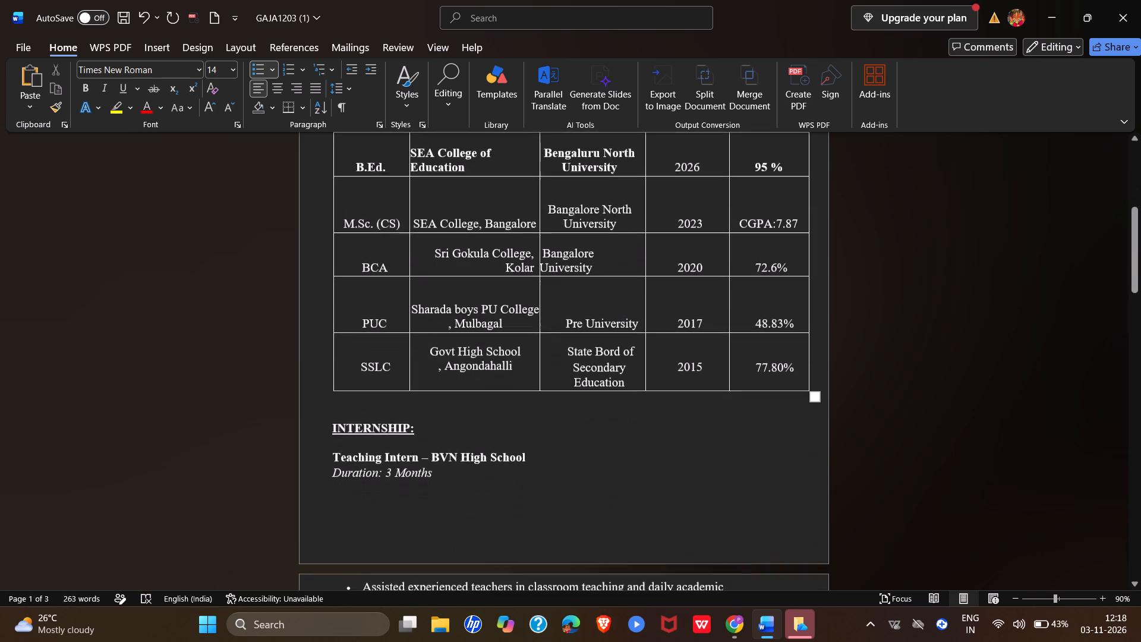
scroll(467, 492, "down", 2)
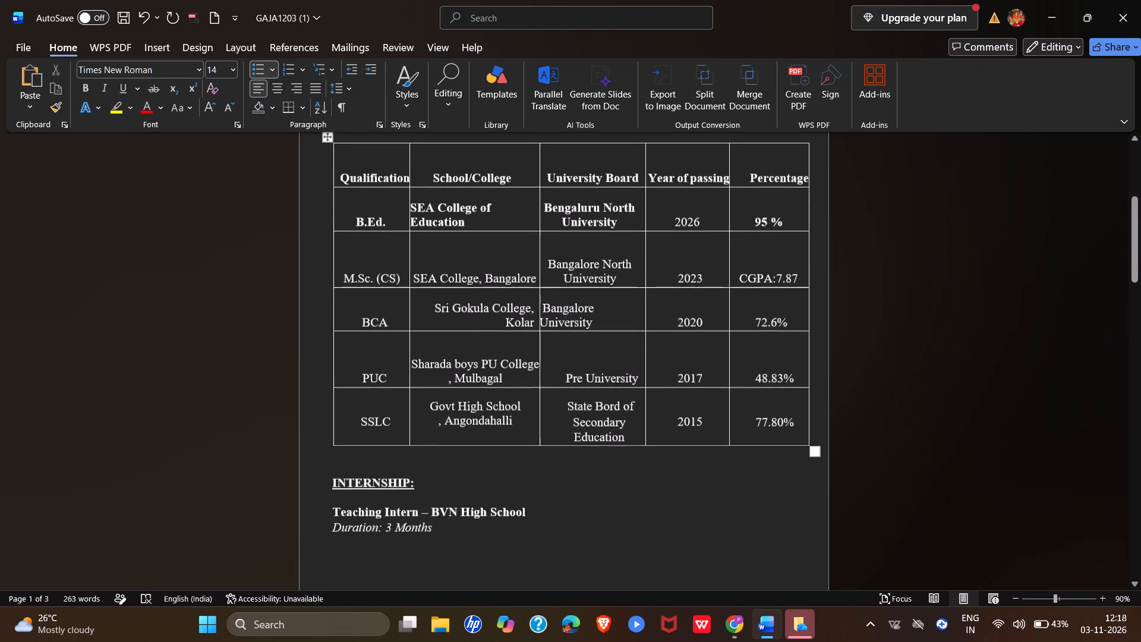
scroll(467, 492, "down", 1)
left_click_drag(575, 298, 575, 286)
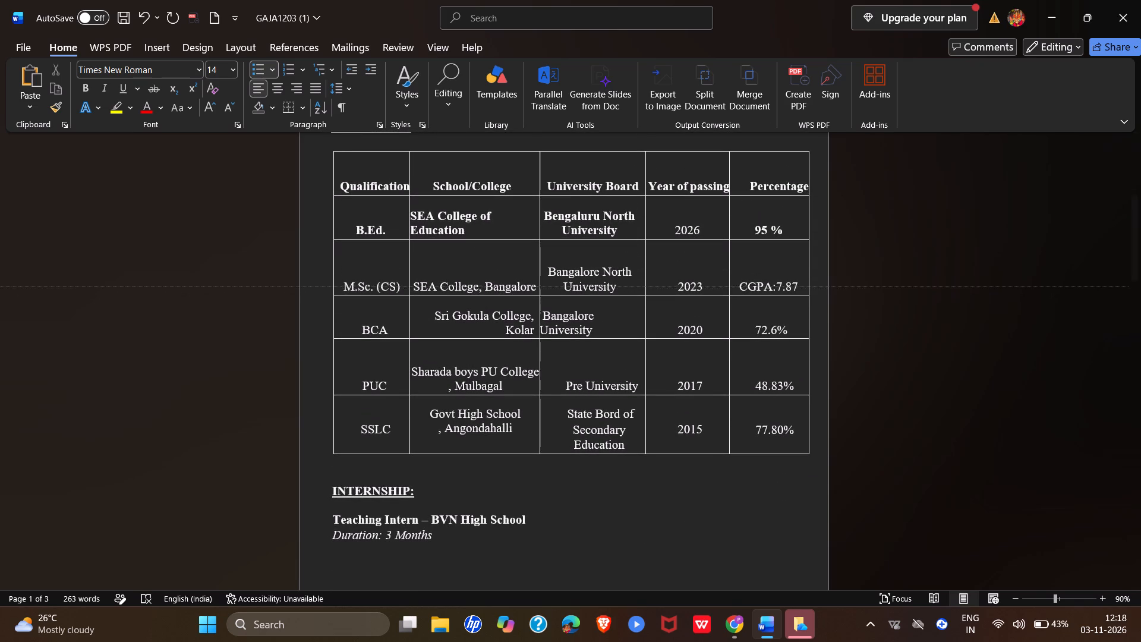
left_click_drag(575, 286, 573, 273)
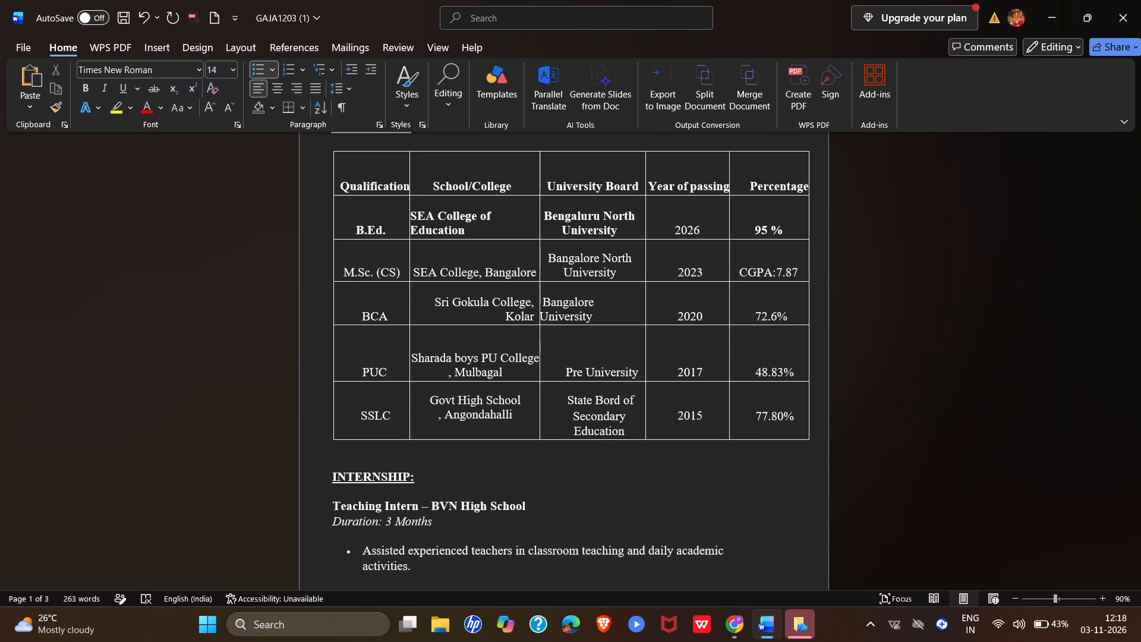
scroll(546, 327, "up", 3)
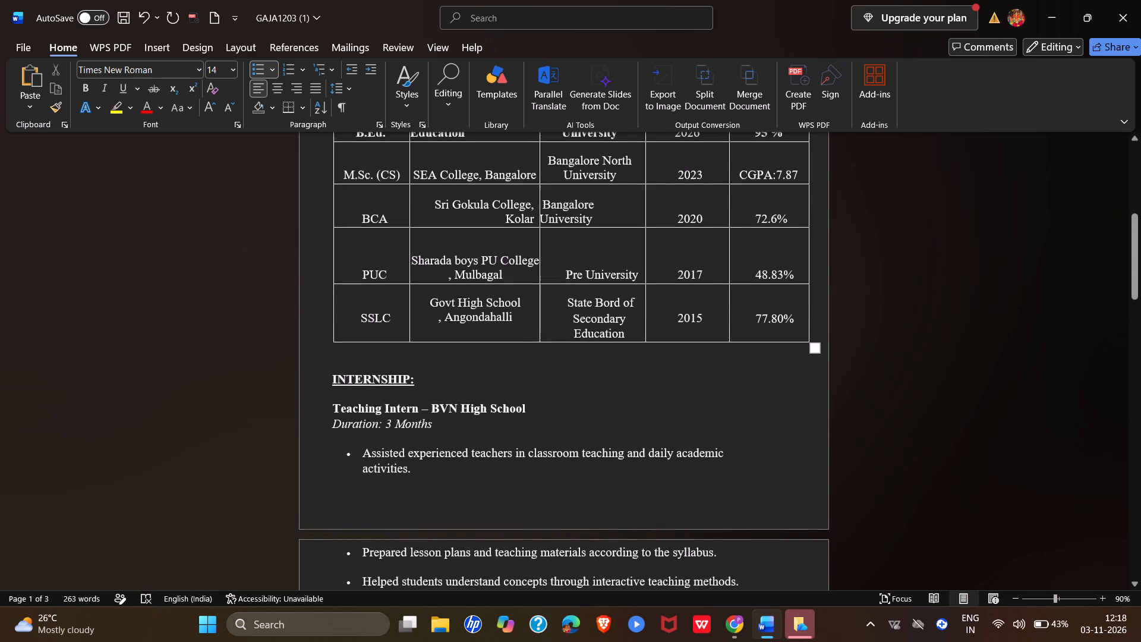
scroll(546, 327, "up", 1)
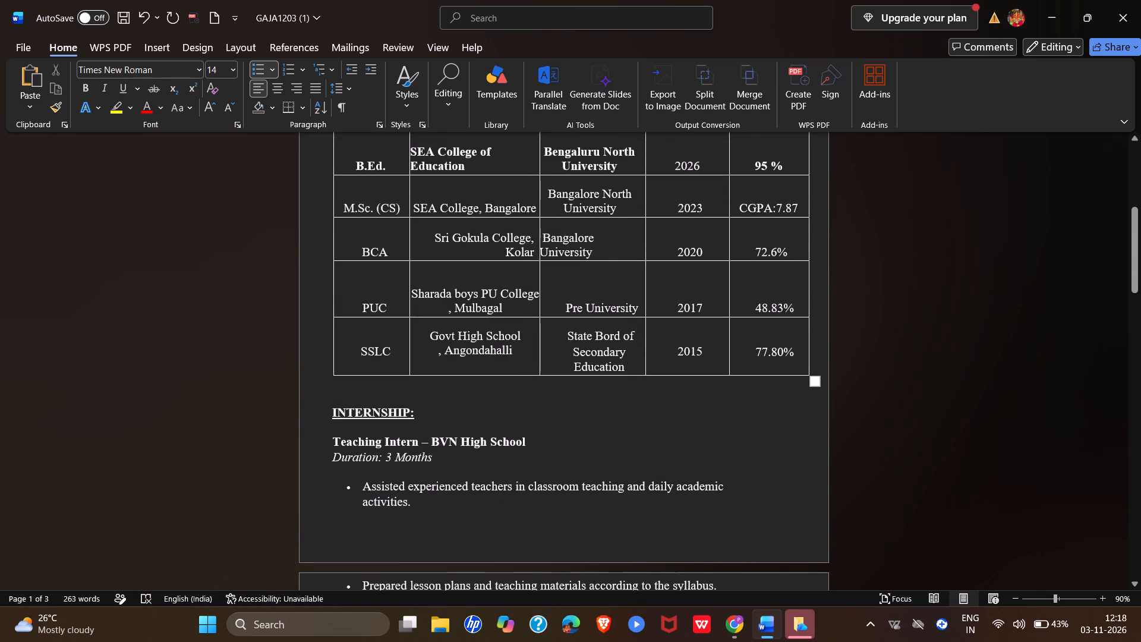
left_click_drag(524, 318, 523, 303)
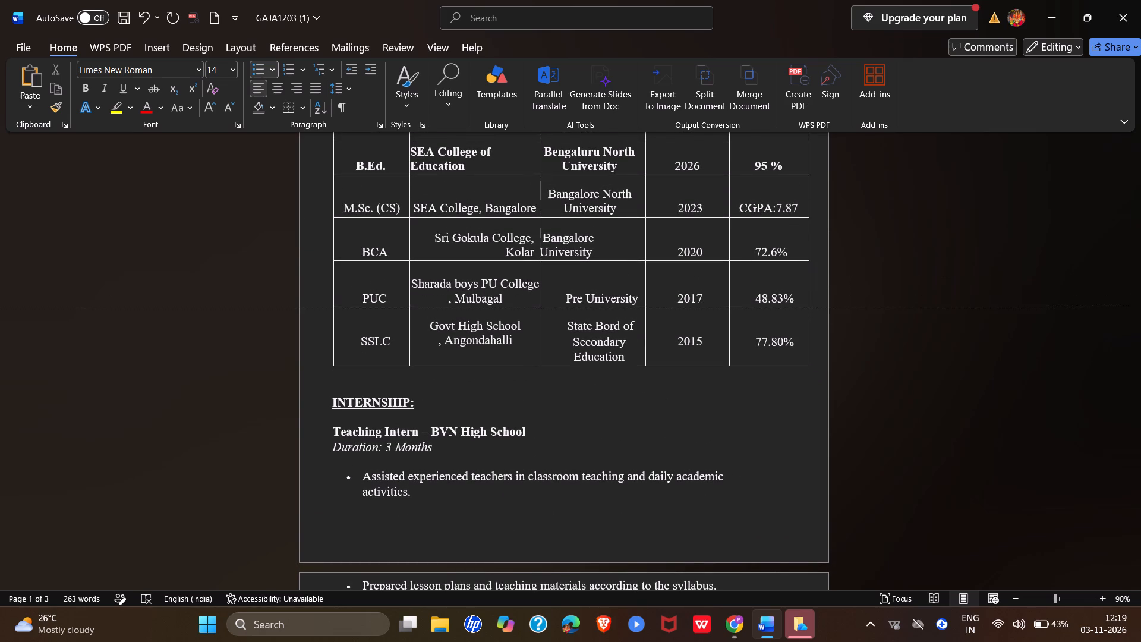
left_click_drag(523, 303, 523, 299)
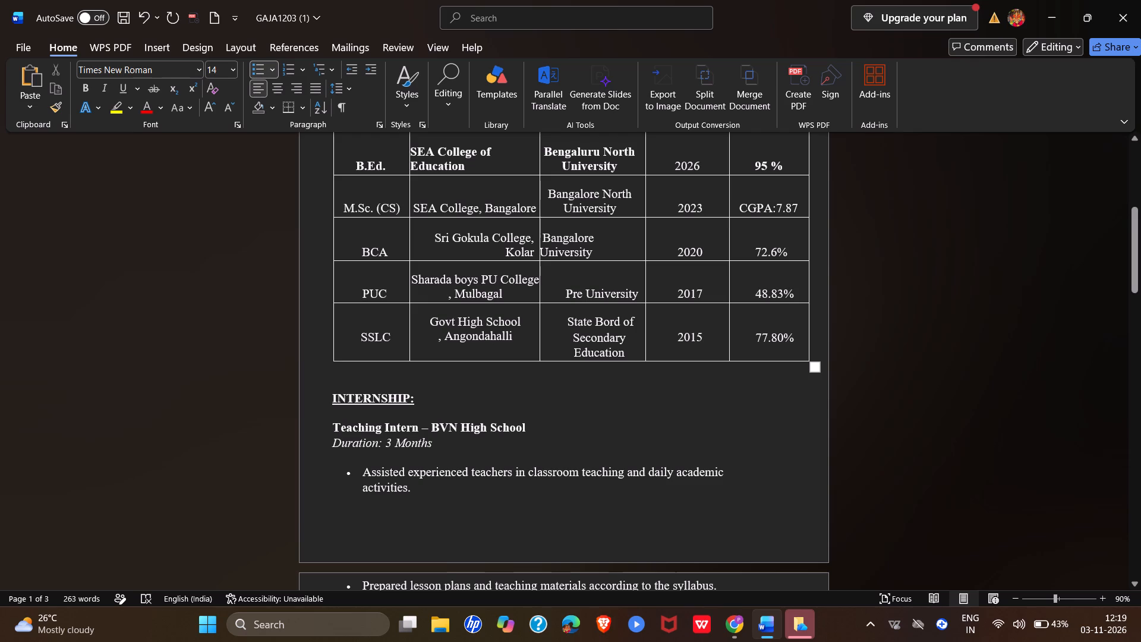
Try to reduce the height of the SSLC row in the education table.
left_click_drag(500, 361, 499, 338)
Widen the education table's University Board column so Bangalore University fits on one line, narrowing the Year of passing and Percentage columns.
left_click_drag(644, 326, 656, 325)
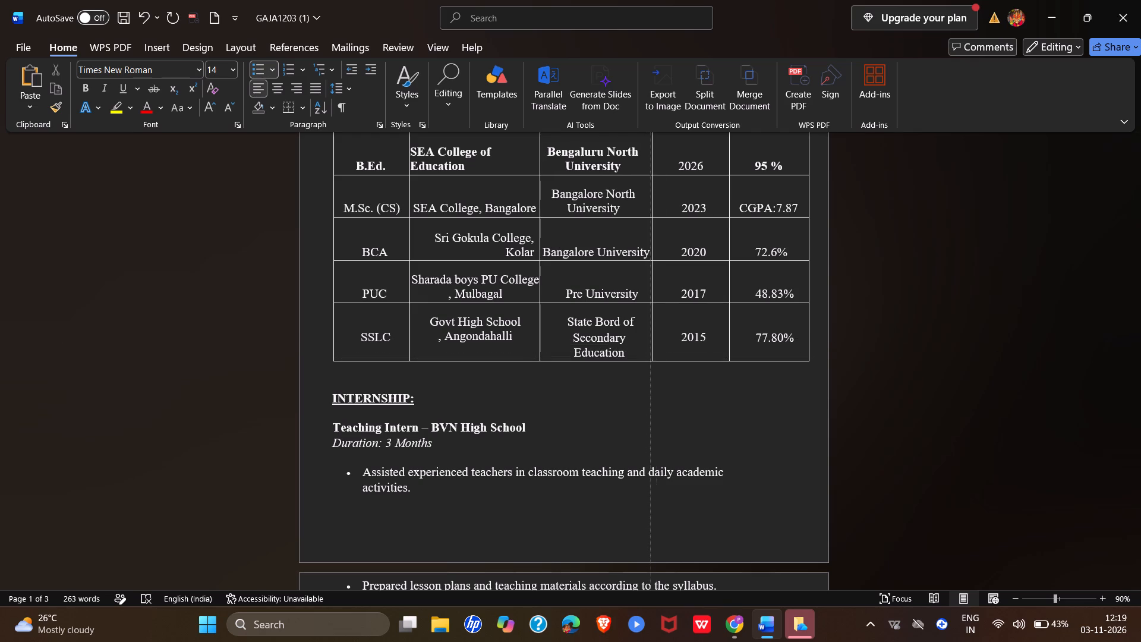
left_click_drag(656, 325, 661, 325)
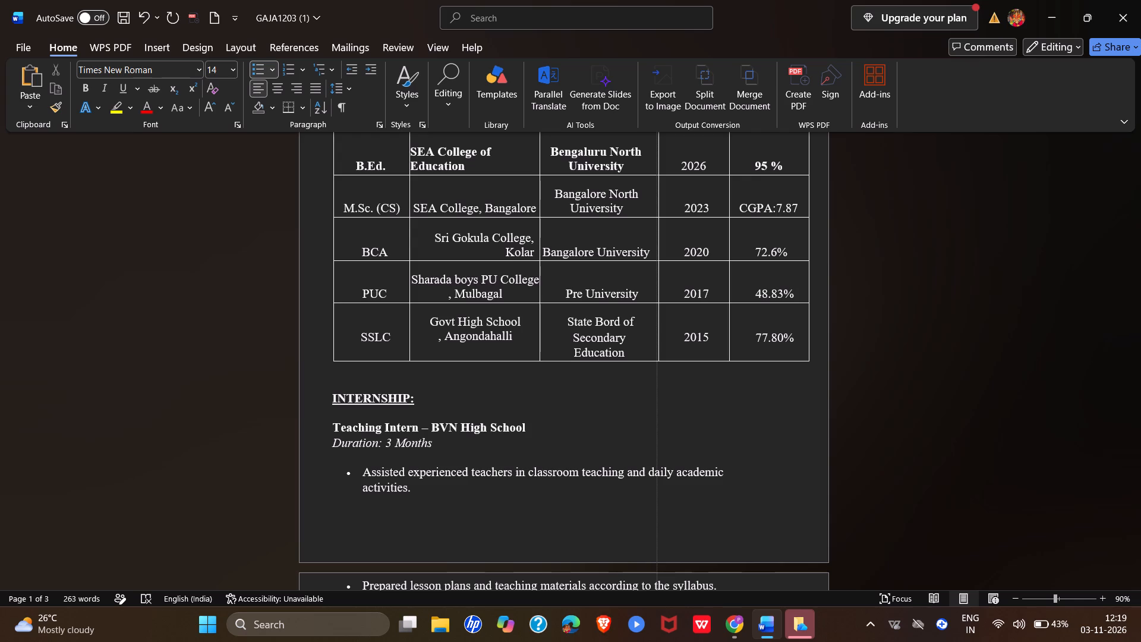
left_click_drag(661, 325, 664, 325)
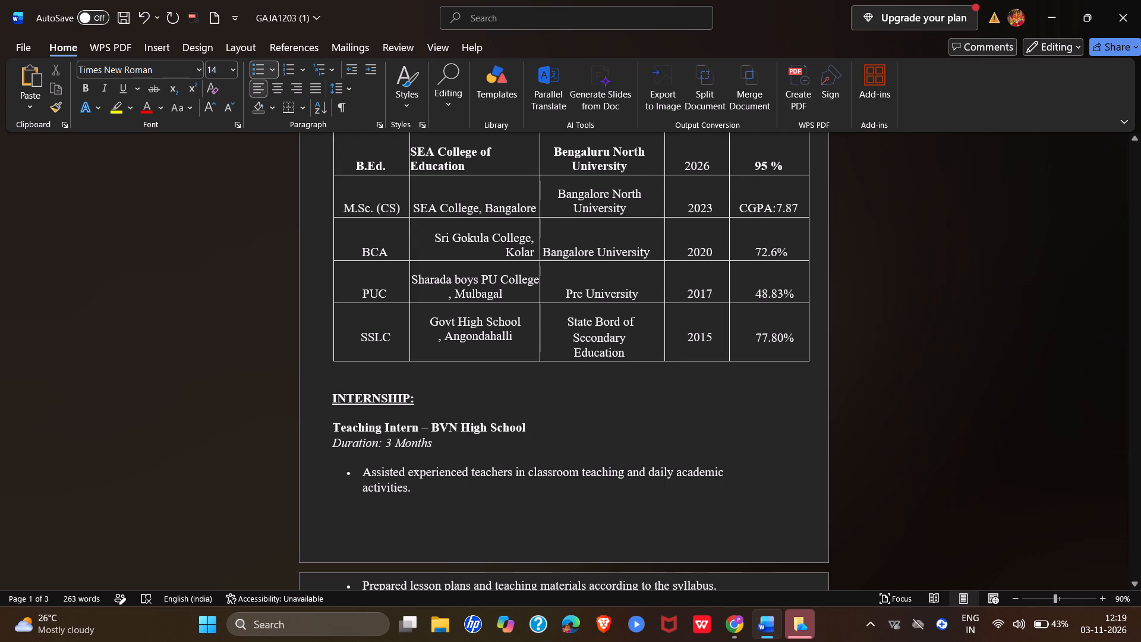
left_click_drag(728, 291, 735, 291)
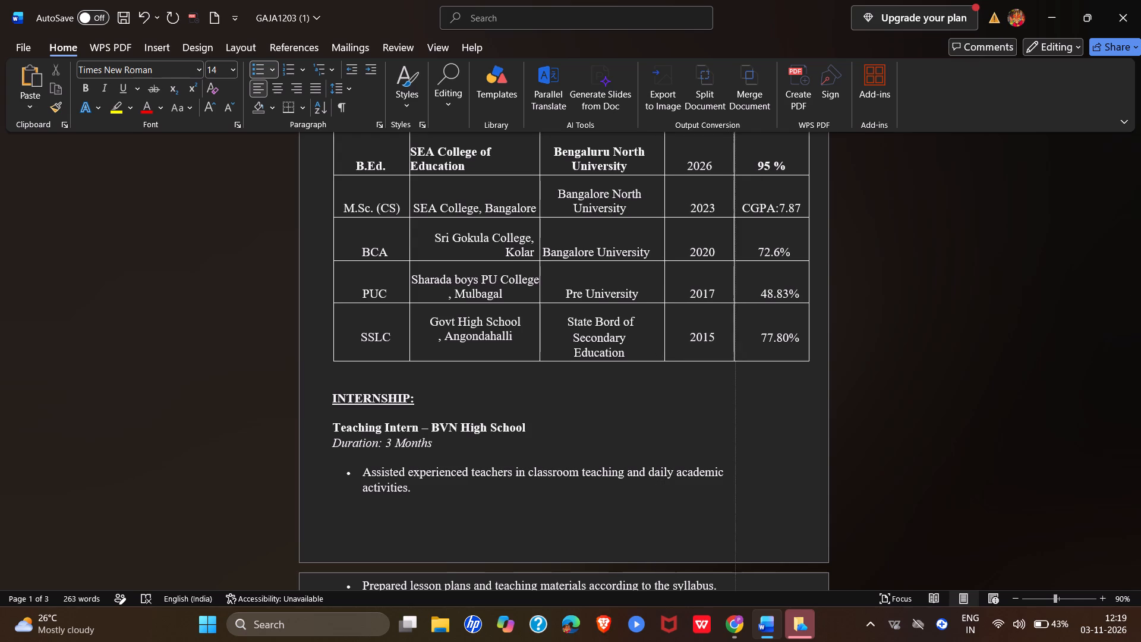
left_click_drag(735, 291, 745, 291)
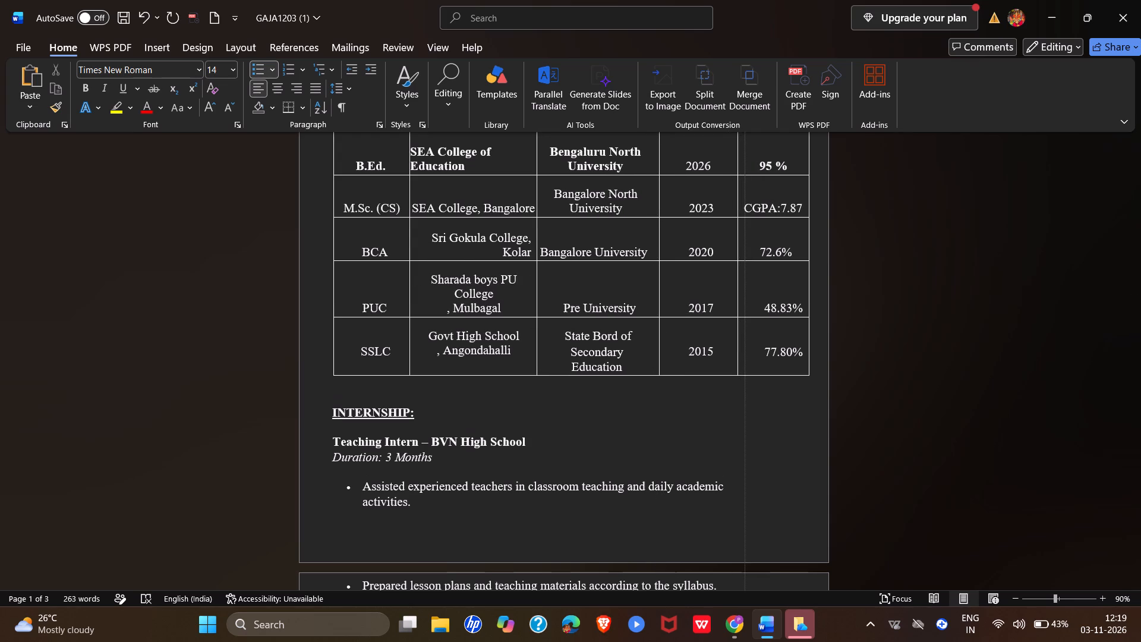
left_click_drag(745, 291, 738, 290)
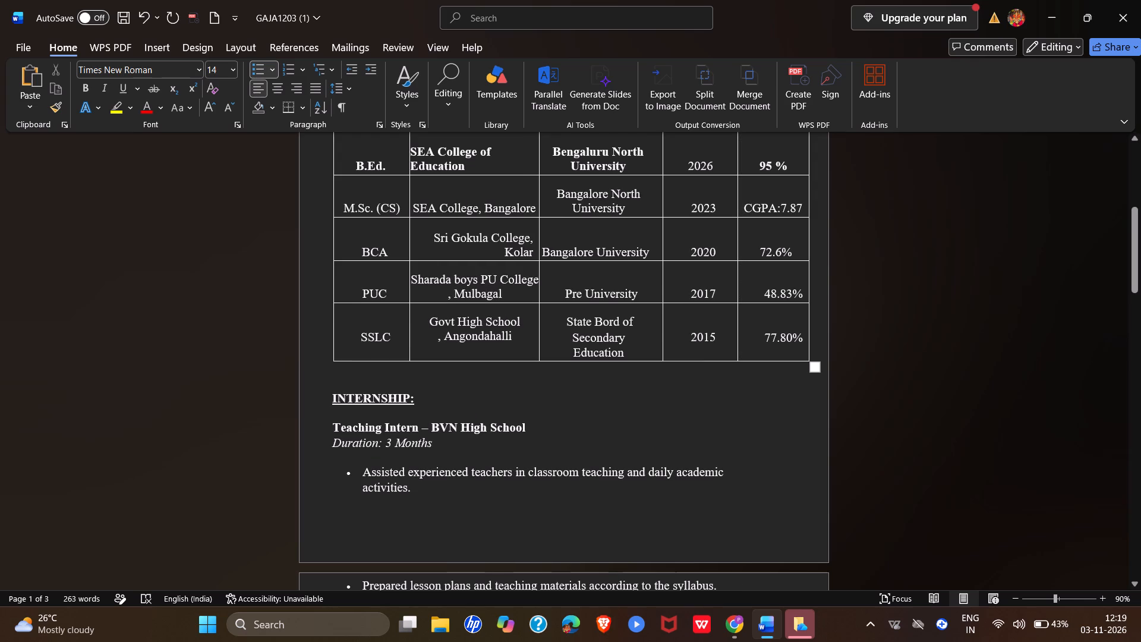
left_click_drag(661, 285, 678, 283)
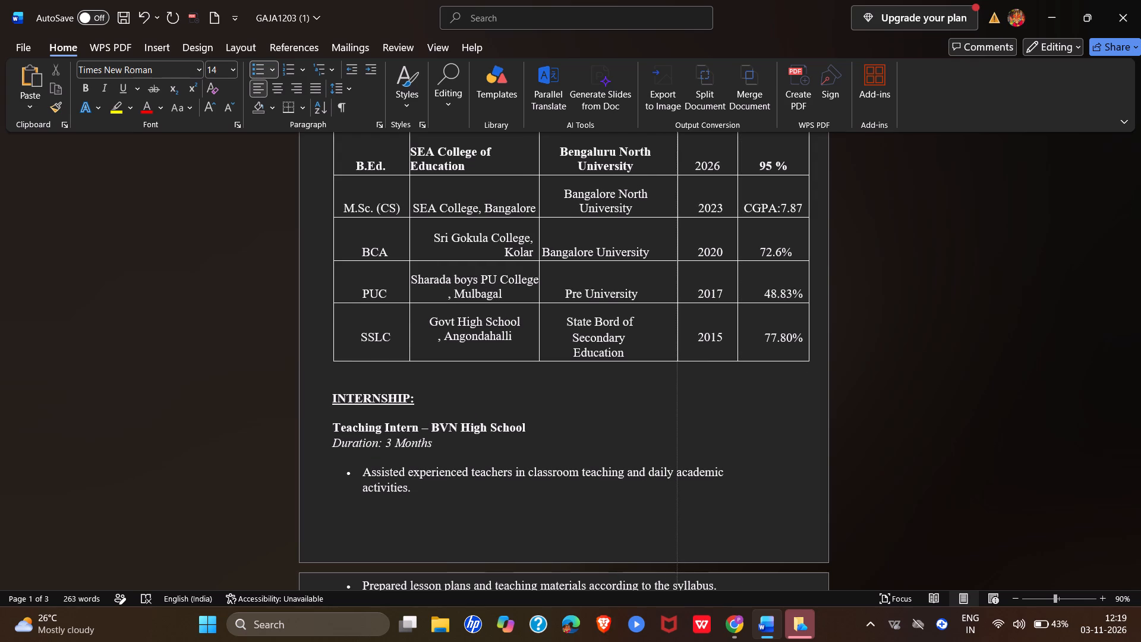
left_click_drag(678, 283, 678, 282)
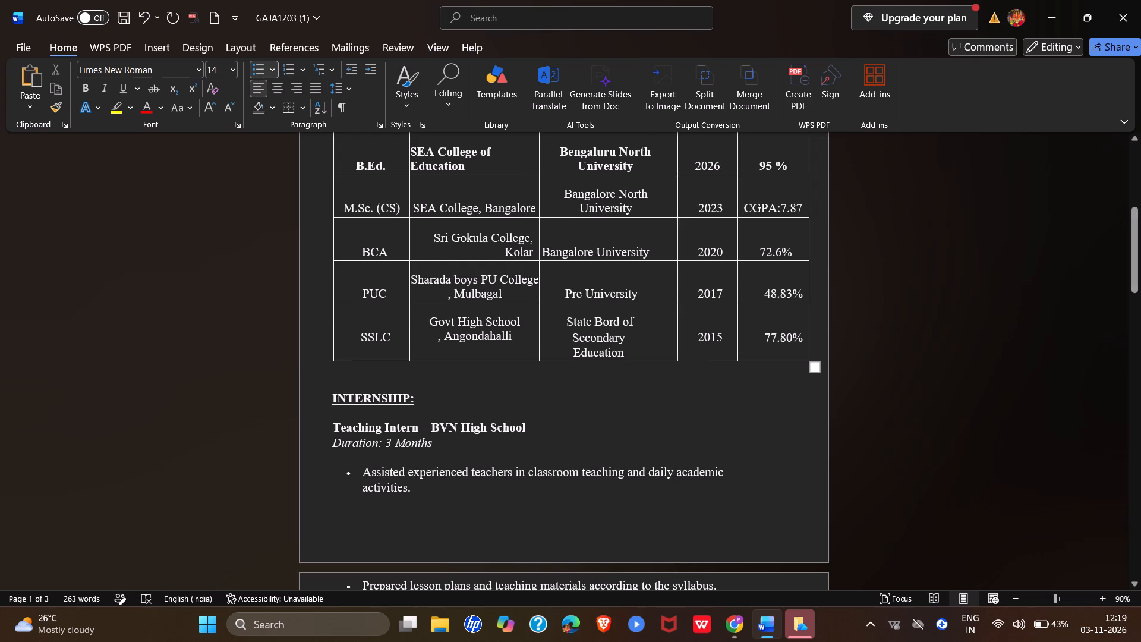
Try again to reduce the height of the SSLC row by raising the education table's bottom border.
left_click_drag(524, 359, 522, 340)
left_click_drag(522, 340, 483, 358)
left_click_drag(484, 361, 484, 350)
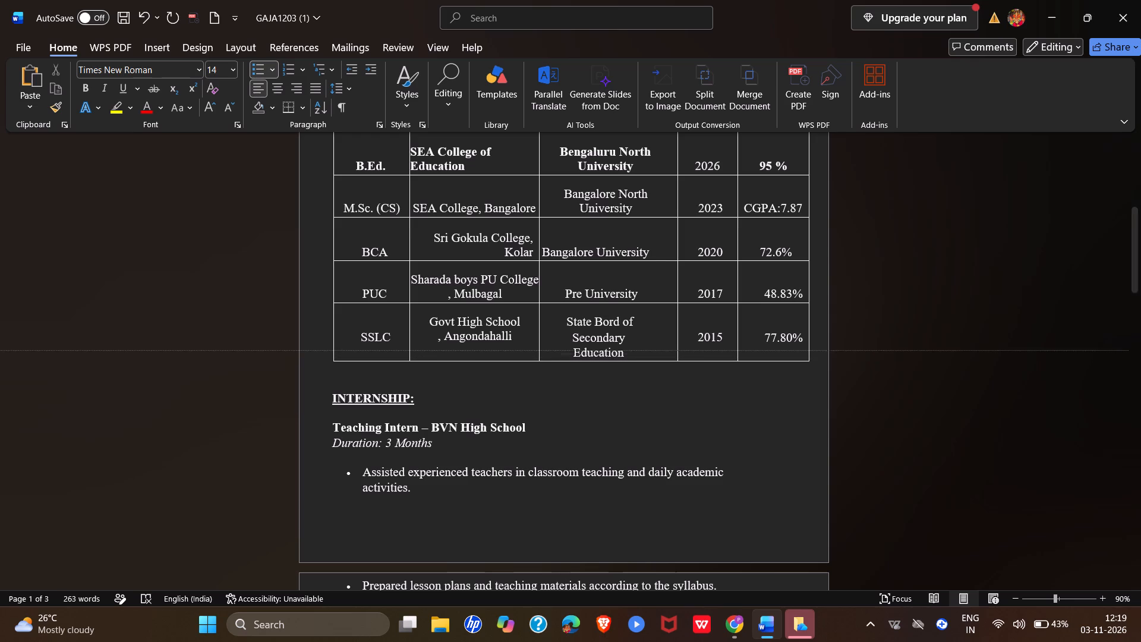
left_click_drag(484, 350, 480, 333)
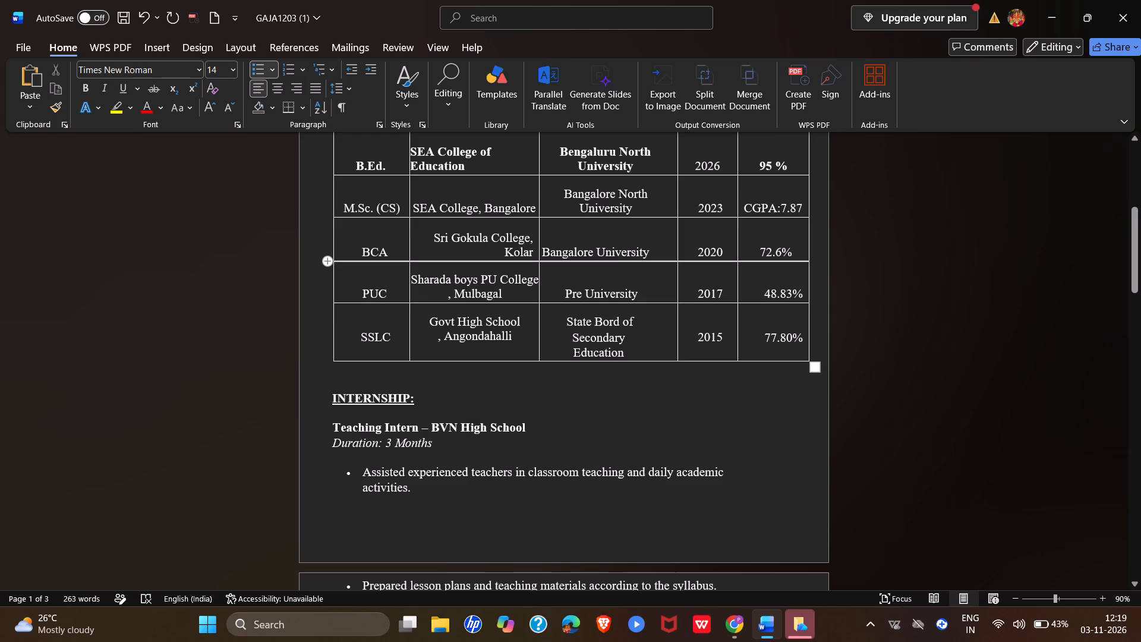
Extend the education table's left edge outward past the text margin and widen the School/College column into the Qualification column.
left_click_drag(333, 276, 328, 276)
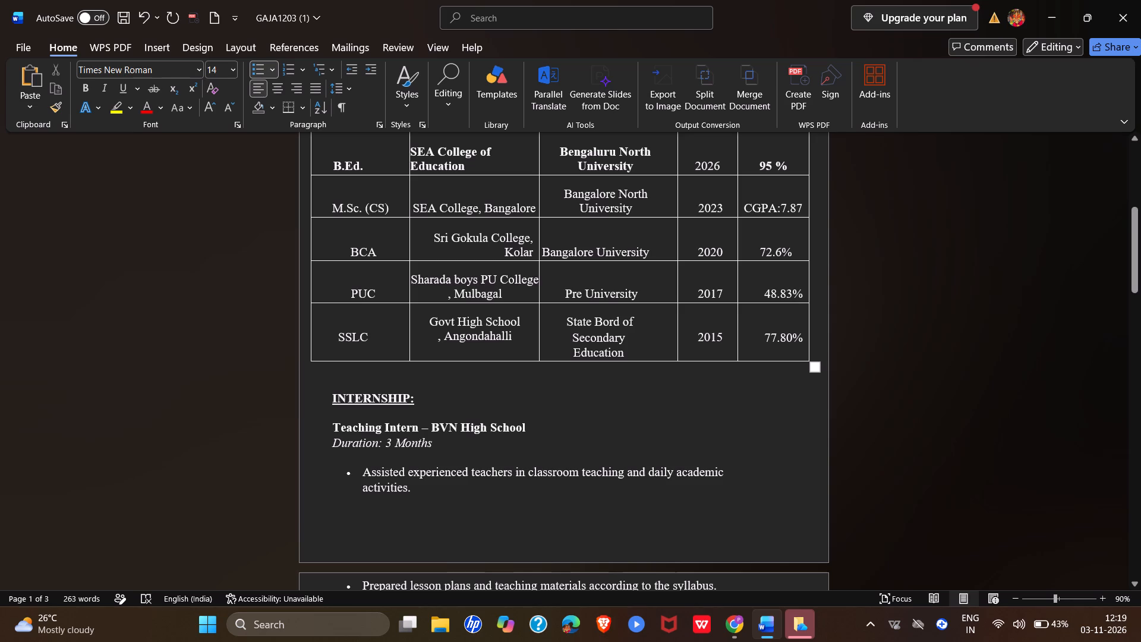
left_click_drag(408, 239, 396, 238)
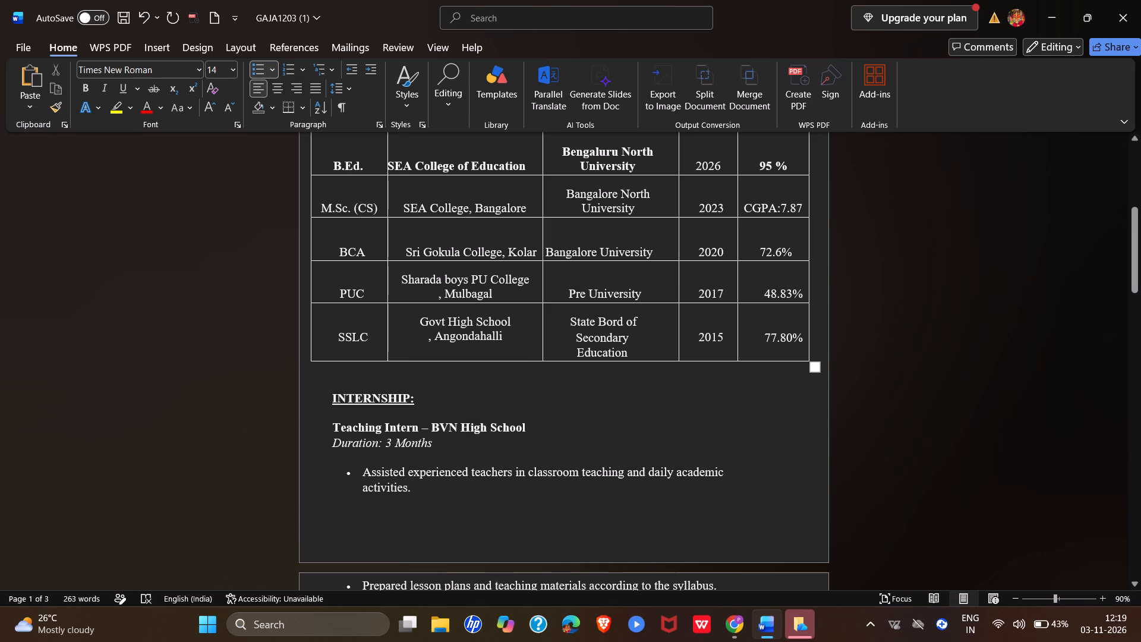
Widen the University Board column into School/College so Bengaluru North University fits on one line and the PUC entry stays on two.
left_click_drag(542, 231, 533, 226)
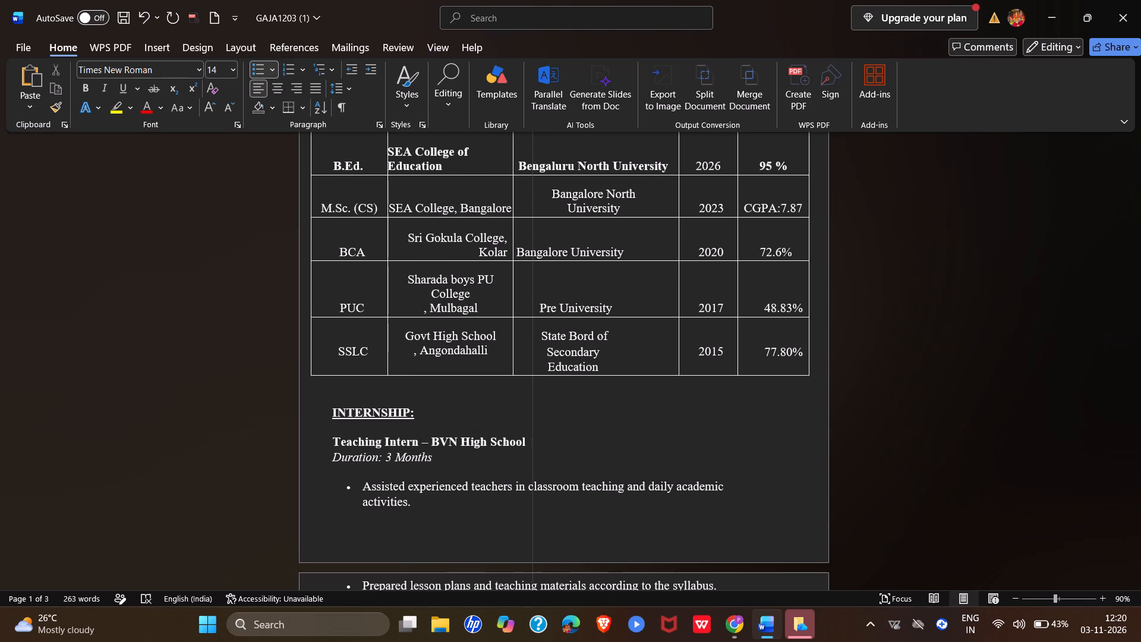
left_click_drag(533, 226, 540, 225)
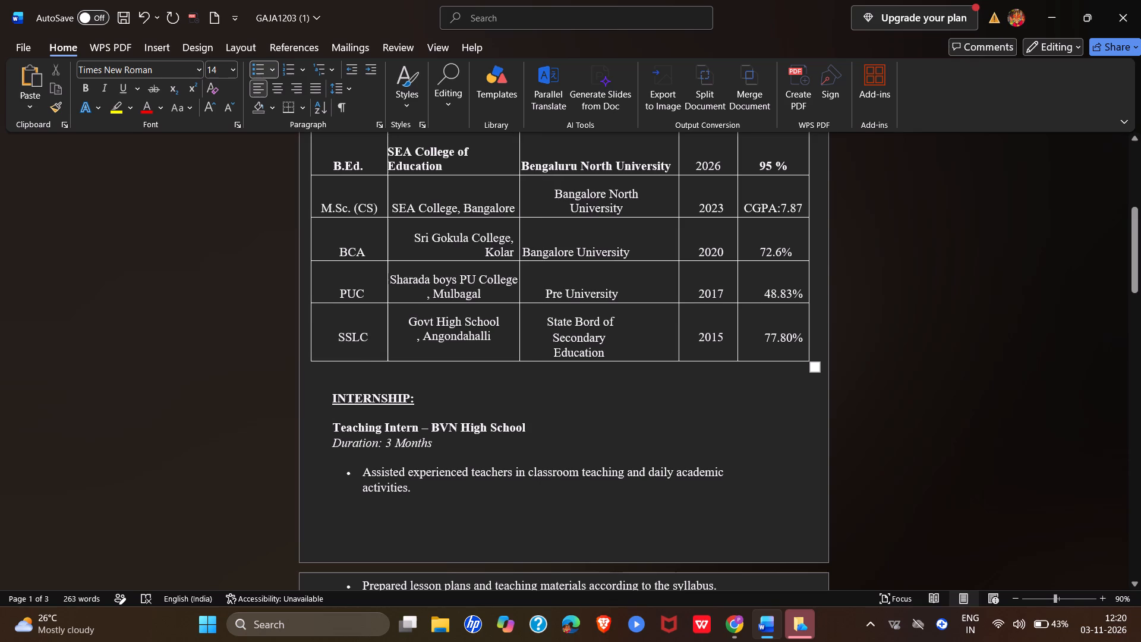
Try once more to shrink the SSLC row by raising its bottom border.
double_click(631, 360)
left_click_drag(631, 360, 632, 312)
Check the page layout from the internship section through the hobbies, personal information and declaration sections.
scroll(404, 479, "down", 4)
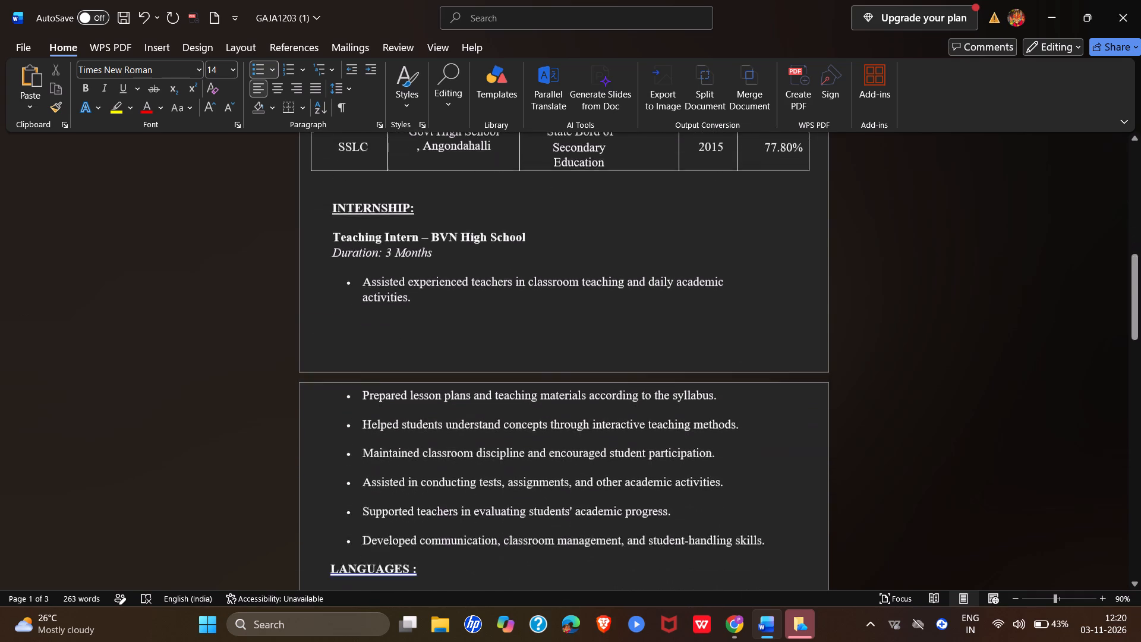
scroll(404, 479, "down", 4)
scroll(404, 479, "up", 1)
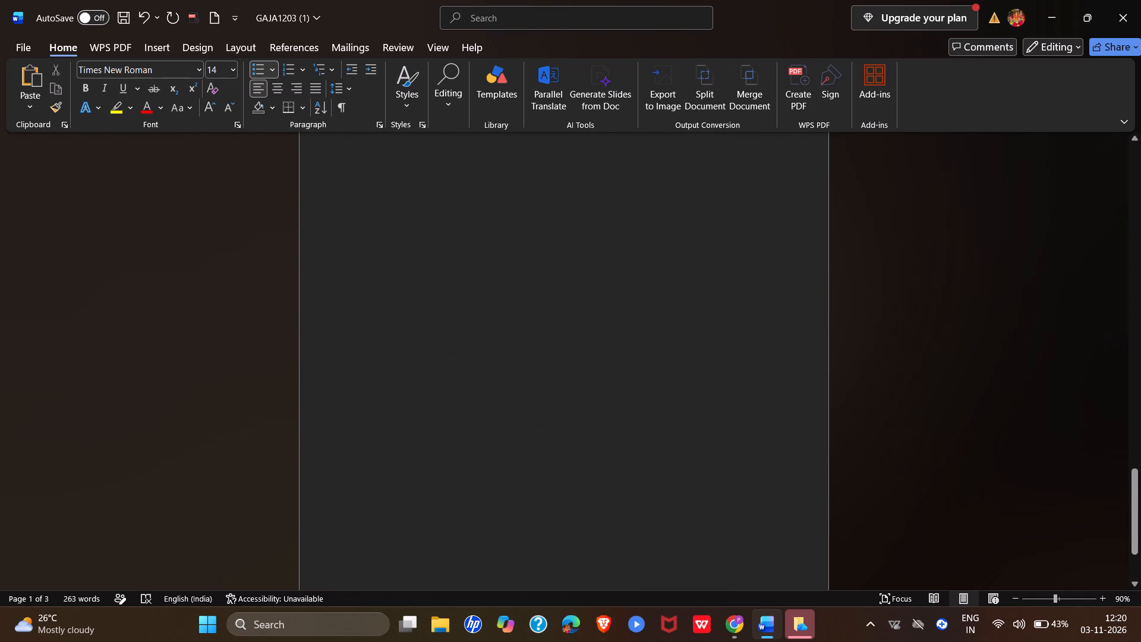
scroll(404, 479, "up", 4)
scroll(404, 479, "down", 2)
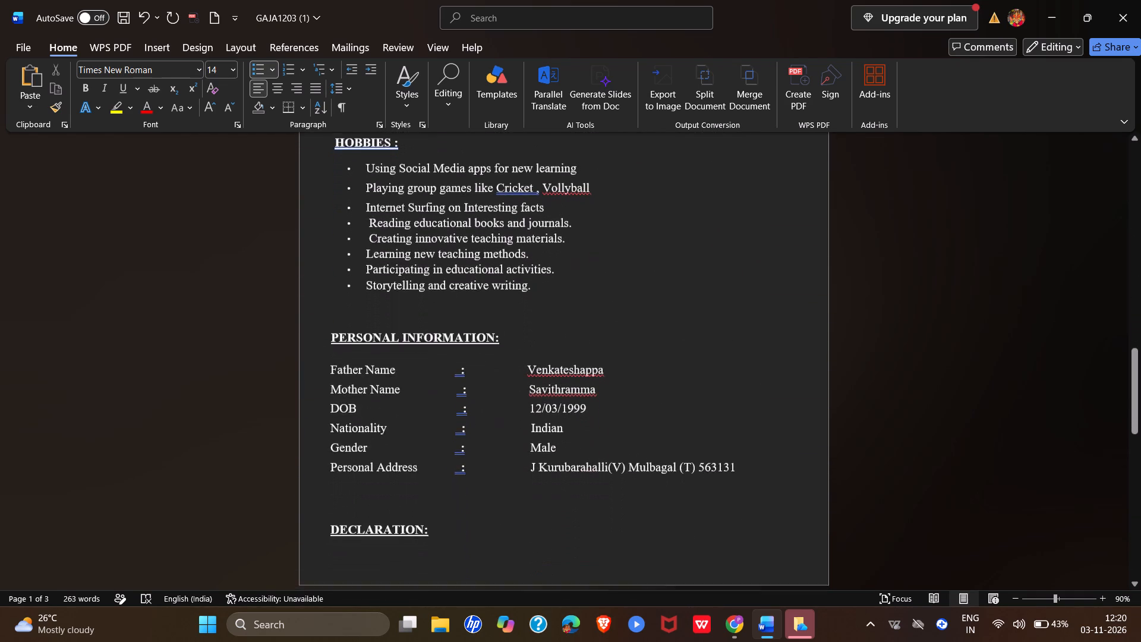
Remove the extra blank line between the Personal Address entry and the DECLARATION heading.
scroll(404, 479, "down", 2)
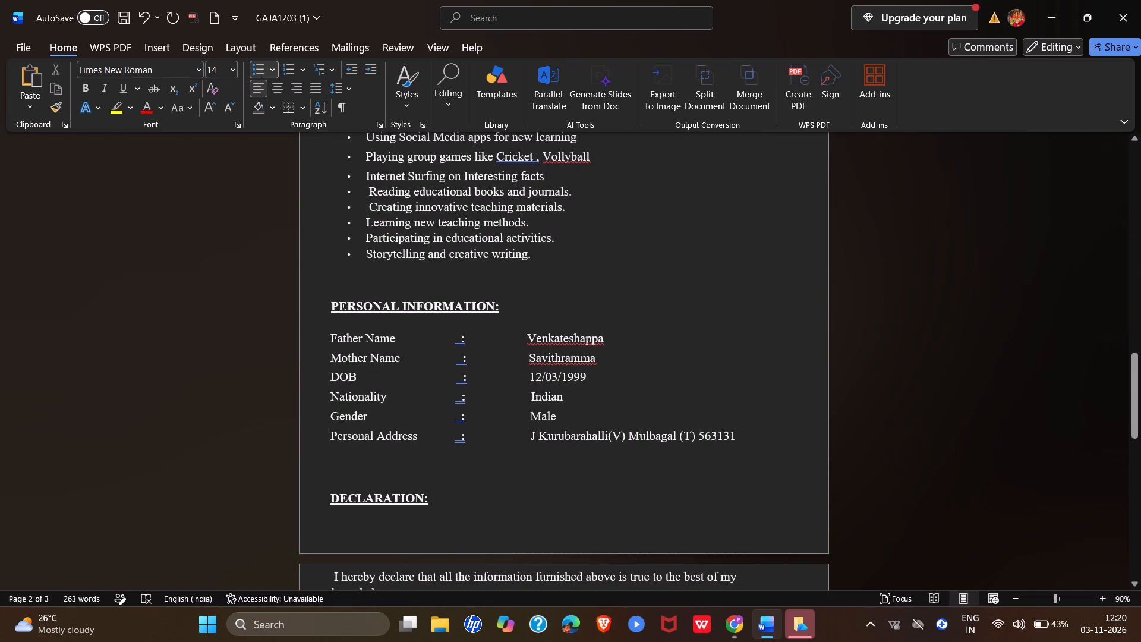
left_click(324, 499)
key("BackSpace")
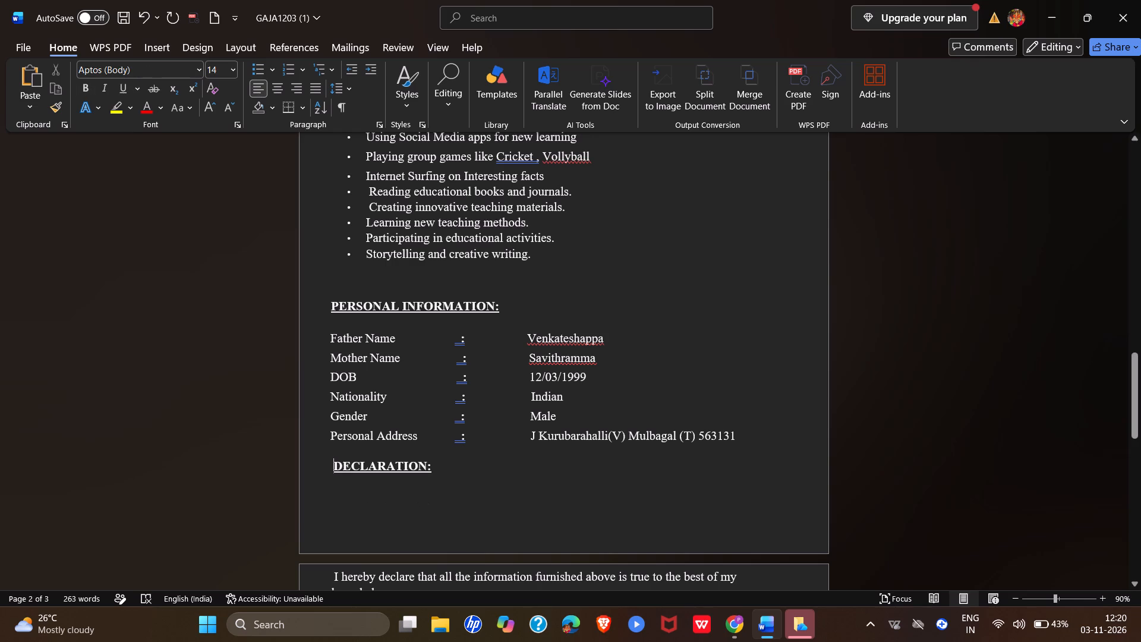
Remove the extra blank line between the languages list and the HOBBIES heading, along with the spaces before the heading.
scroll(433, 322, "up", 2)
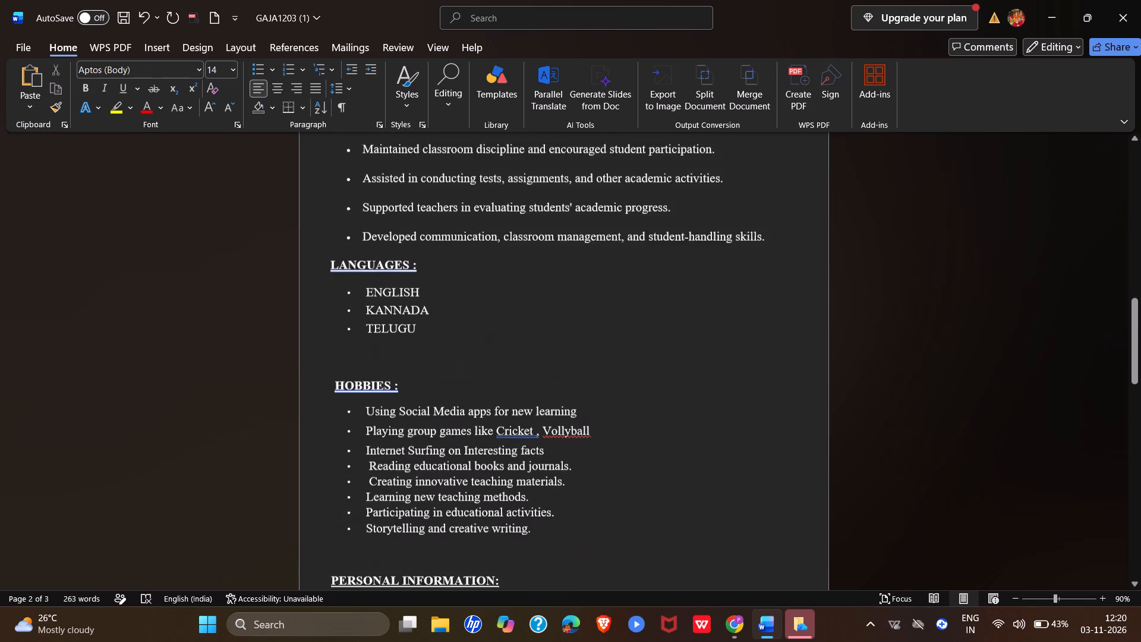
scroll(433, 322, "up", 1)
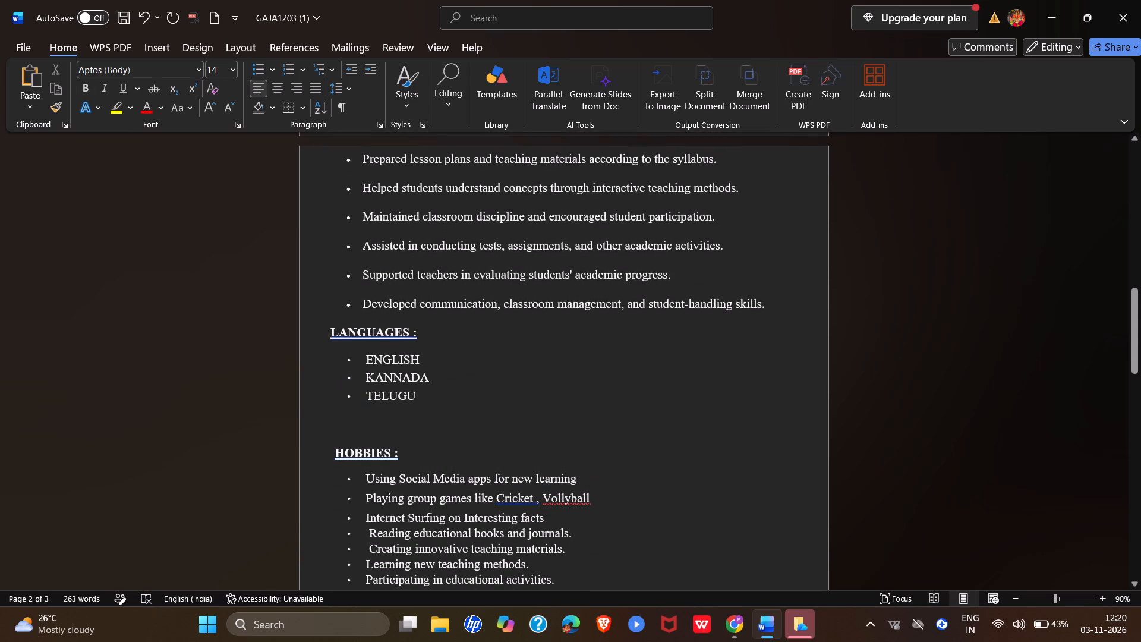
left_click(336, 451)
key("BackSpace")
key("BackSpace")
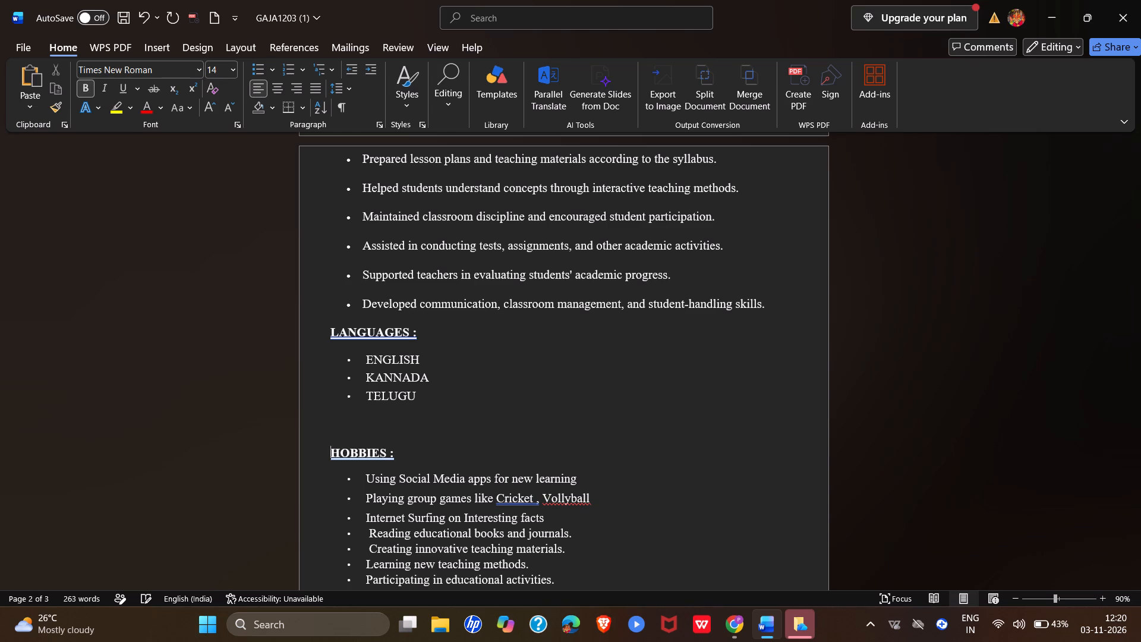
key("BackSpace")
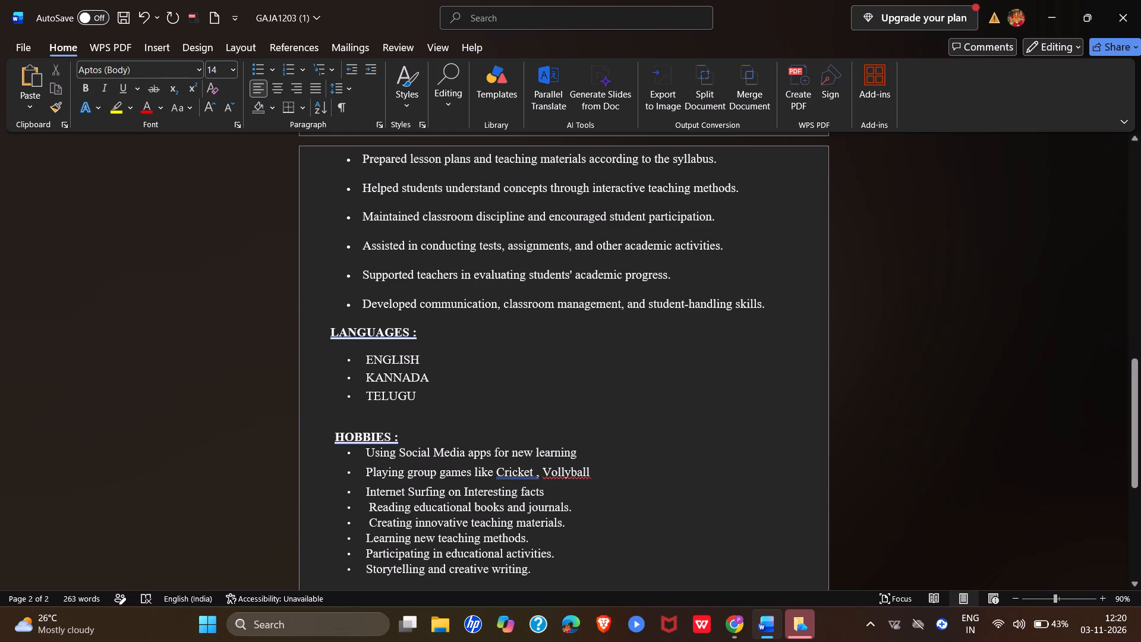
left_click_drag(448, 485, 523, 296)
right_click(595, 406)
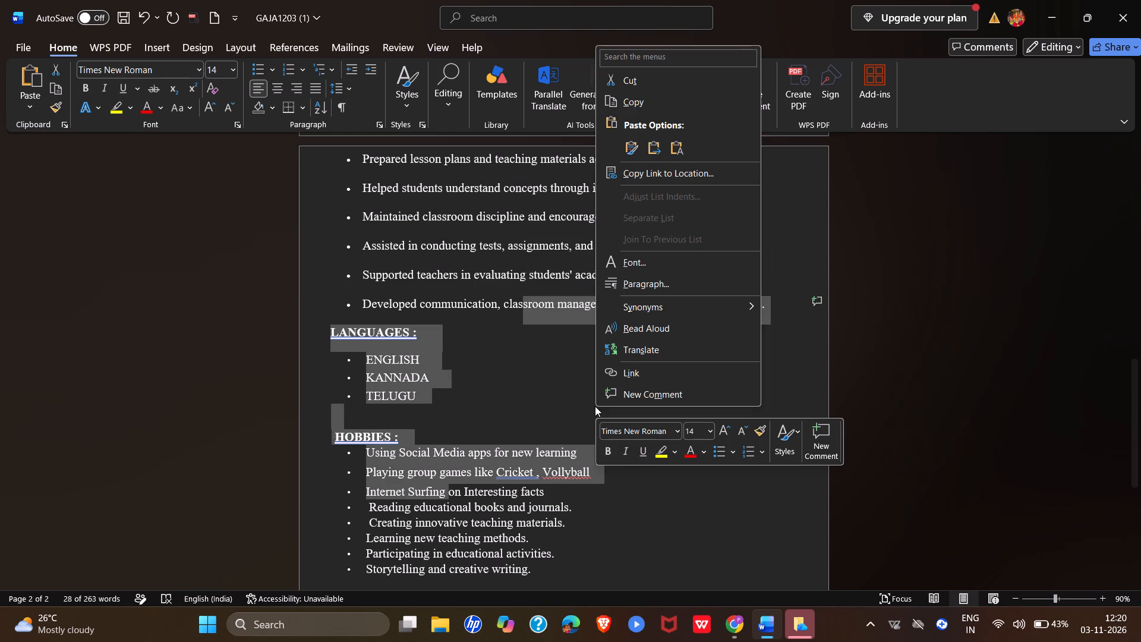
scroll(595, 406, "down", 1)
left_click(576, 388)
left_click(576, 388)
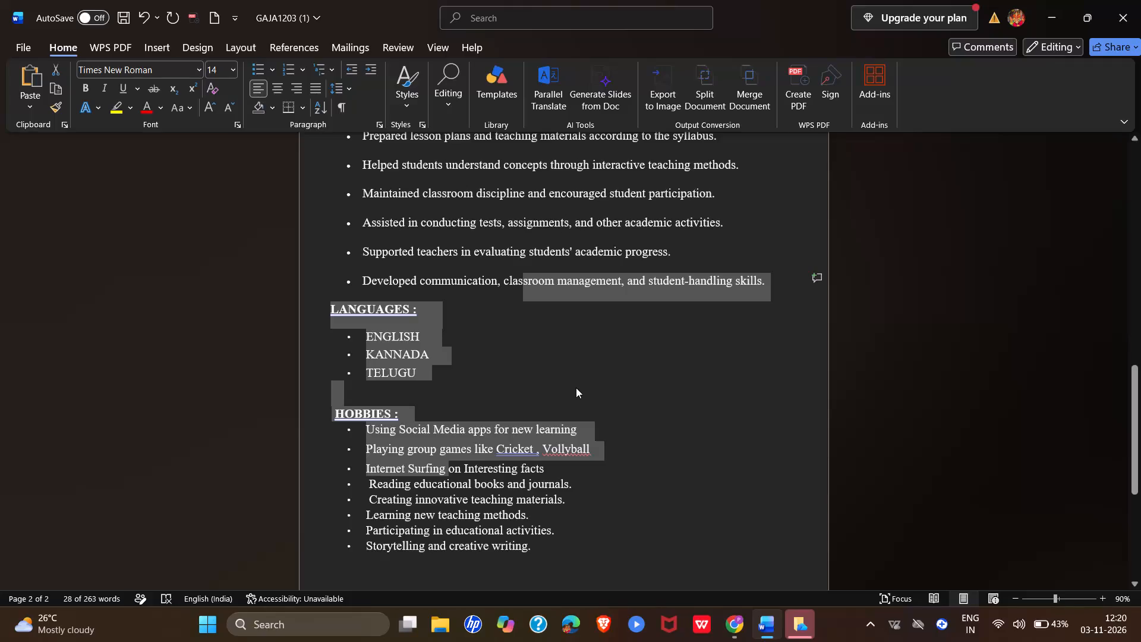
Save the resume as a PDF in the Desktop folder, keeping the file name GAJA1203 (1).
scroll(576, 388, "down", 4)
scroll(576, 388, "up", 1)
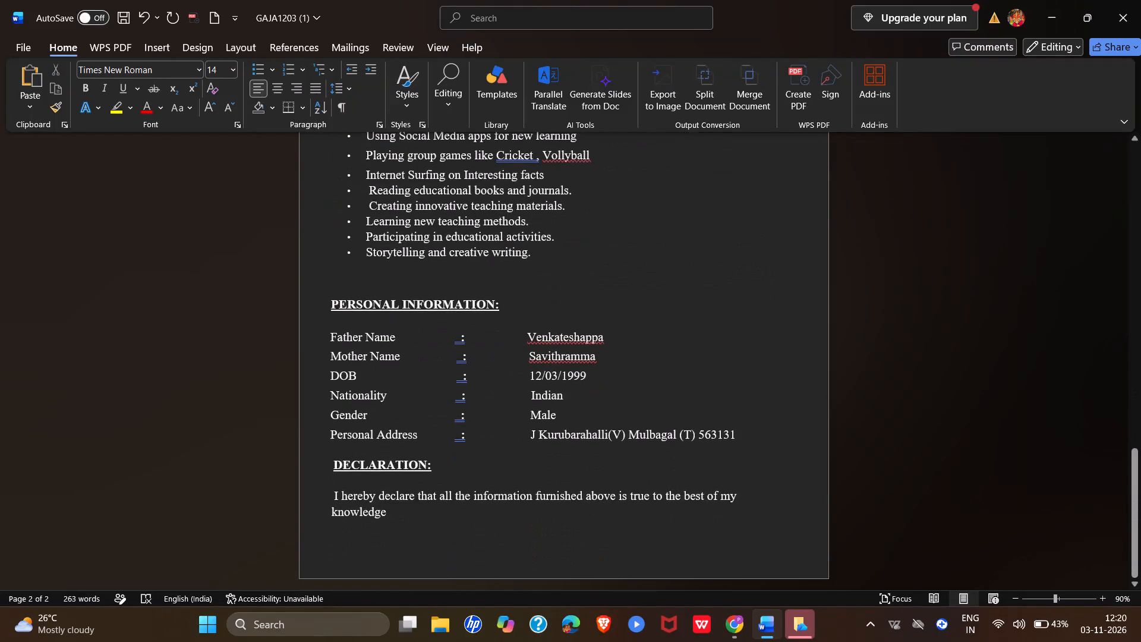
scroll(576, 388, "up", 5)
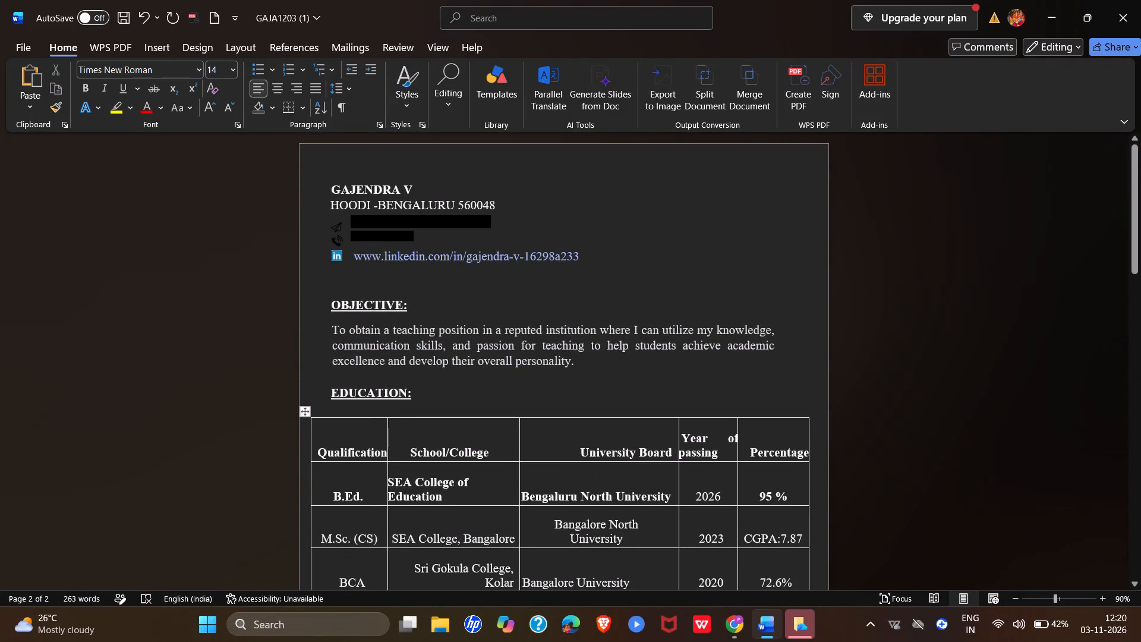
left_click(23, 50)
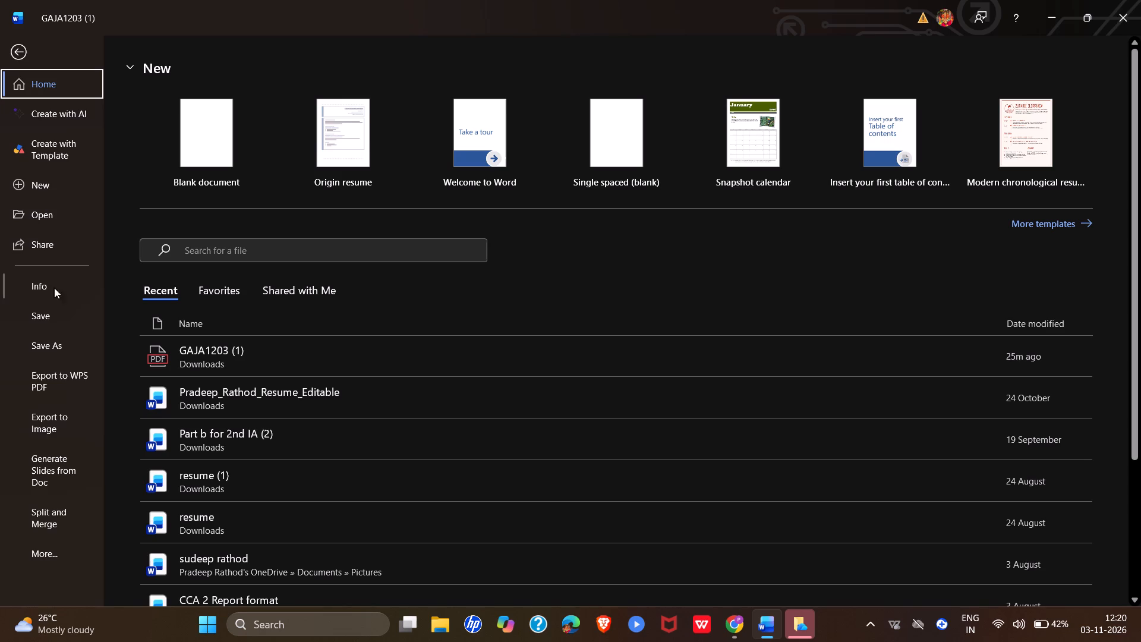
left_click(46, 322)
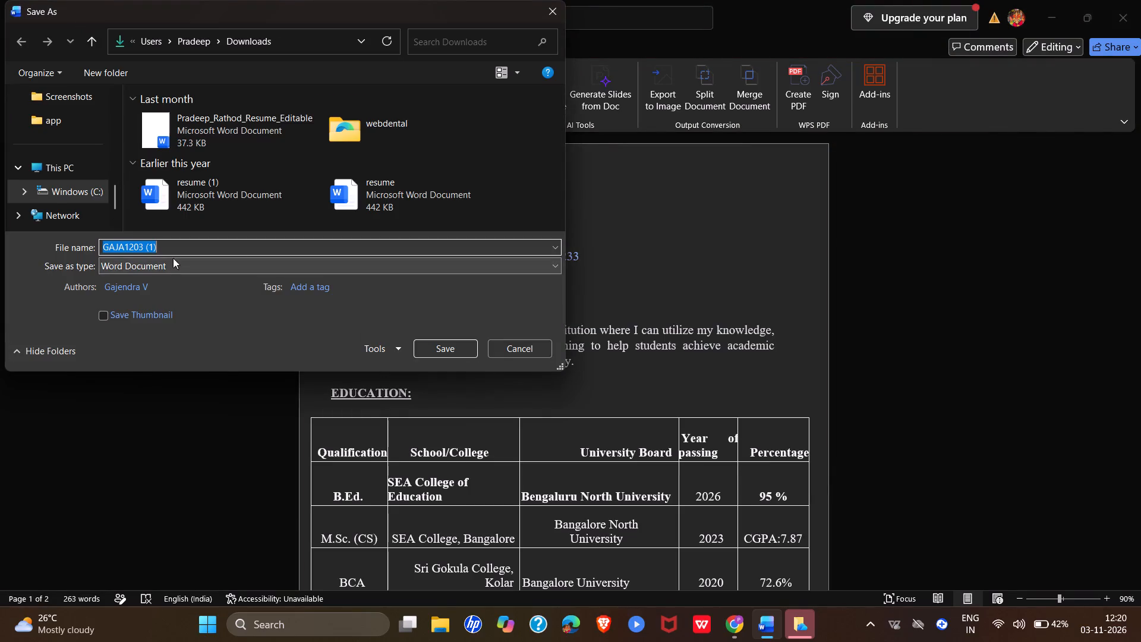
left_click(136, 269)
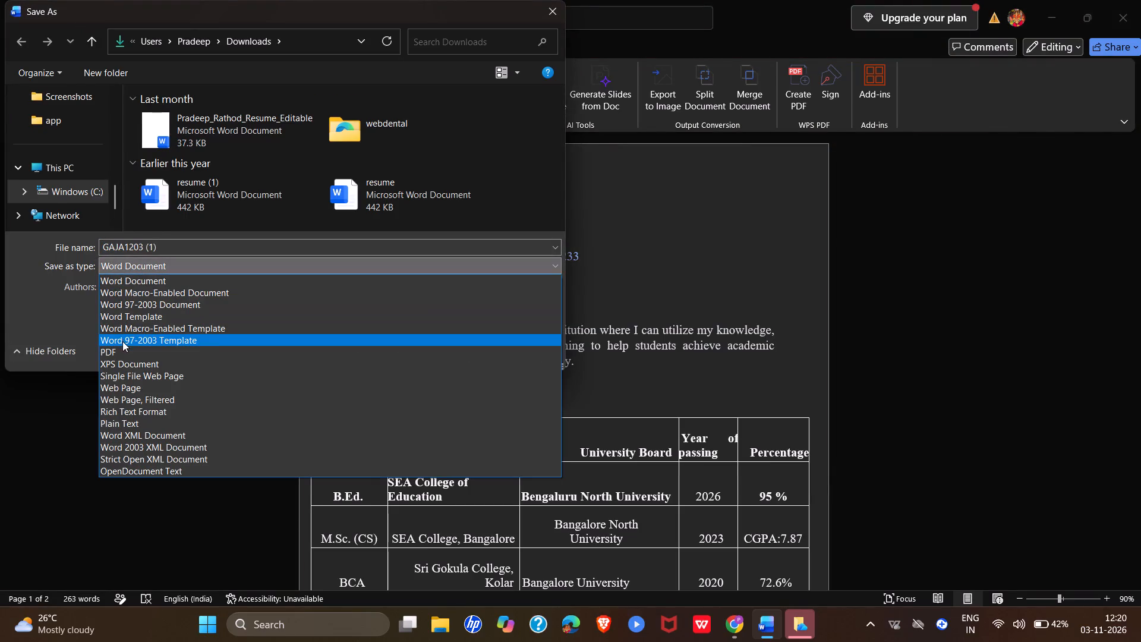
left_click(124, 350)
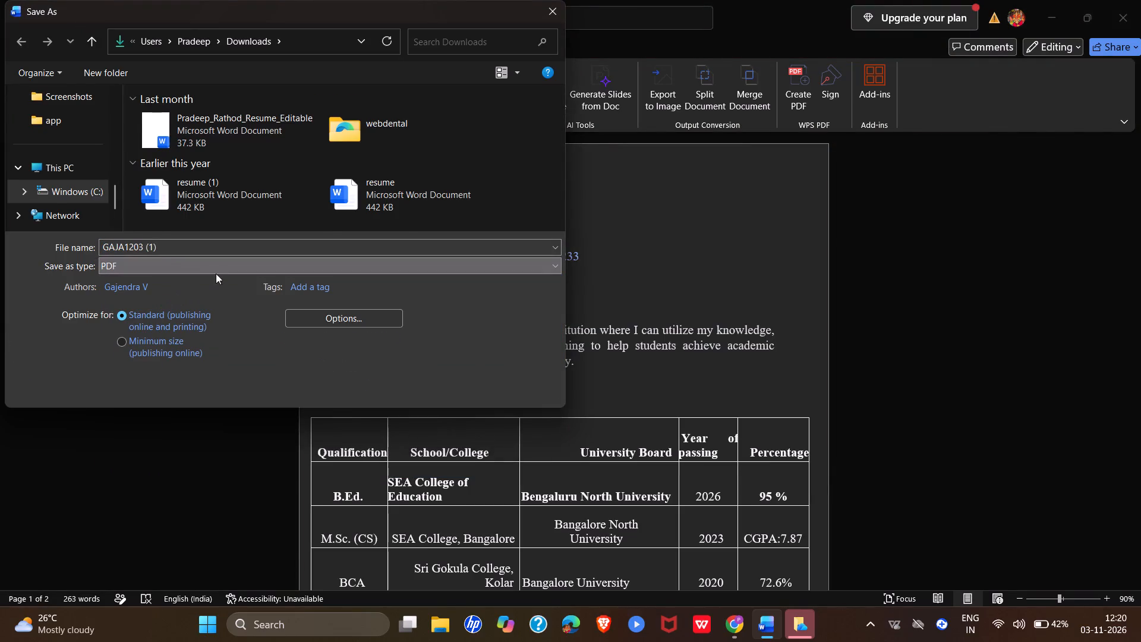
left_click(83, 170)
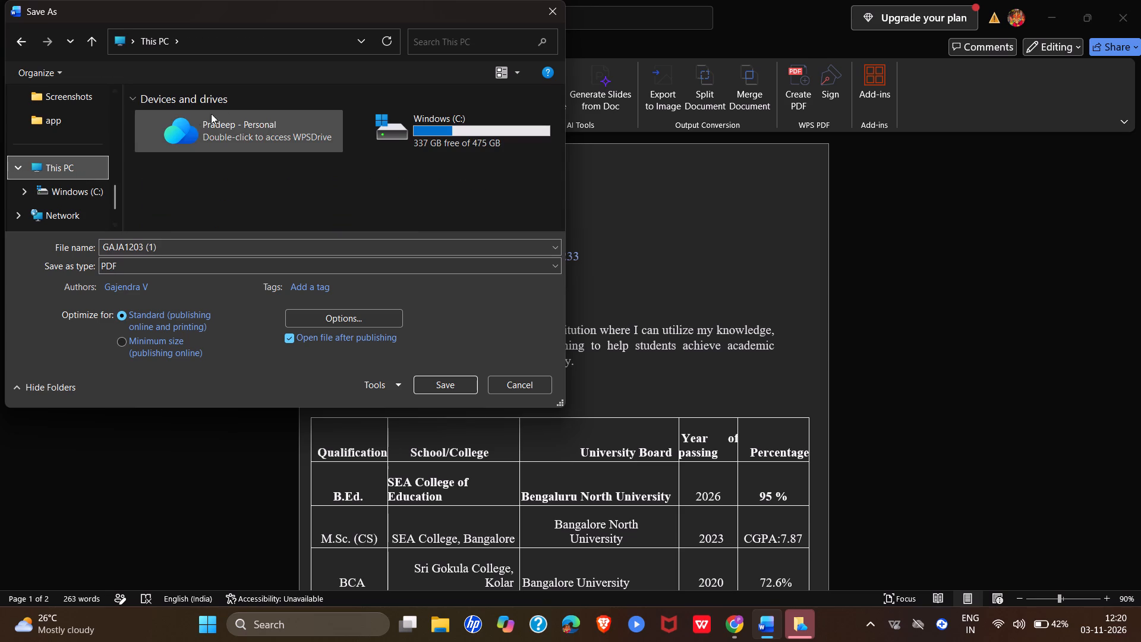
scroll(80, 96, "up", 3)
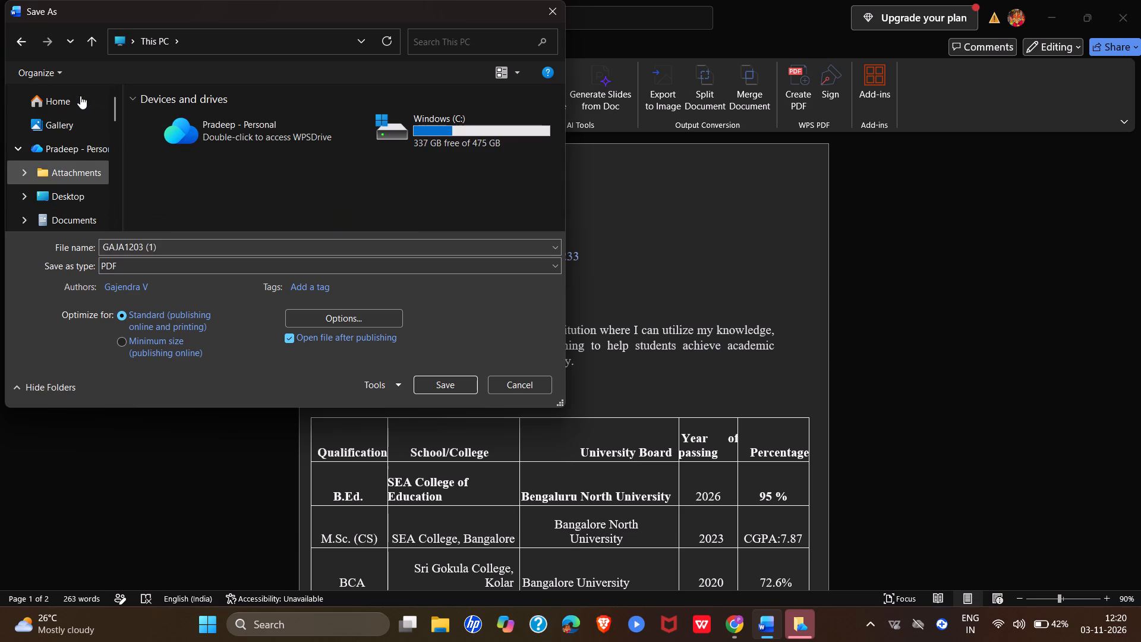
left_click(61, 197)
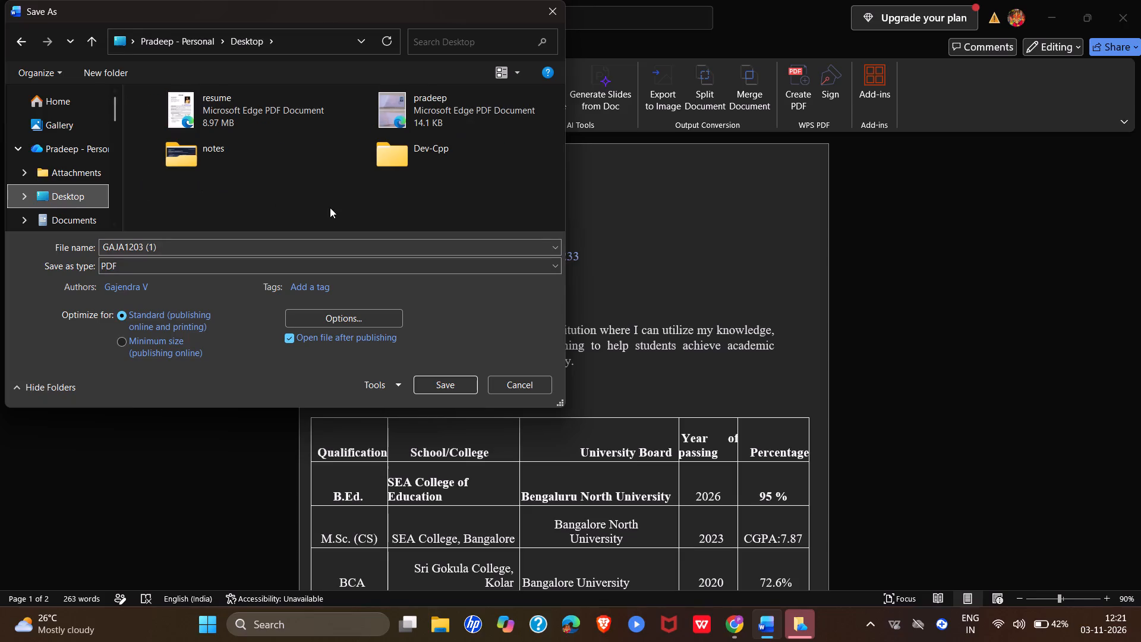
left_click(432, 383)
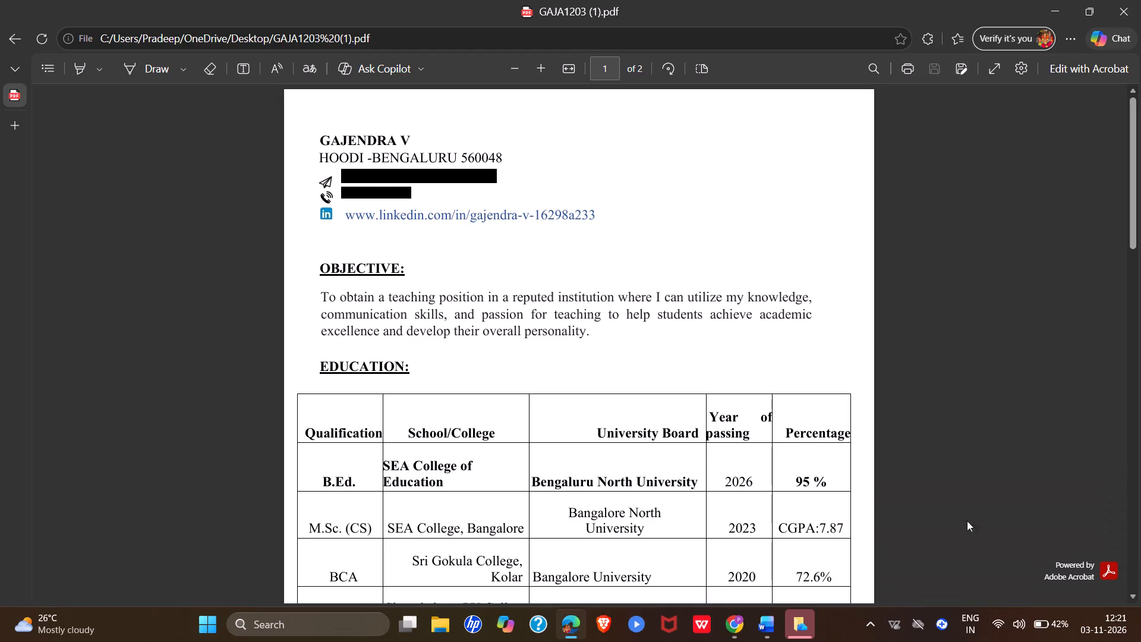
Check the exported PDF in Edge, from the education table through the internship section and the page break, and close it.
scroll(799, 503, "down", 3)
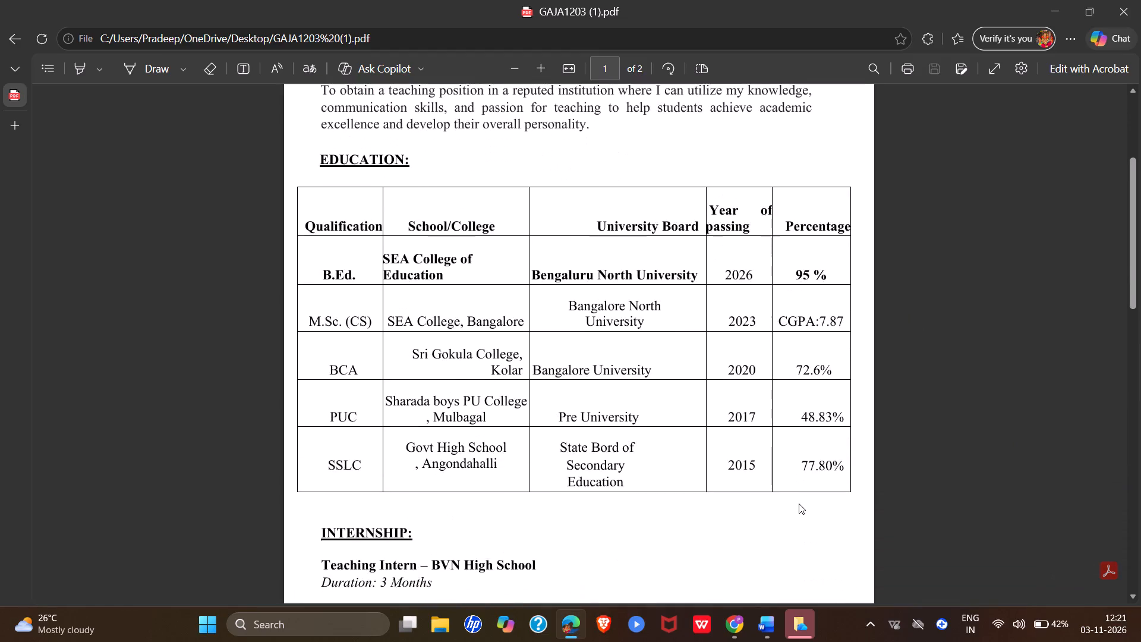
scroll(799, 503, "down", 2)
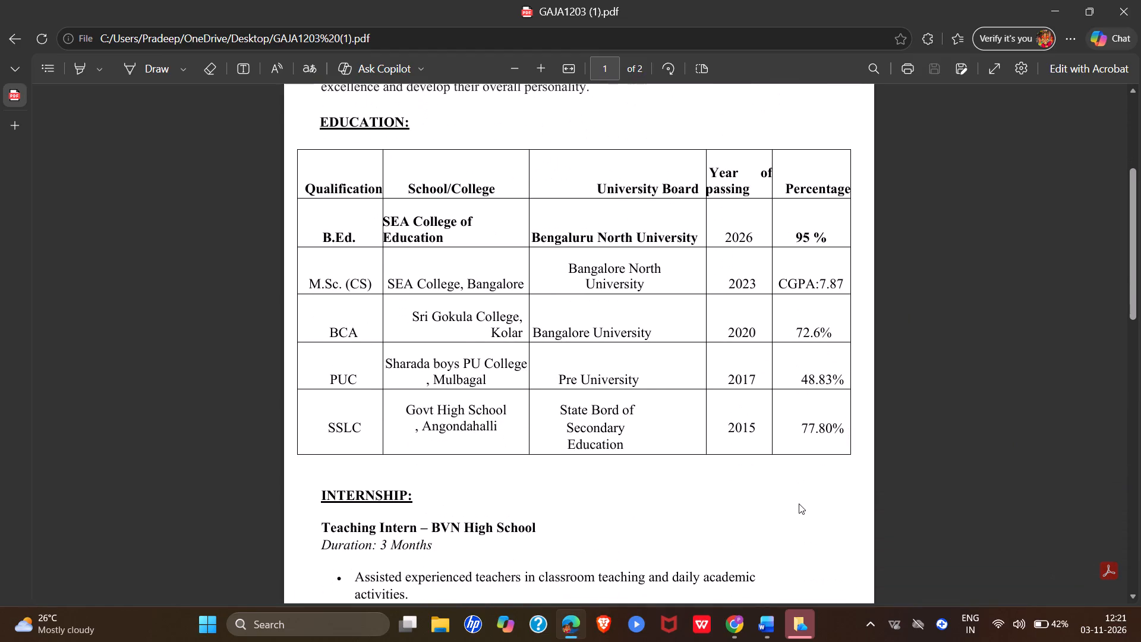
scroll(799, 503, "down", 3)
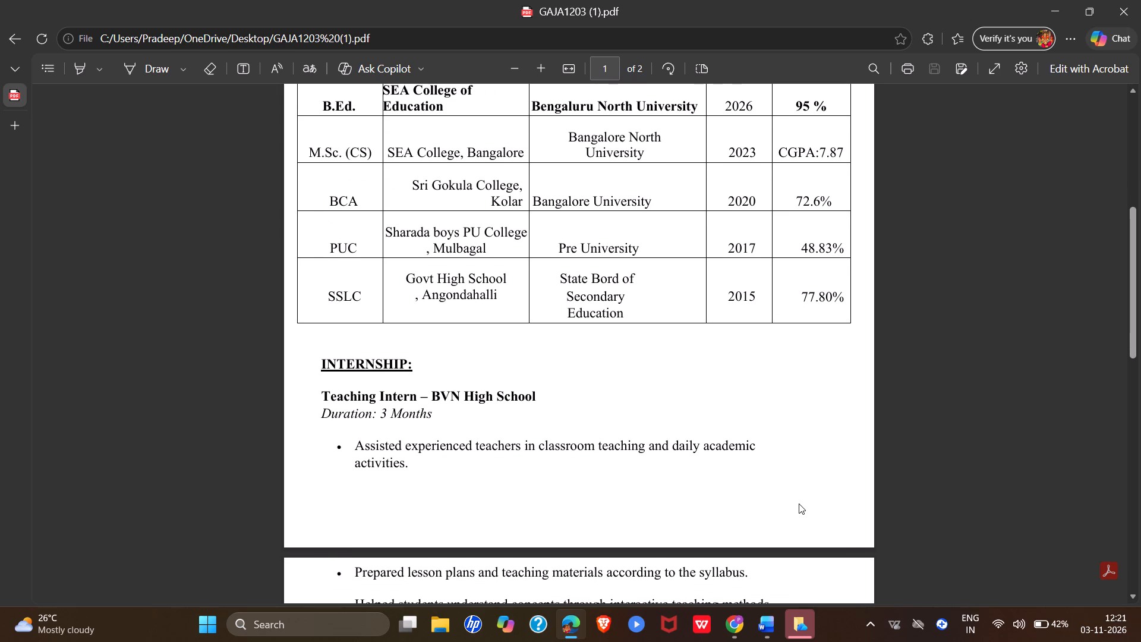
scroll(799, 503, "down", 1)
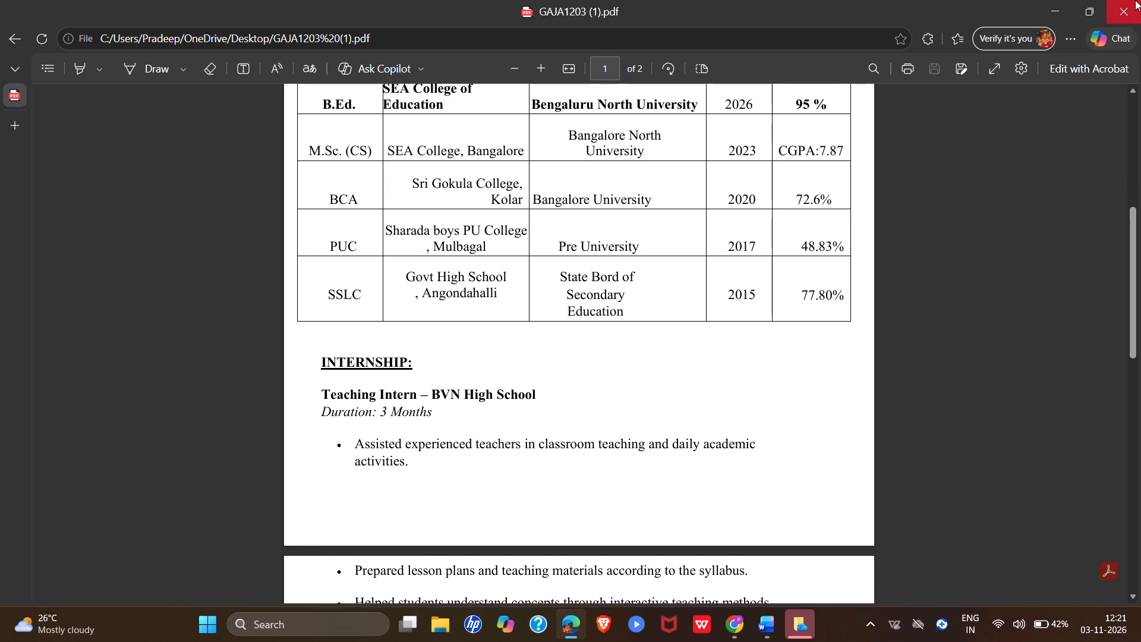
left_click(1134, 1)
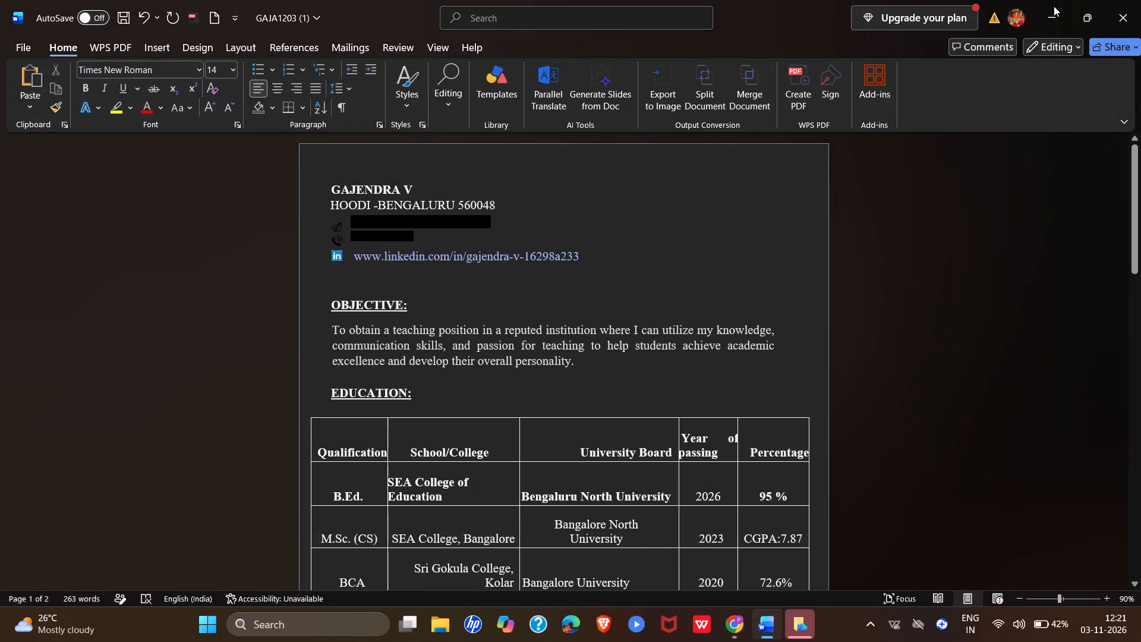
Center the text horizontally in all cells of the education table.
scroll(821, 294, "down", 1)
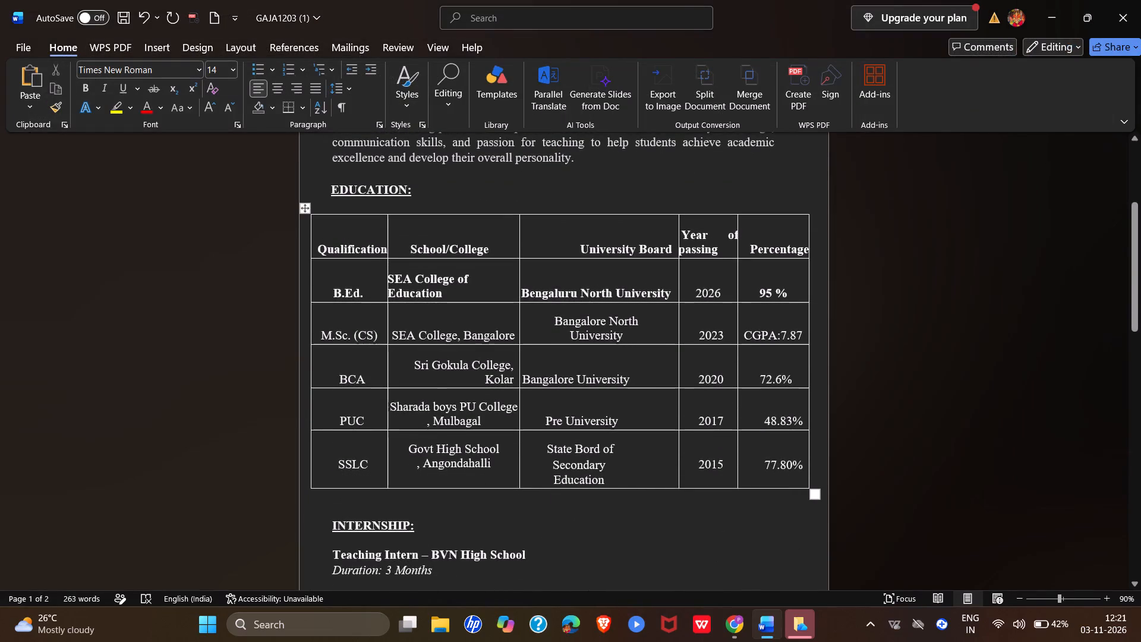
left_click_drag(316, 234, 792, 457)
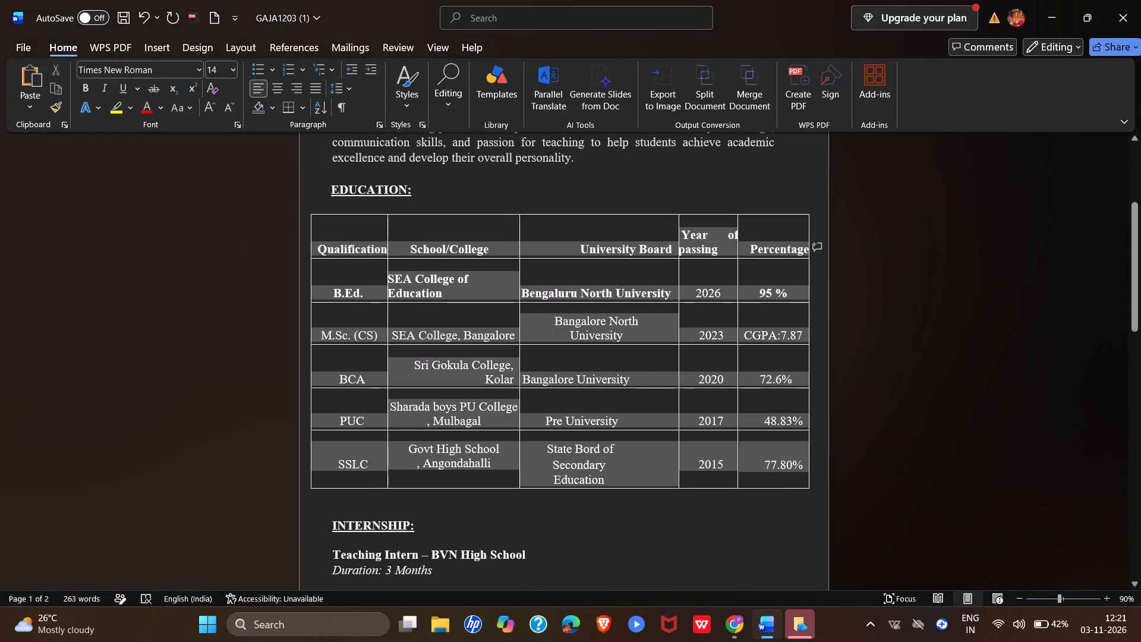
left_click_drag(792, 457, 791, 456)
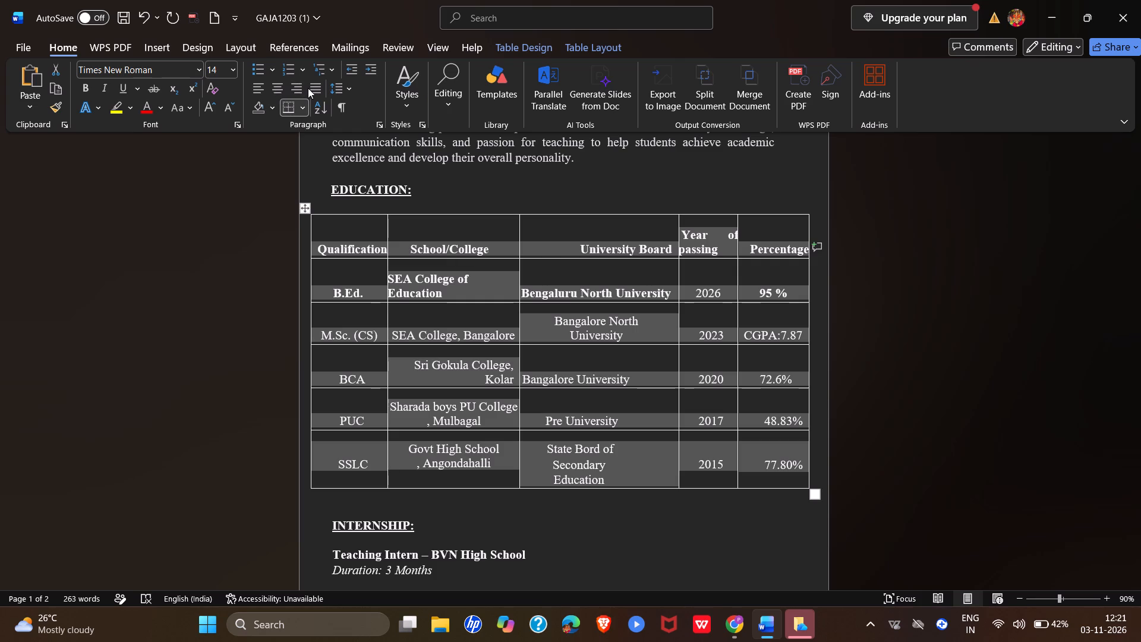
left_click(278, 89)
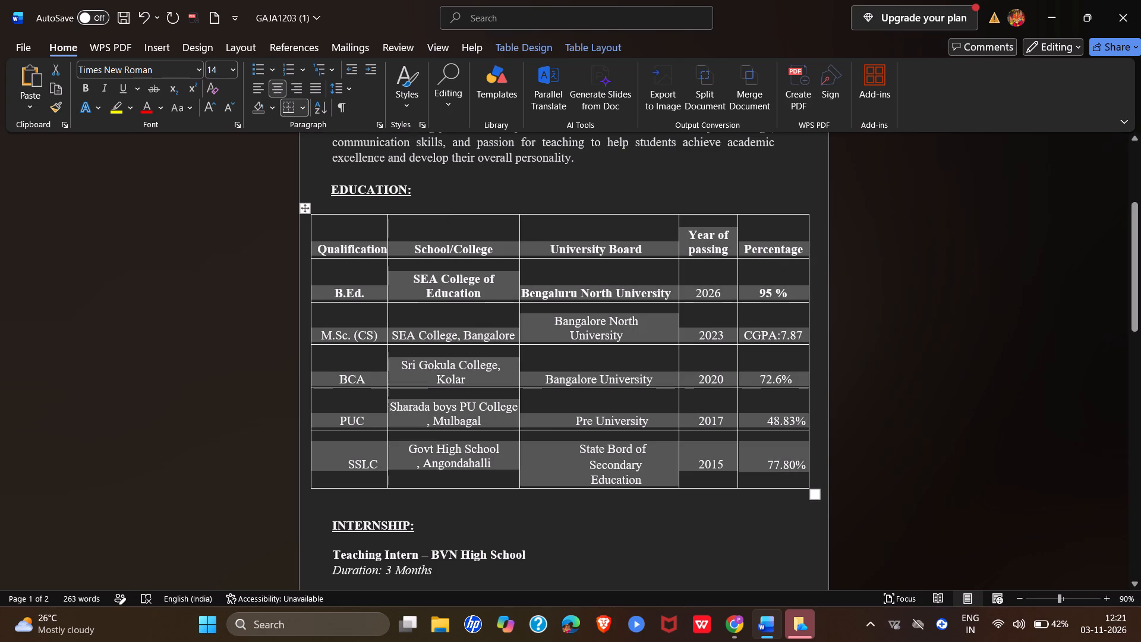
left_click(937, 291)
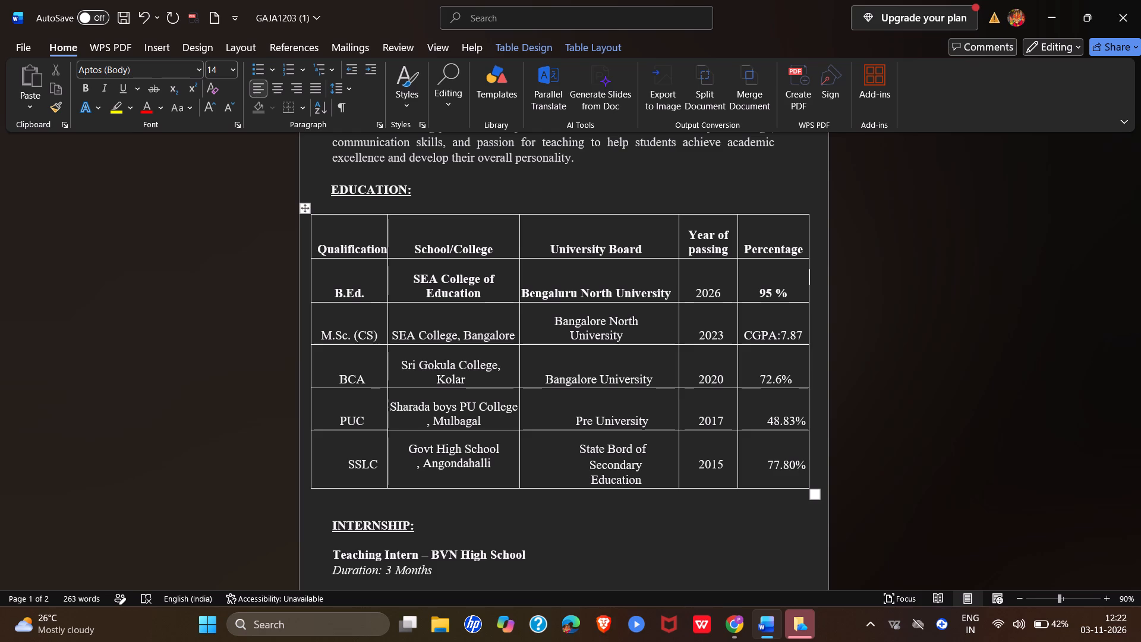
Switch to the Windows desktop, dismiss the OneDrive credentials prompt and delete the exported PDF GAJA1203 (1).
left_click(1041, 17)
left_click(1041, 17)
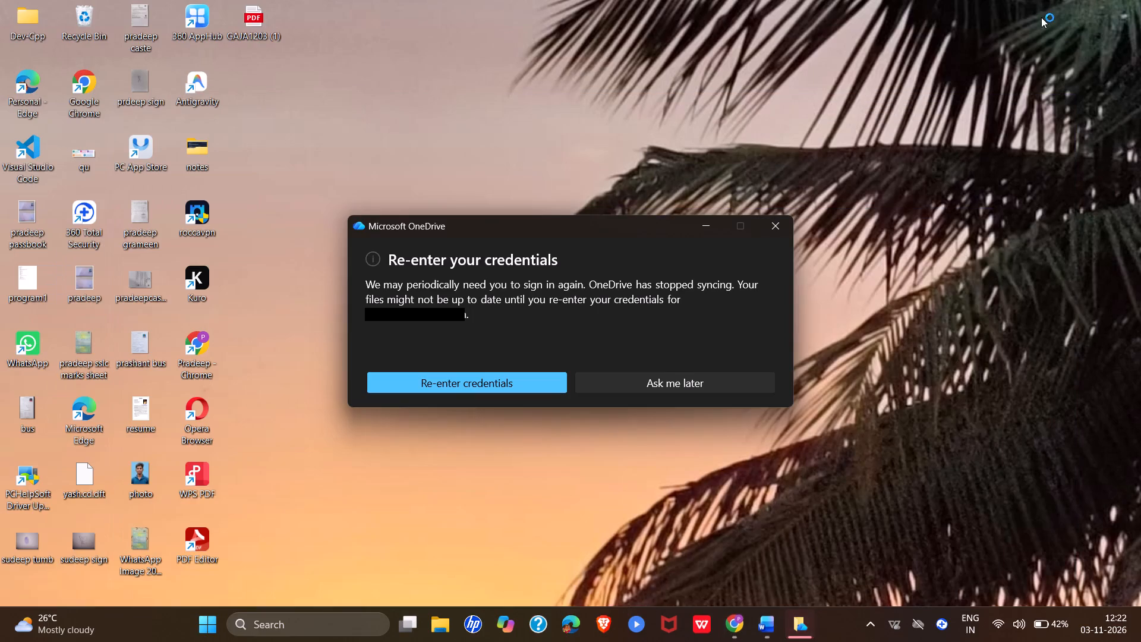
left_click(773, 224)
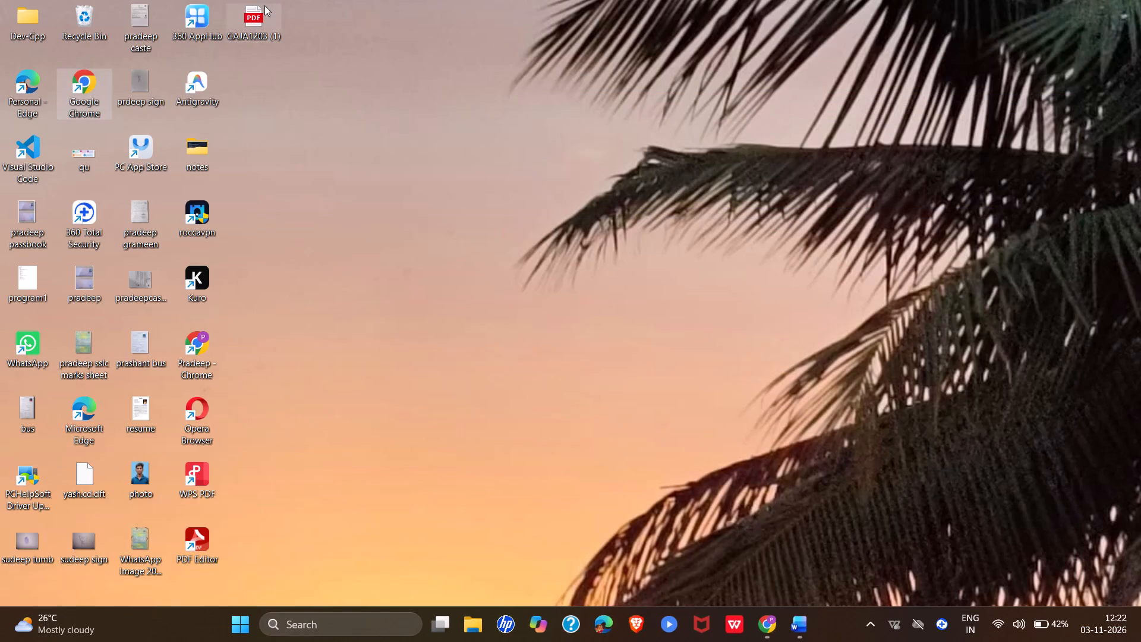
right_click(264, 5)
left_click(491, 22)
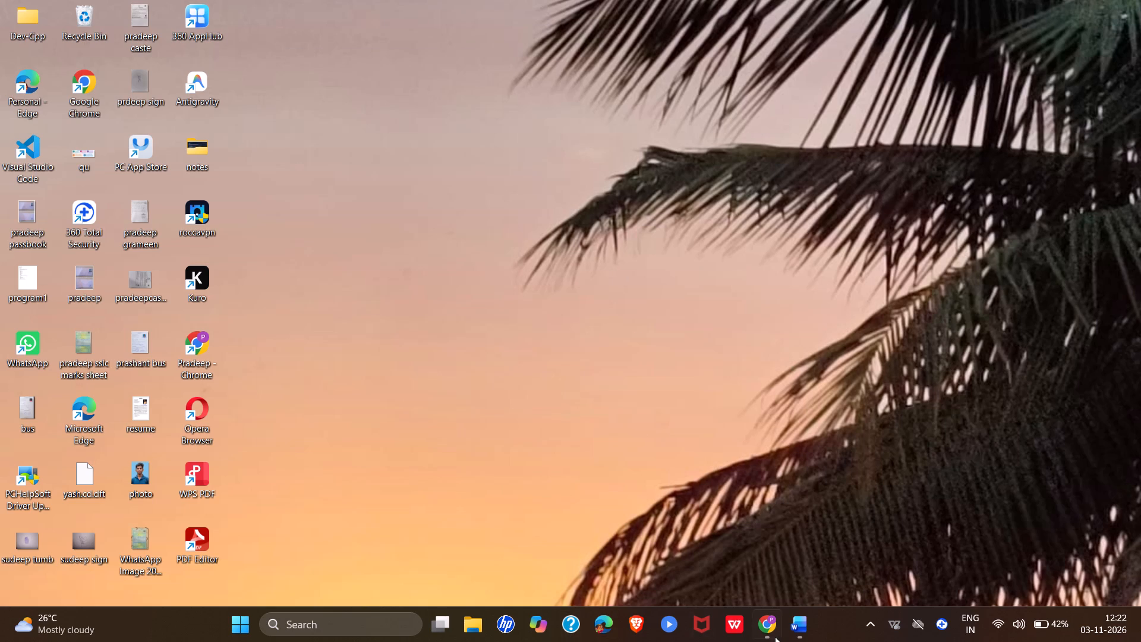
Return to Word and save the resume as a PDF in the Desktop folder, keeping the file name GAJA1203 (1).
left_click(799, 634)
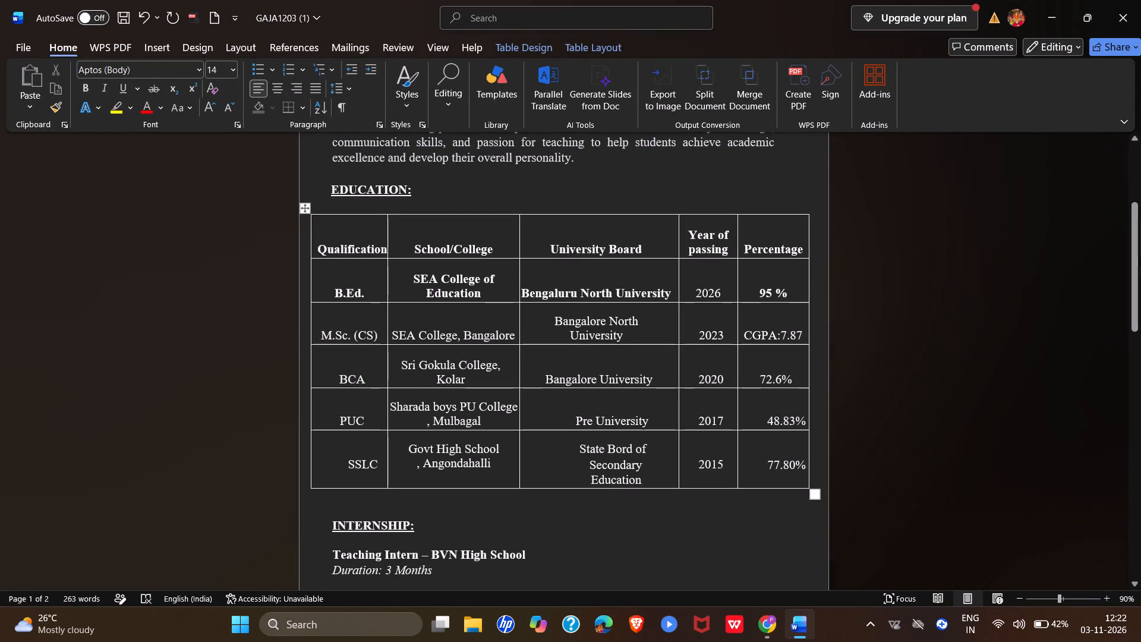
left_click(34, 45)
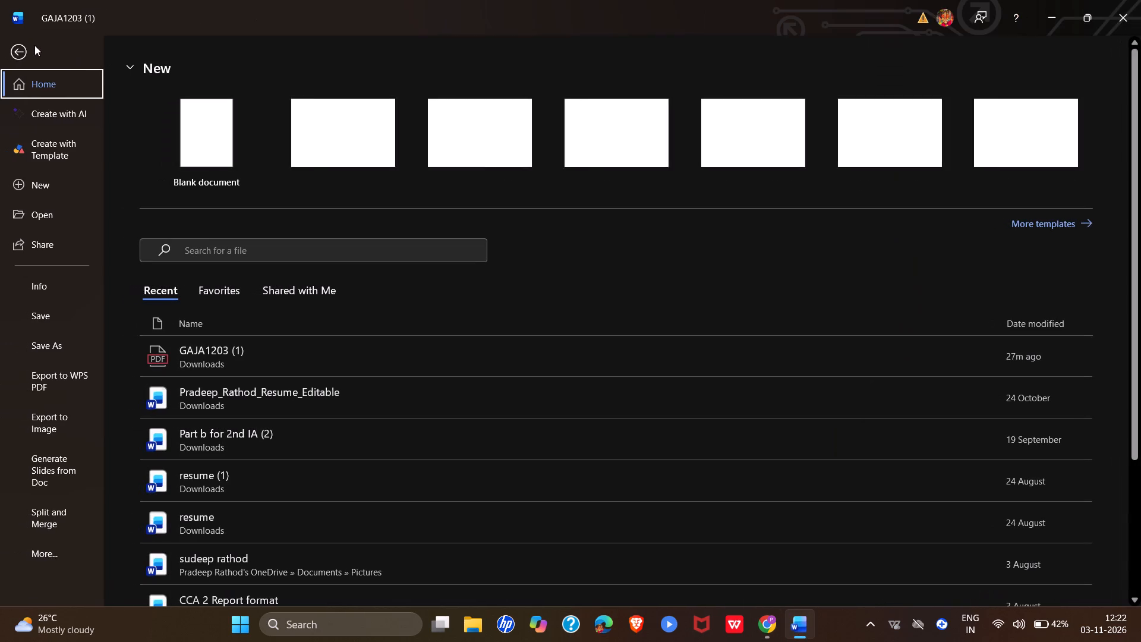
left_click(46, 313)
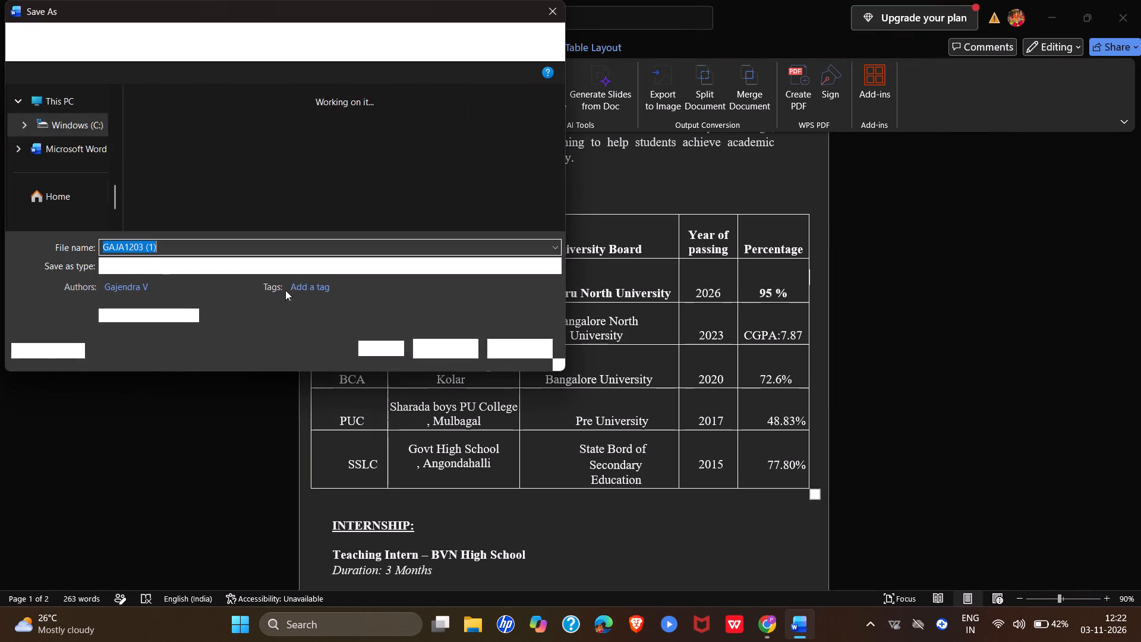
left_click(226, 265)
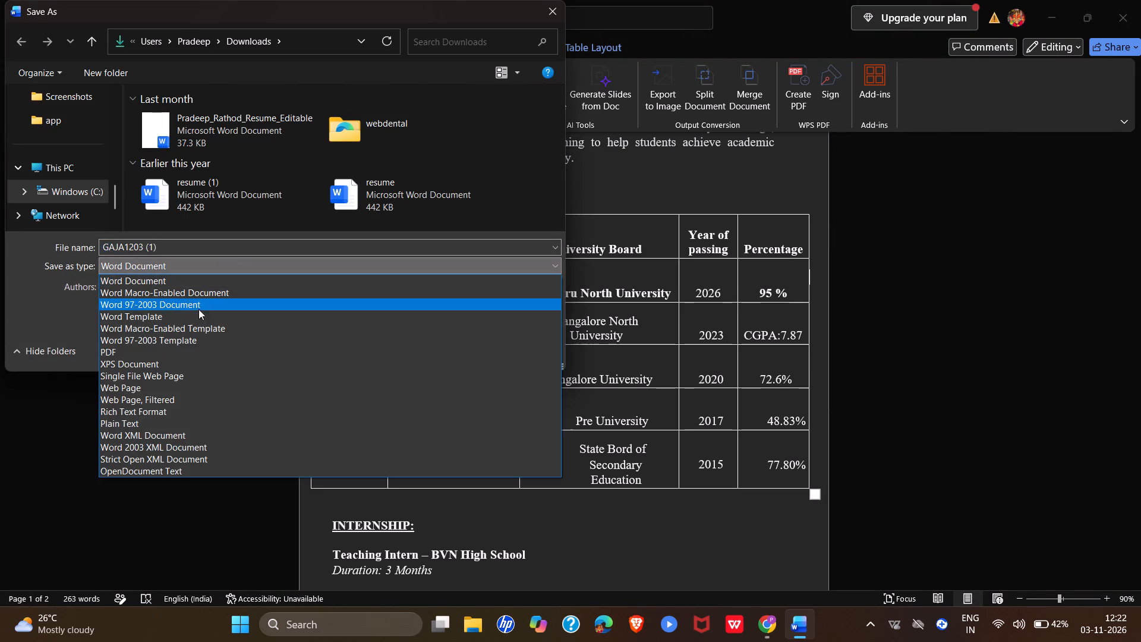
left_click(180, 353)
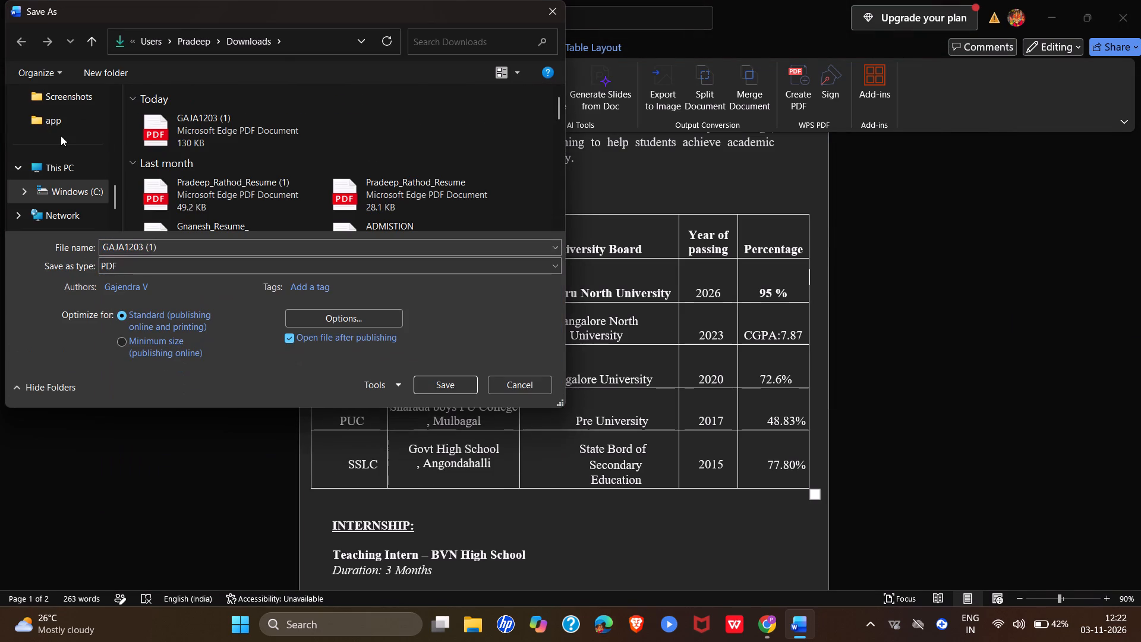
scroll(61, 136, "up", 10)
left_click(73, 199)
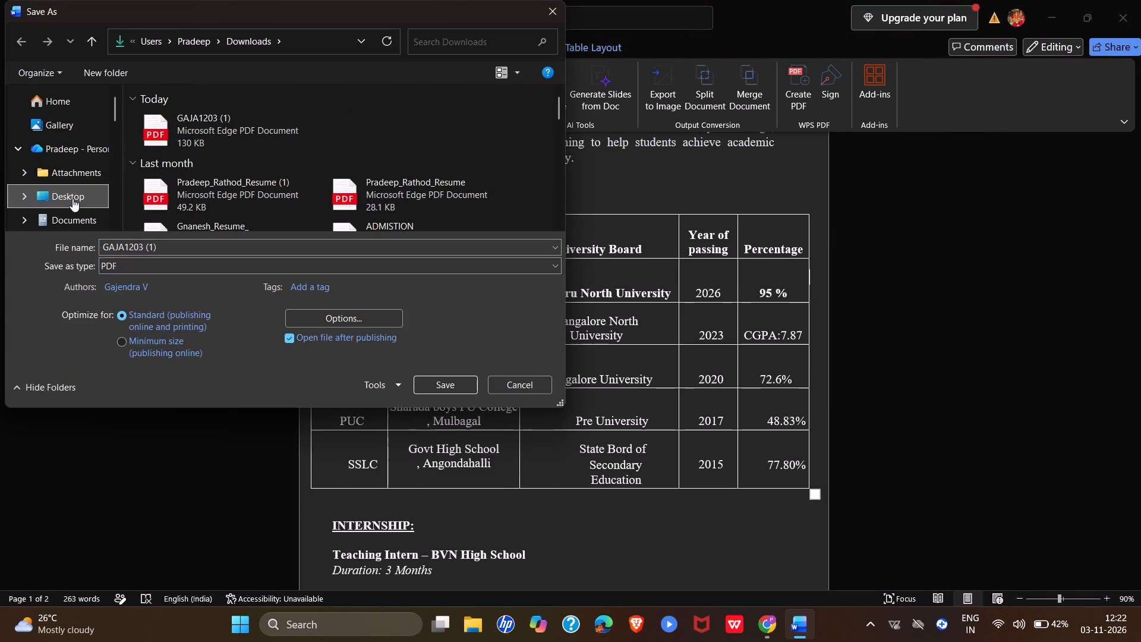
Save the resume as PDF GAJA1203 (1) in the Desktop folder, with standard optimization and opening after publishing.
left_click(449, 384)
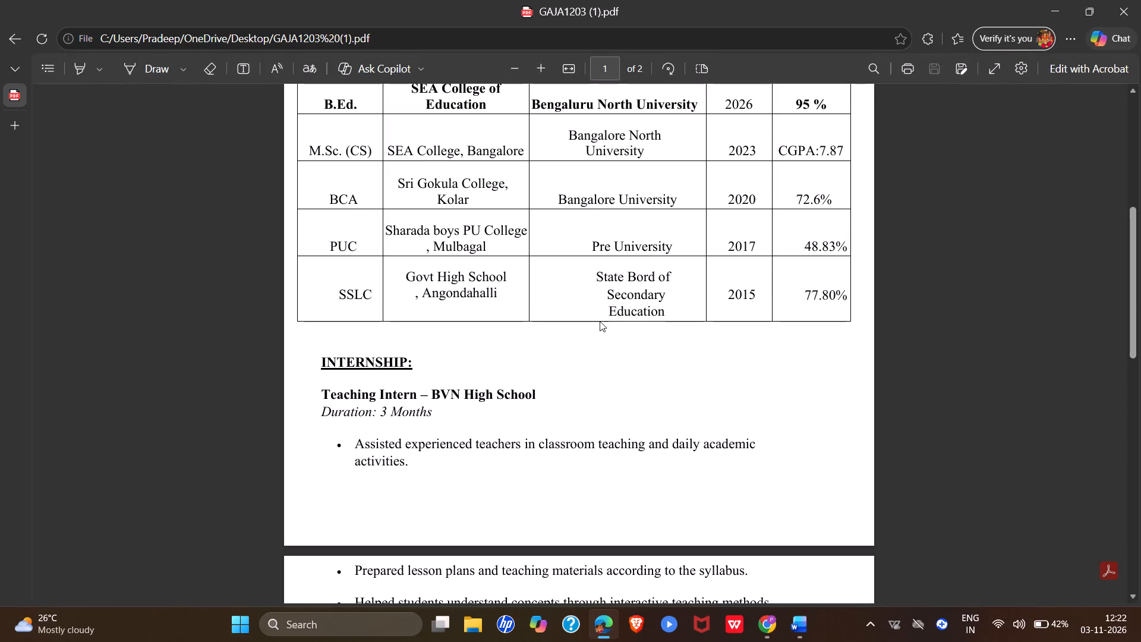
Review both pages of the exported PDF in Edge, from the objective and education table through the declaration and back.
scroll(600, 321, "up", 4)
scroll(600, 321, "down", 3)
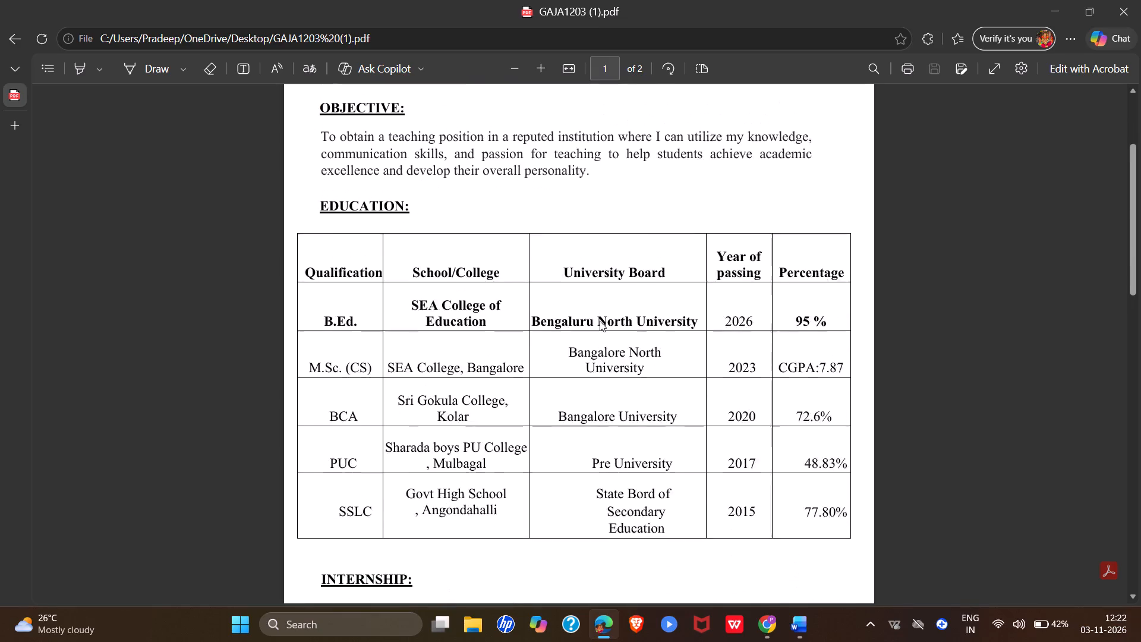
scroll(600, 321, "down", 6)
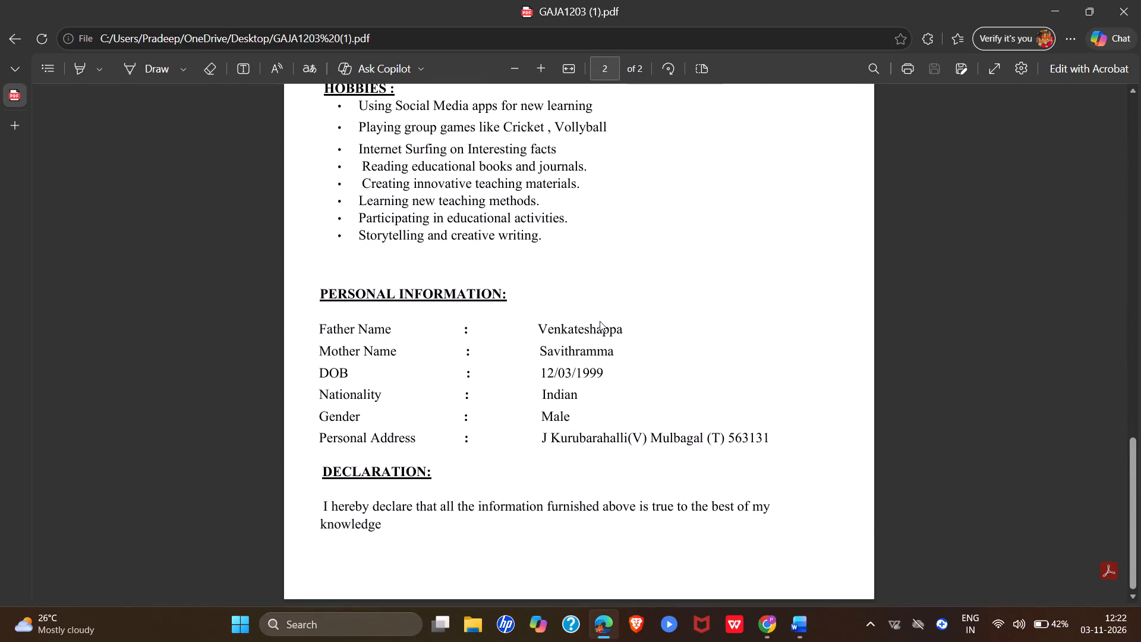
scroll(600, 321, "up", 3)
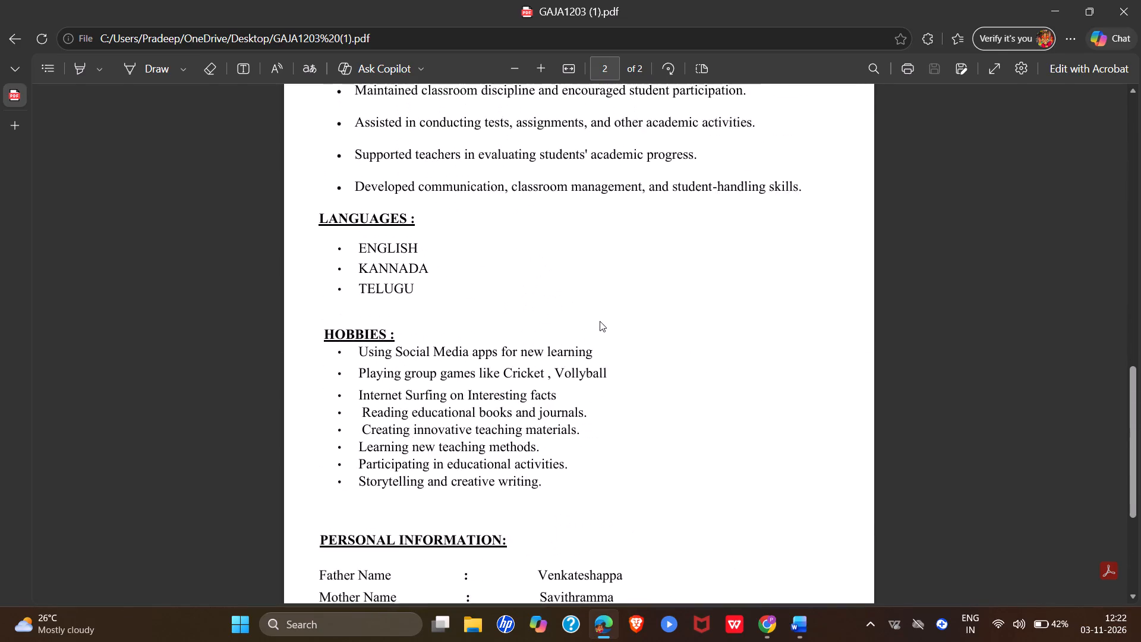
scroll(600, 321, "up", 4)
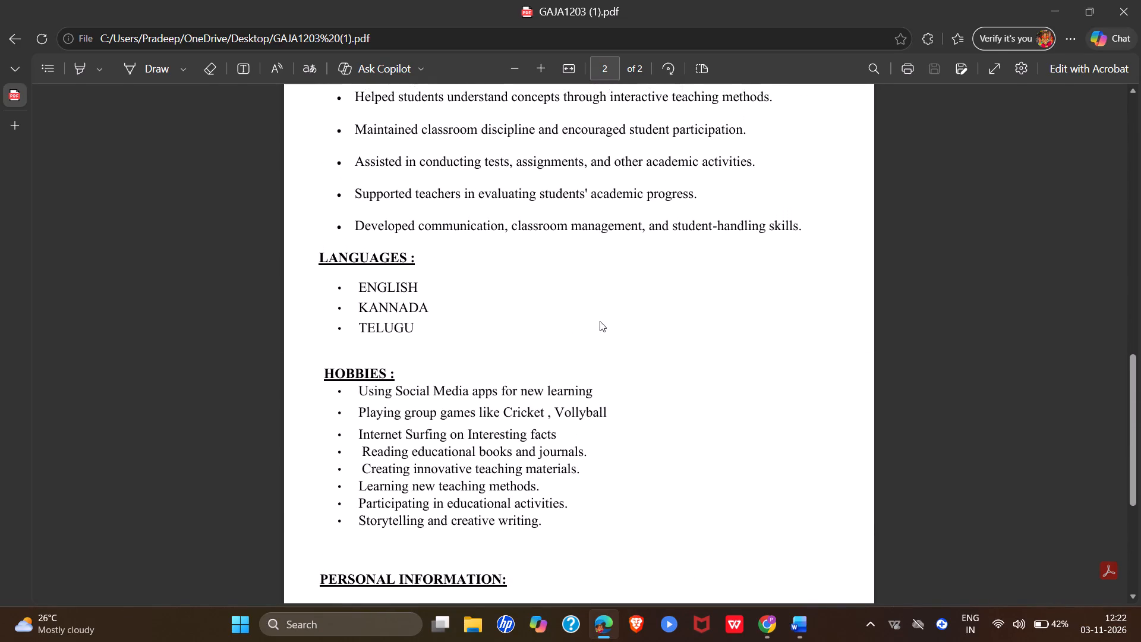
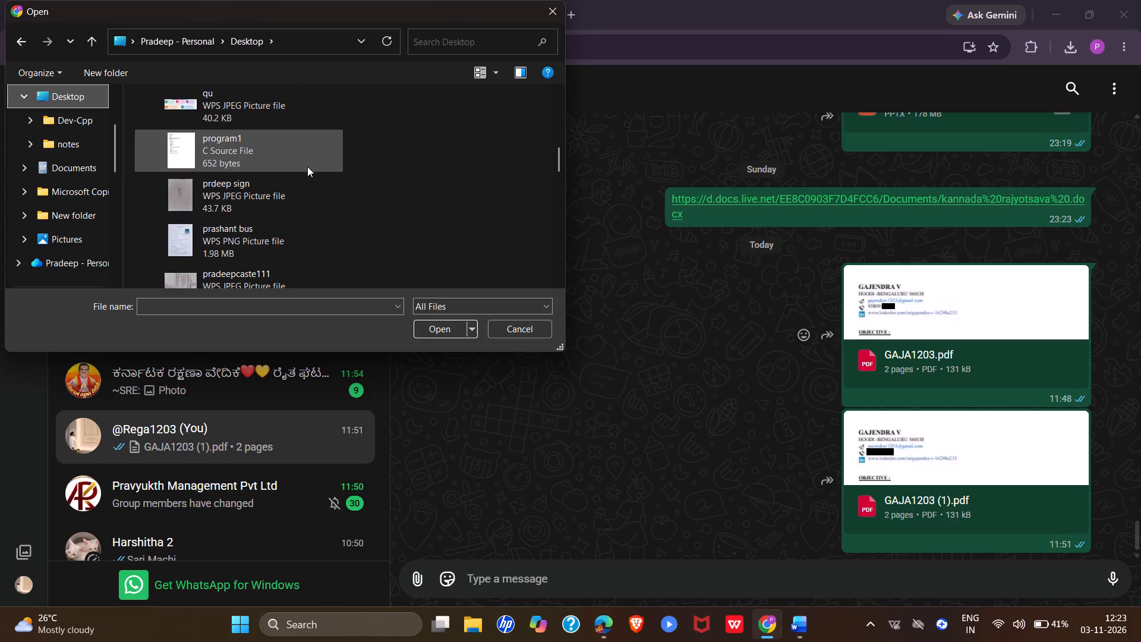
In the WhatsApp self-chat in Chrome, browse the Desktop folder for the exported resume PDF to attach.
scroll(307, 166, "down", 1)
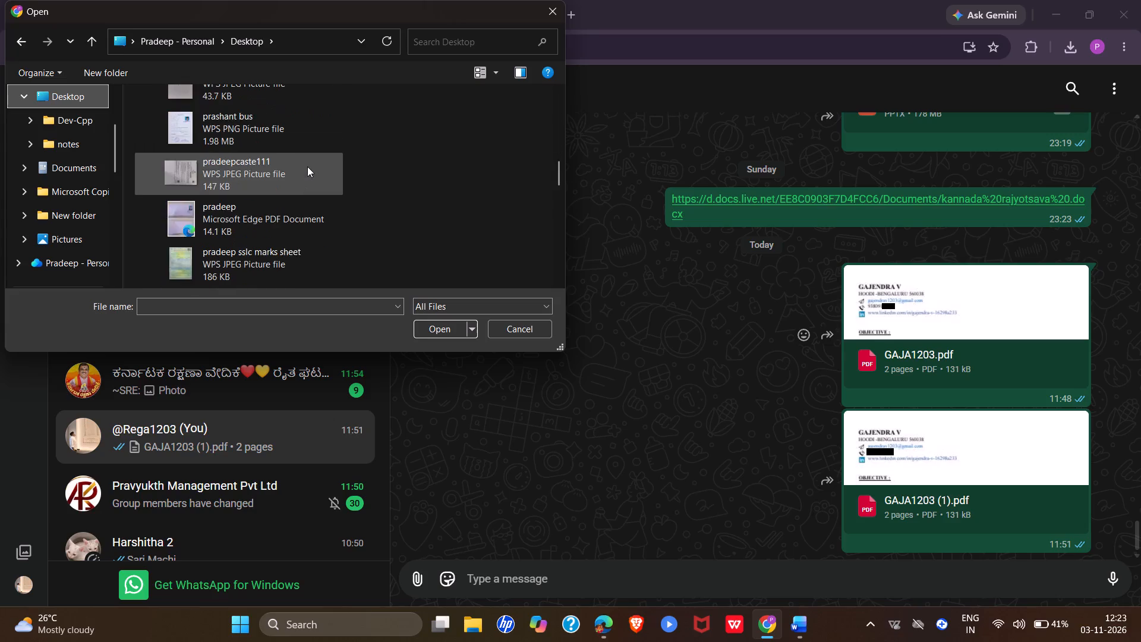
scroll(307, 166, "down", 2)
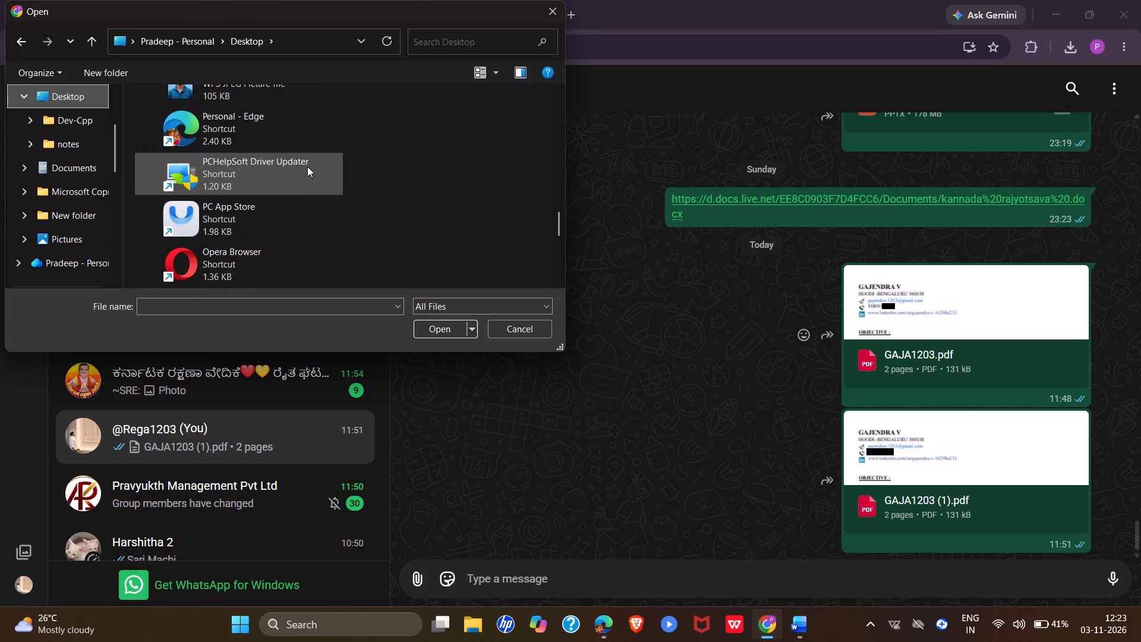
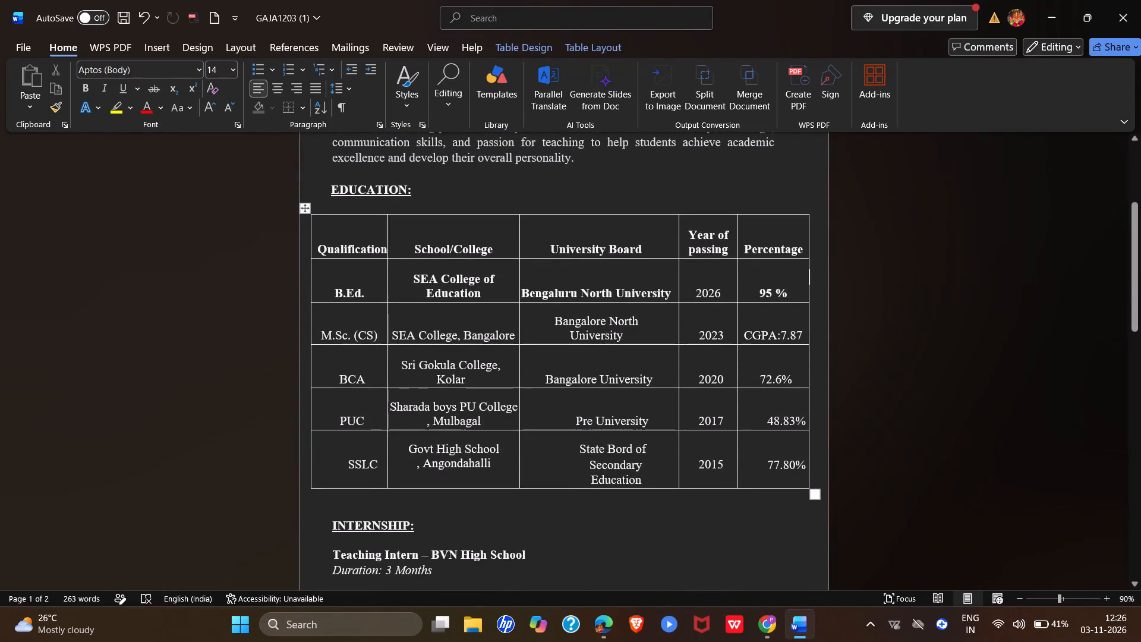
Replace the school in the SSLC row of the education table with "Murarji desai Residential Scool".
left_click(497, 465)
left_click_drag(497, 465, 405, 446)
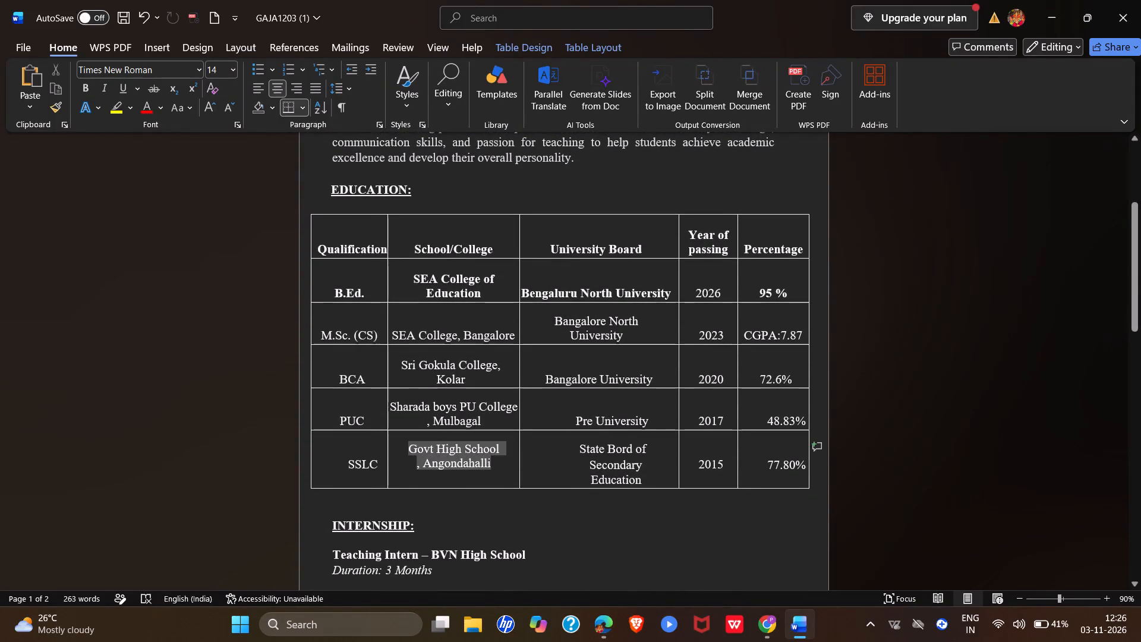
left_click_drag(405, 446, 404, 445)
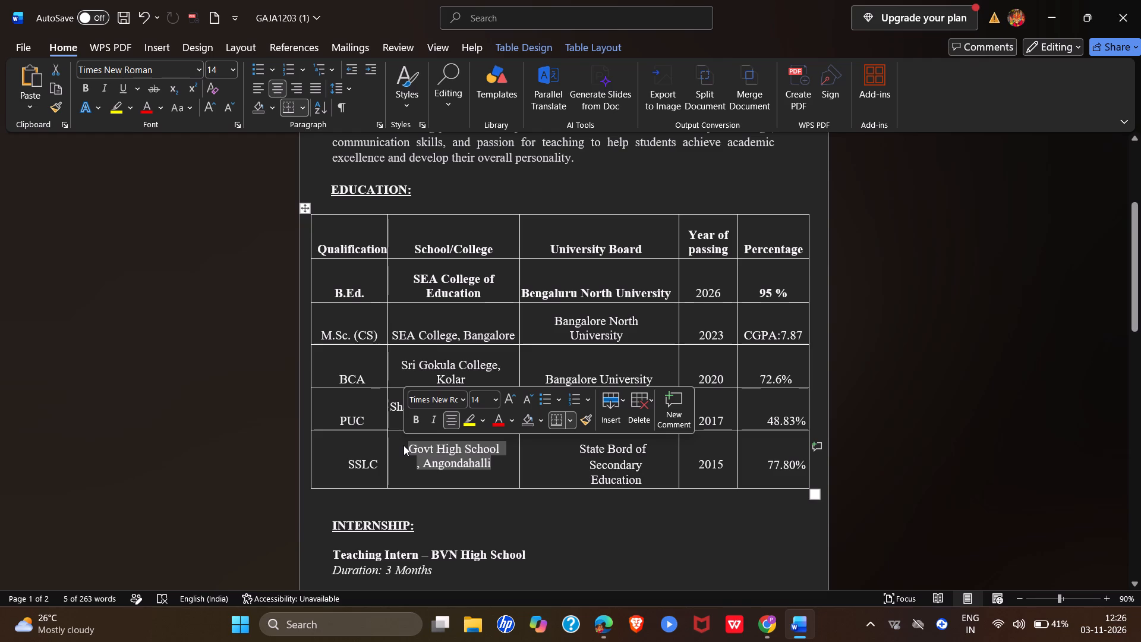
key("m")
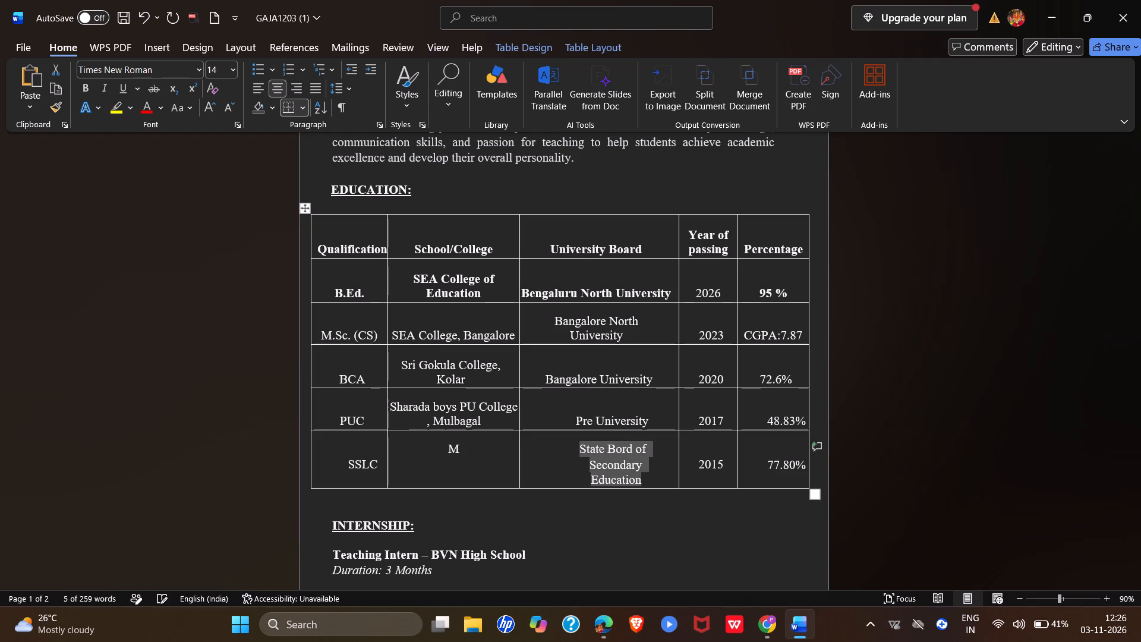
key("Left")
key("Left")
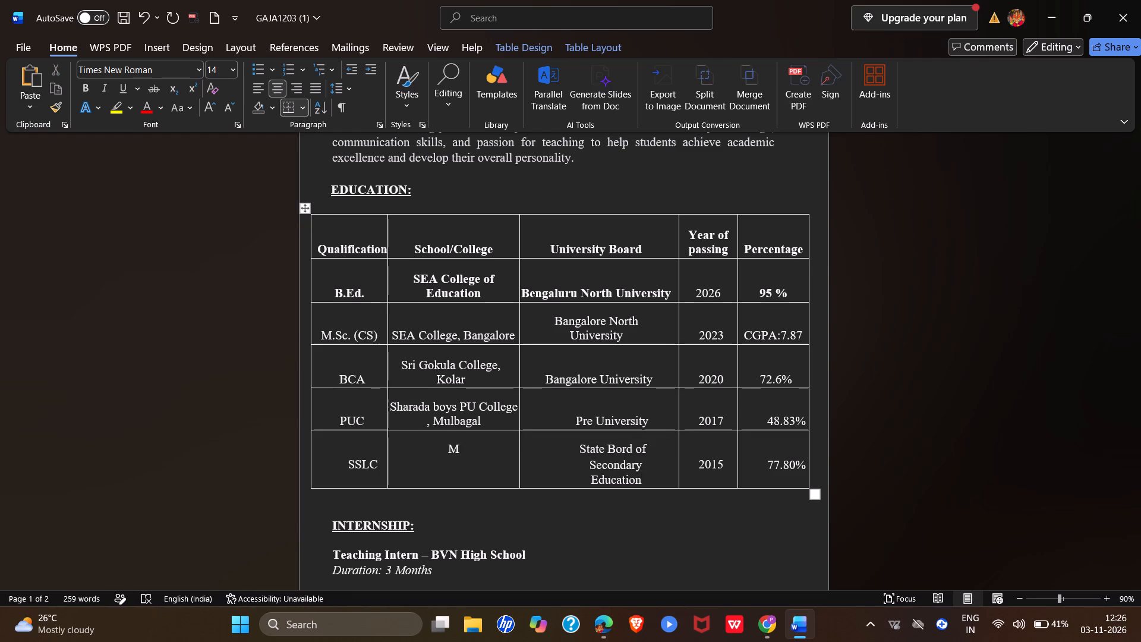
key("u")
type("rarji de")
type("sai")
key("space")
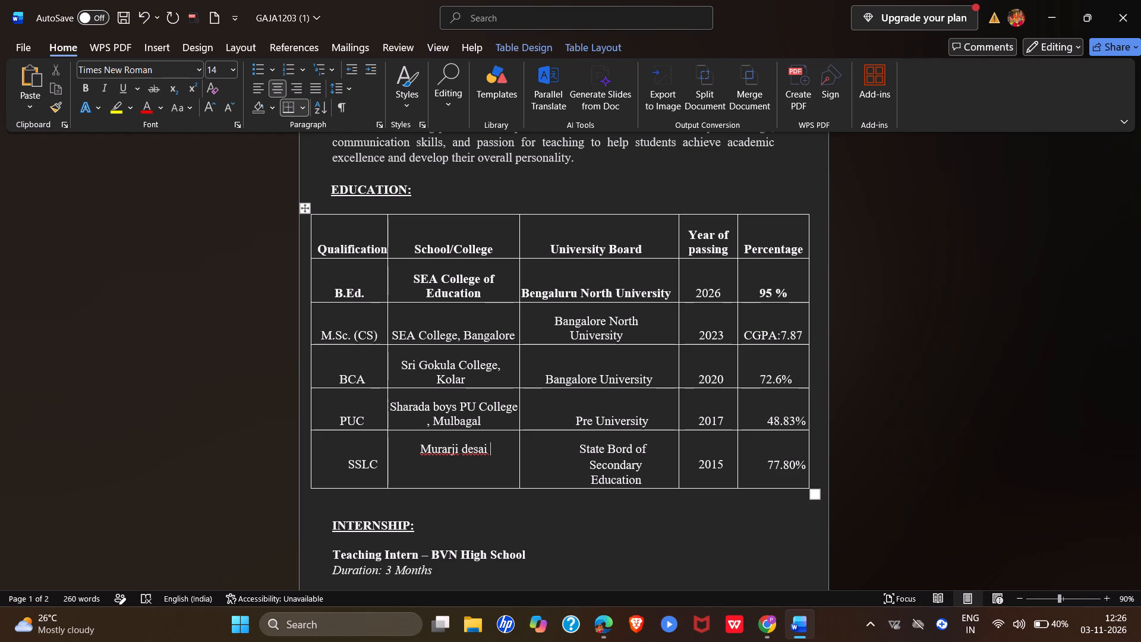
key("space")
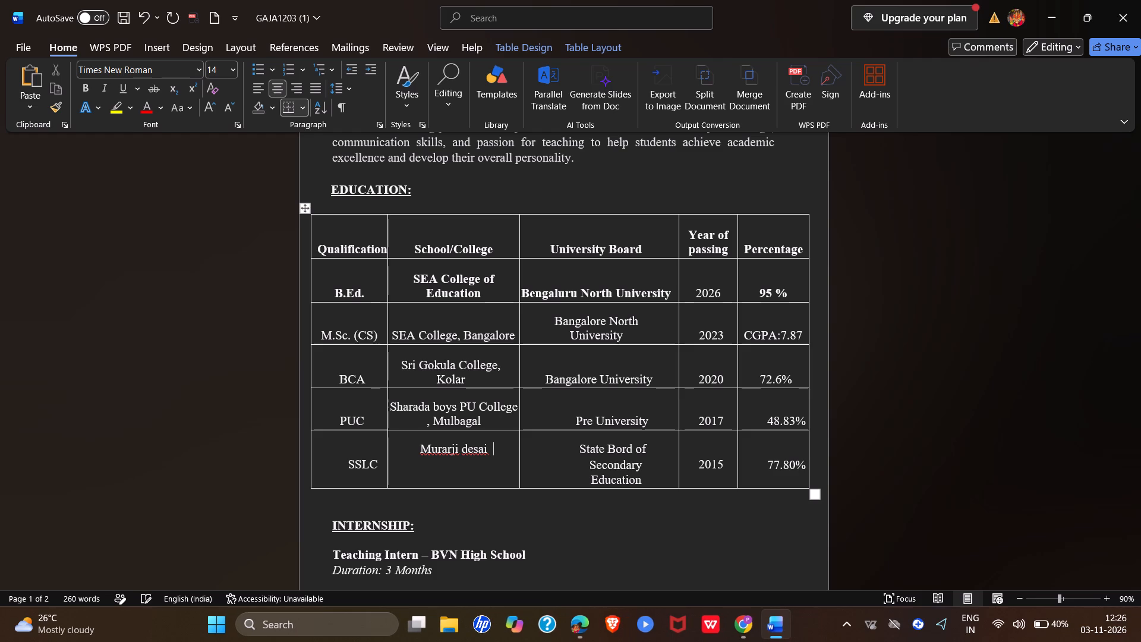
type("Re")
type("sidential")
key("space")
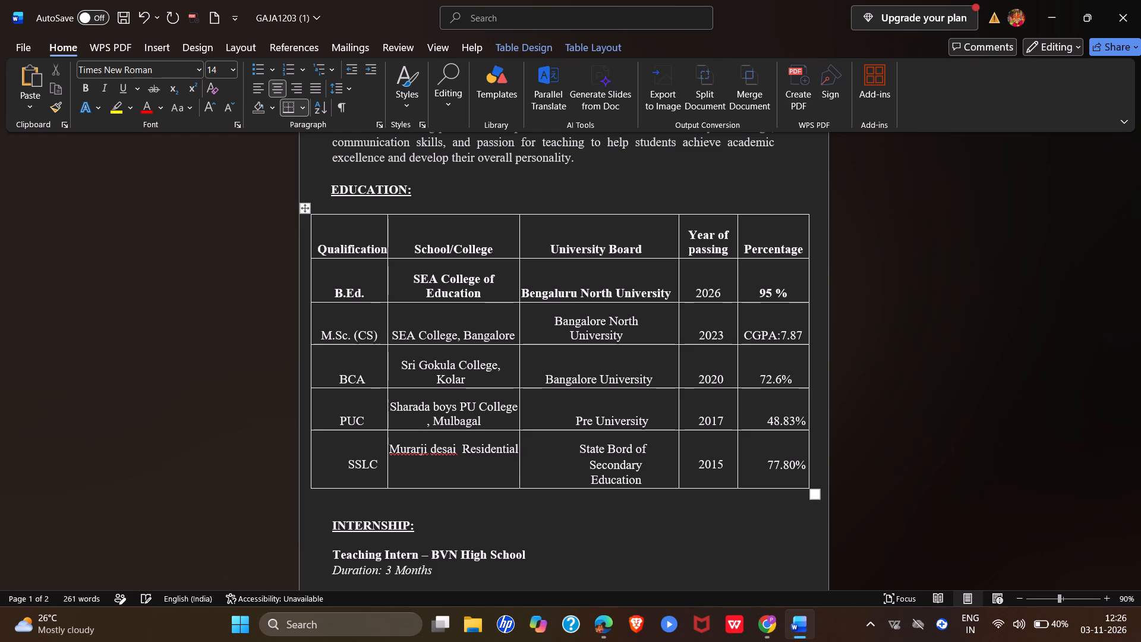
key("shift+s")
type("cool")
key("space")
Add the location "Koothandahalli" after a comma following the school name in the SSLC row.
type(",")
key("space")
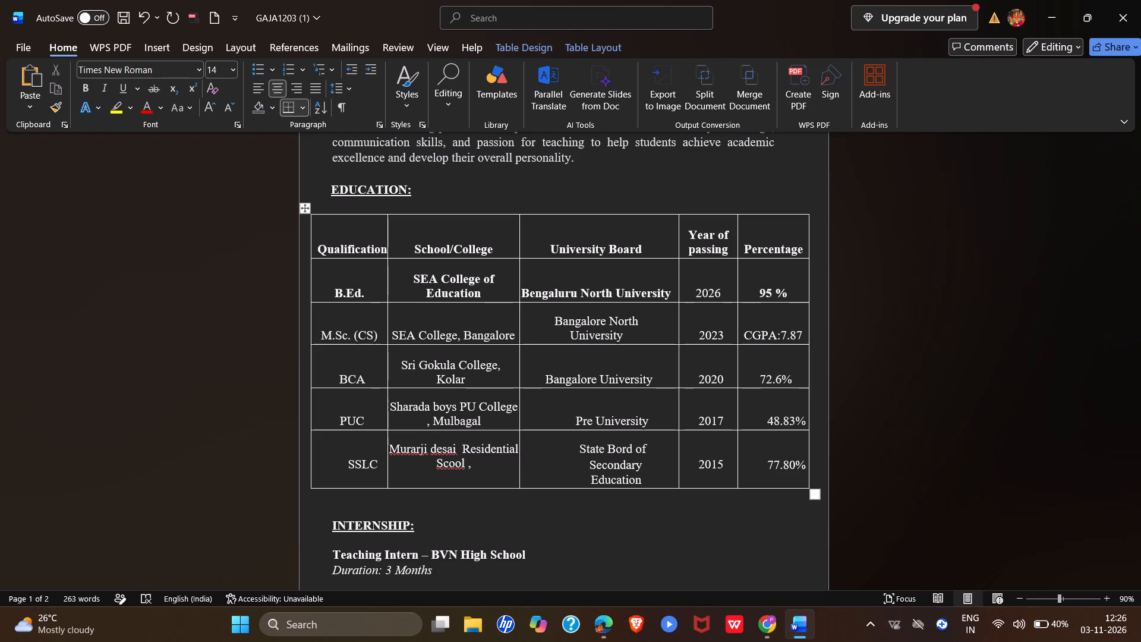
type("Kuthan")
key("BackSpace")
key("BackSpace")
key("BackSpace")
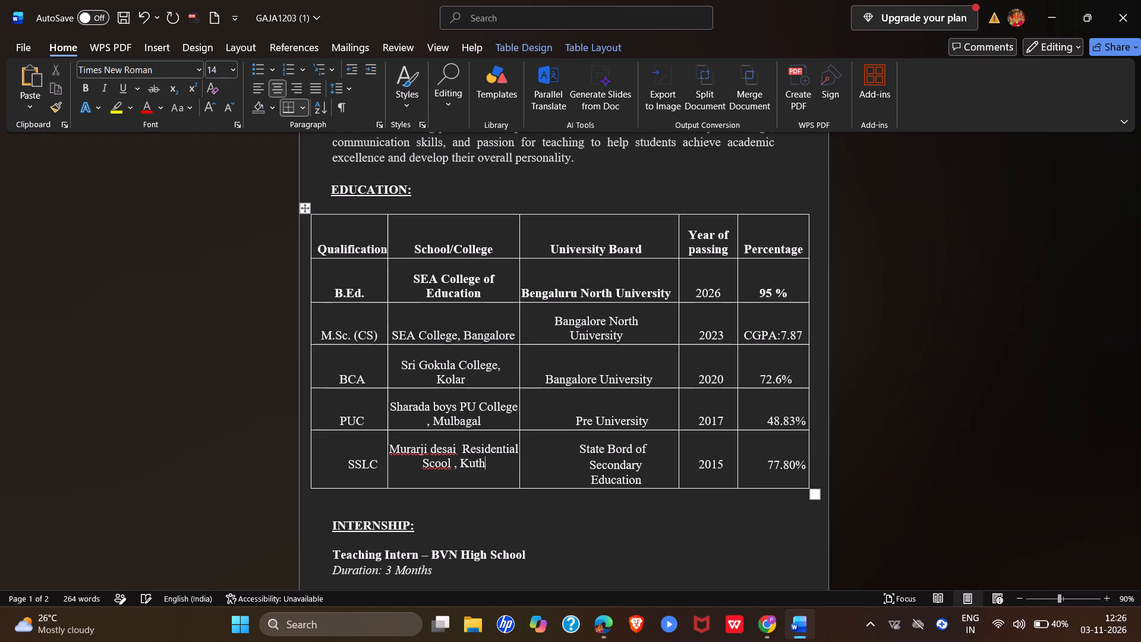
key("BackSpace")
key("BackSpace")
type("oot")
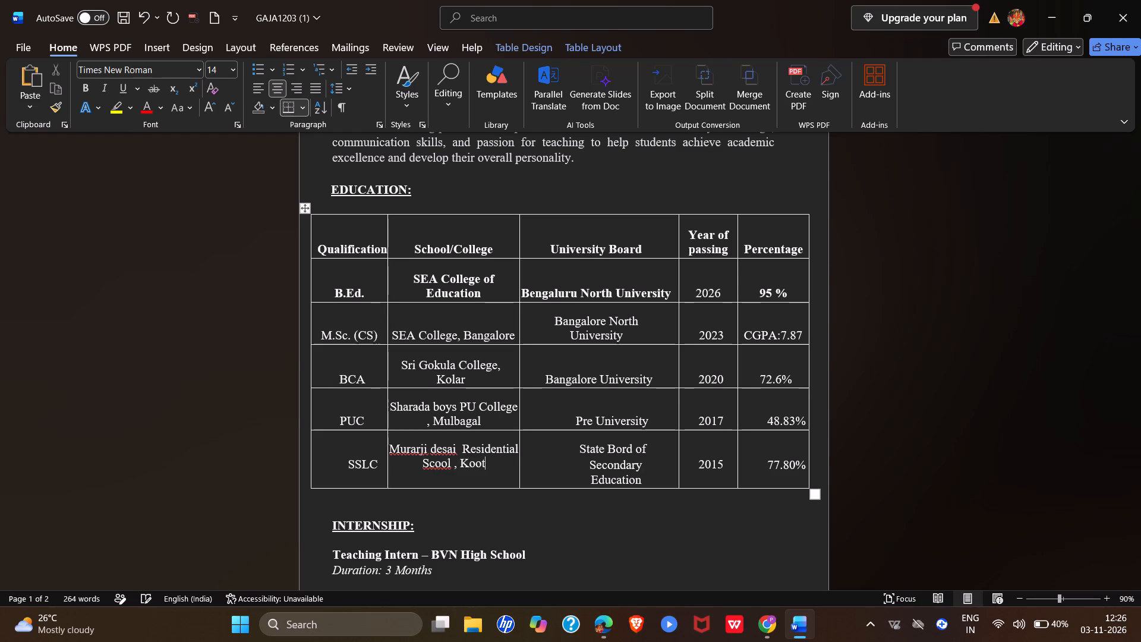
type("handahalli")
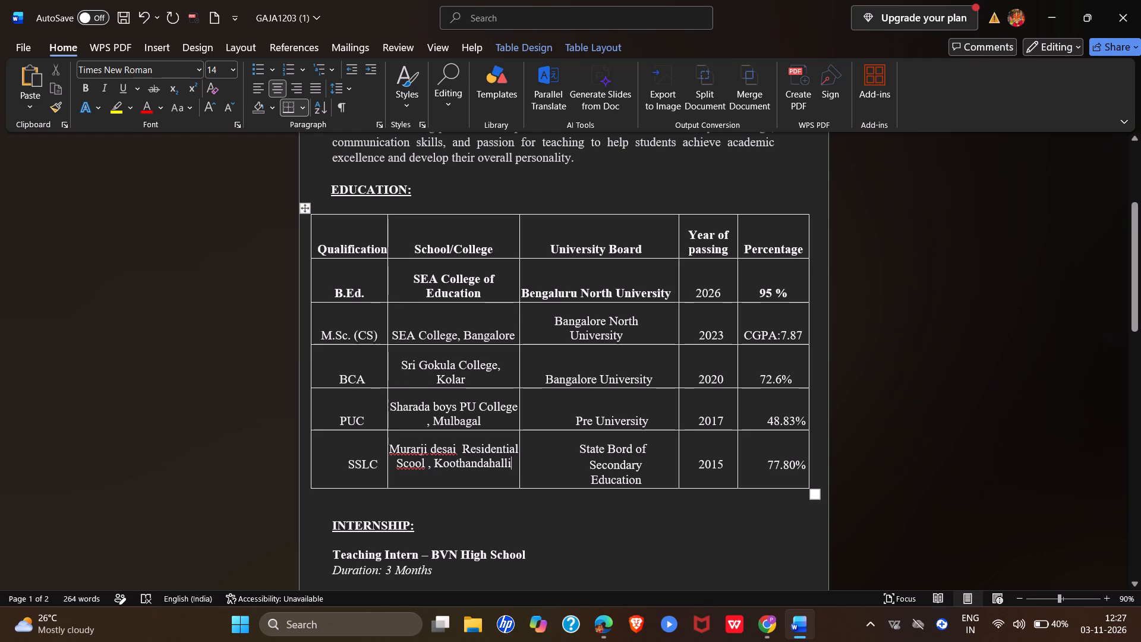
In the SSLC row, set the year of passing to 2017 and the percentage to 81.76%.
left_click(726, 464)
key("BackSpace")
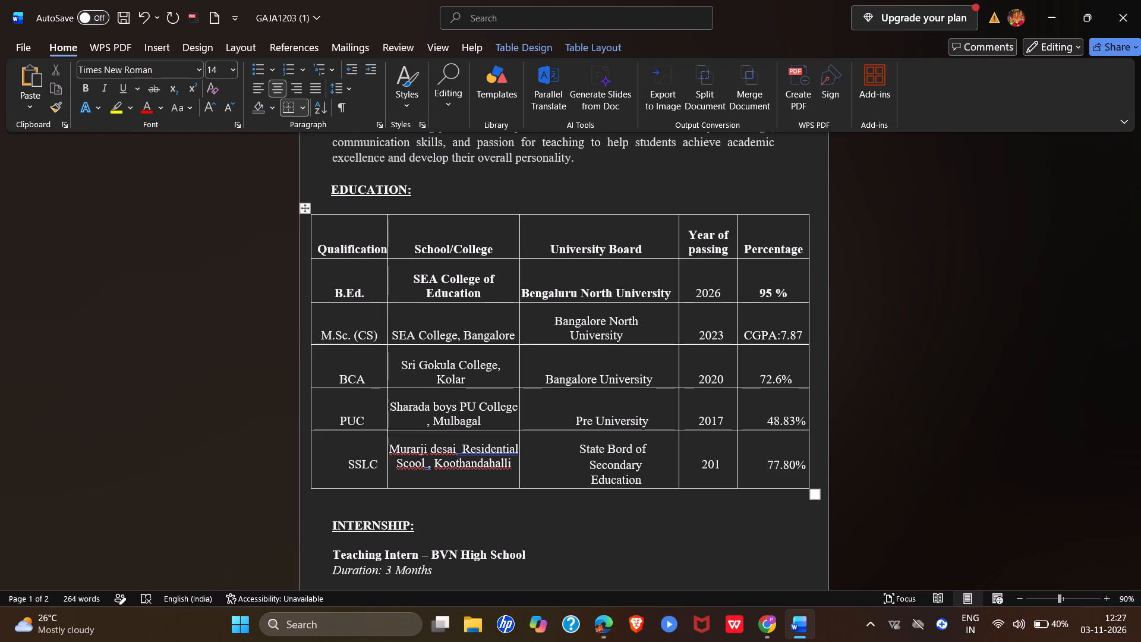
key("7")
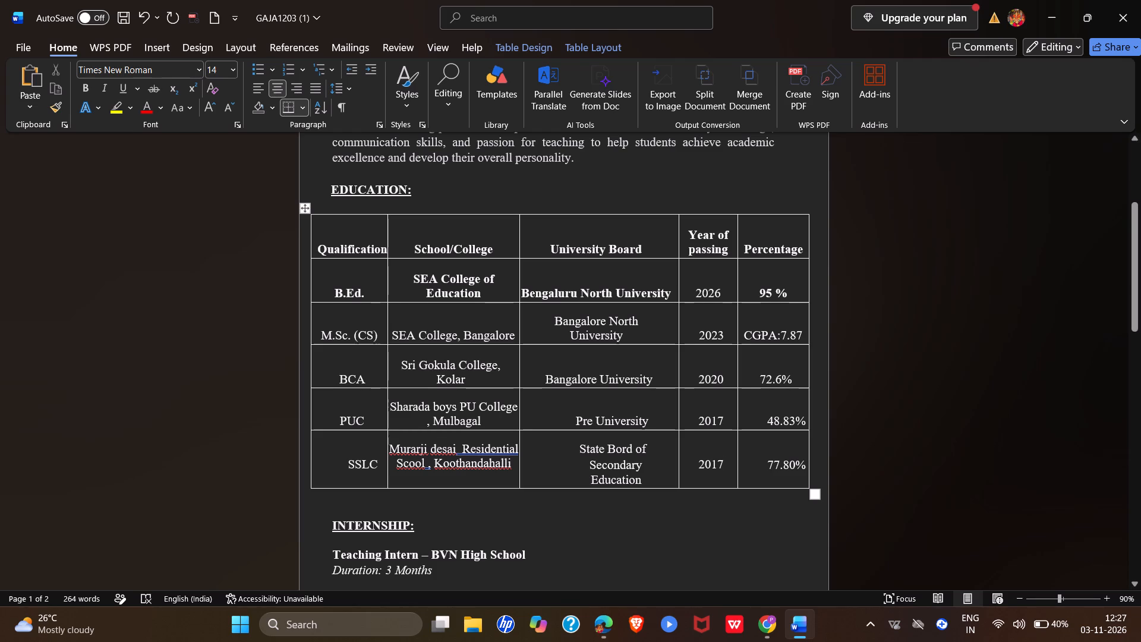
left_click_drag(764, 468, 791, 465)
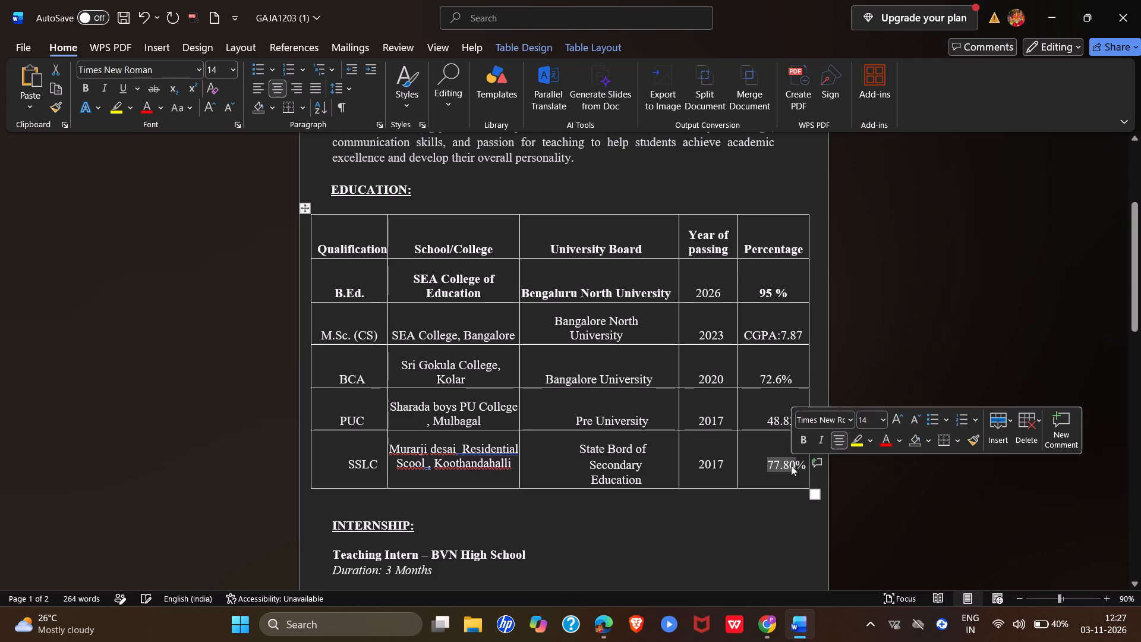
type("81")
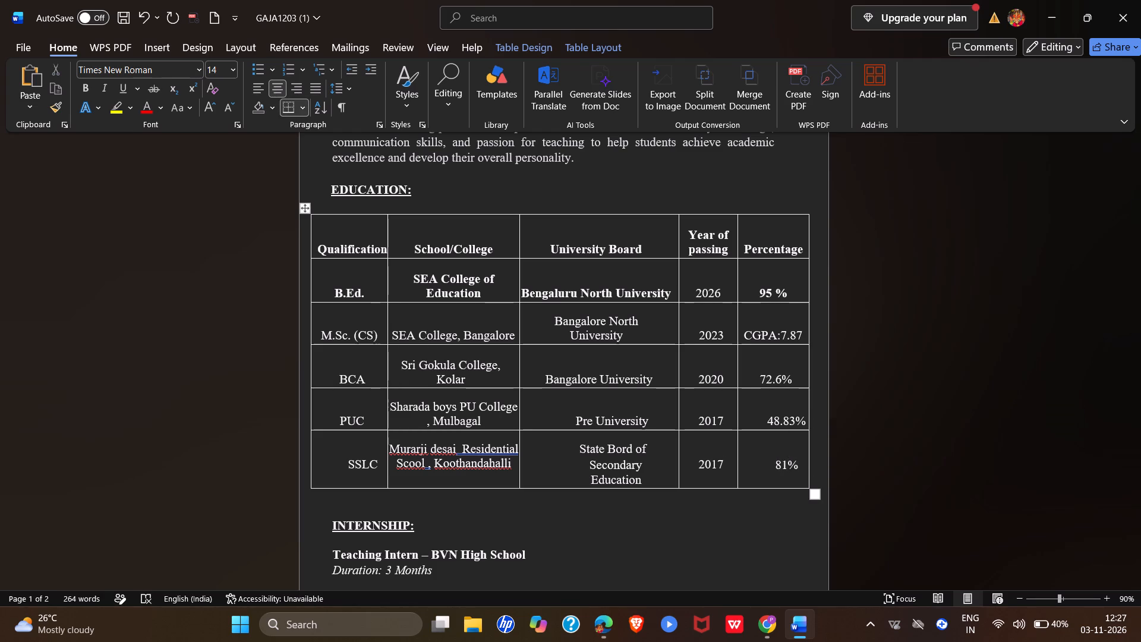
key("period")
type("76")
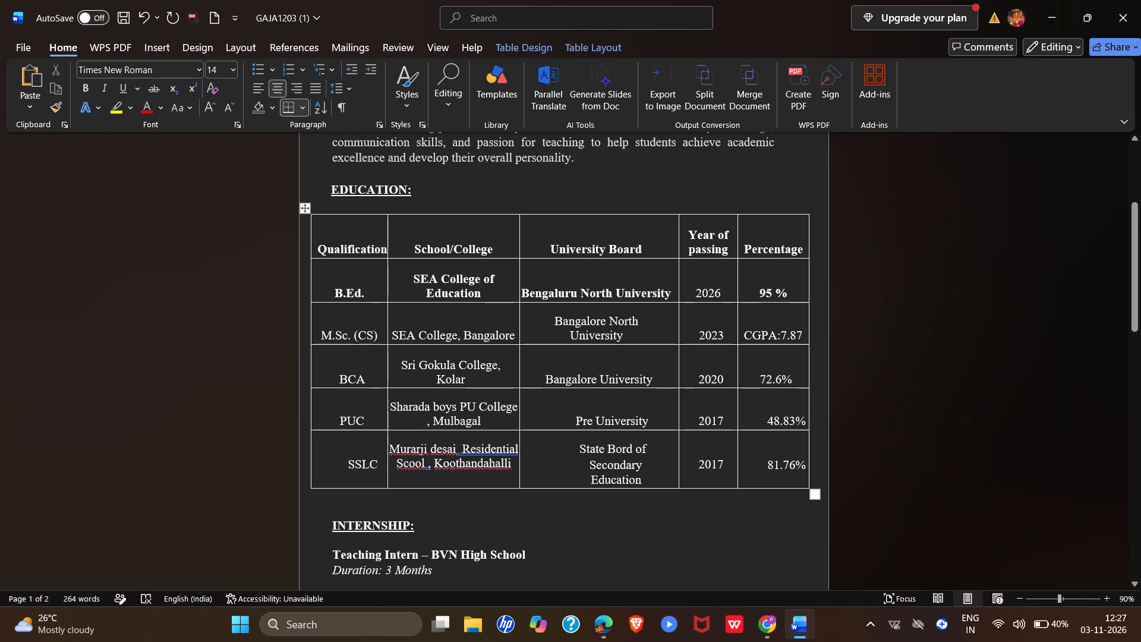
Replace the college in the PUC row of the education table with "SDC PU College , Mulbagal".
left_click_drag(392, 404, 482, 423)
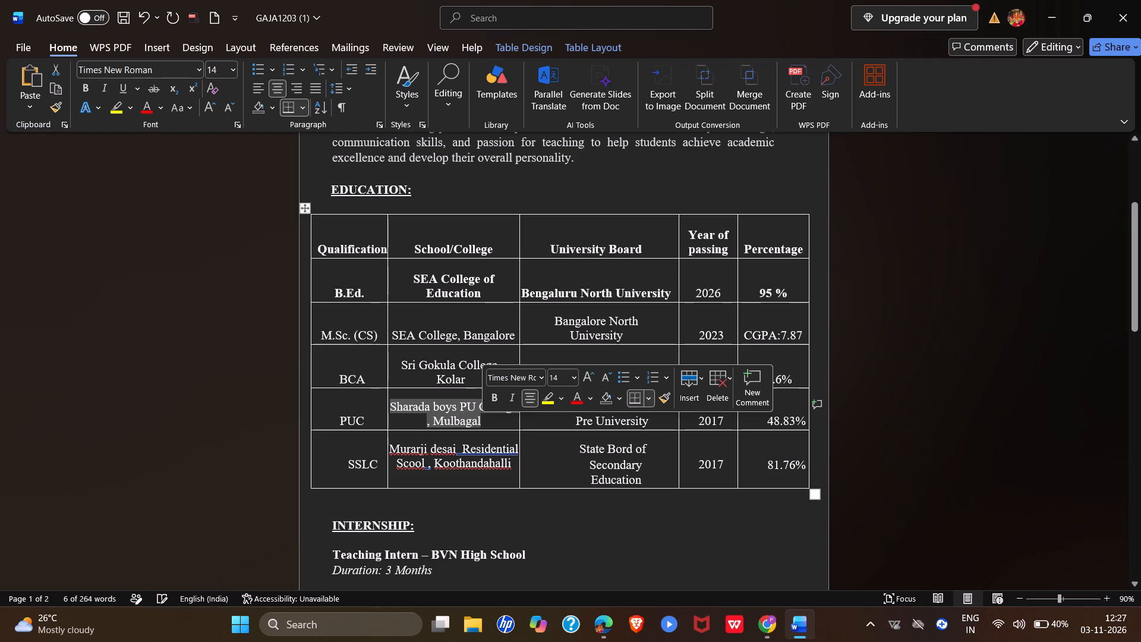
type("SDC")
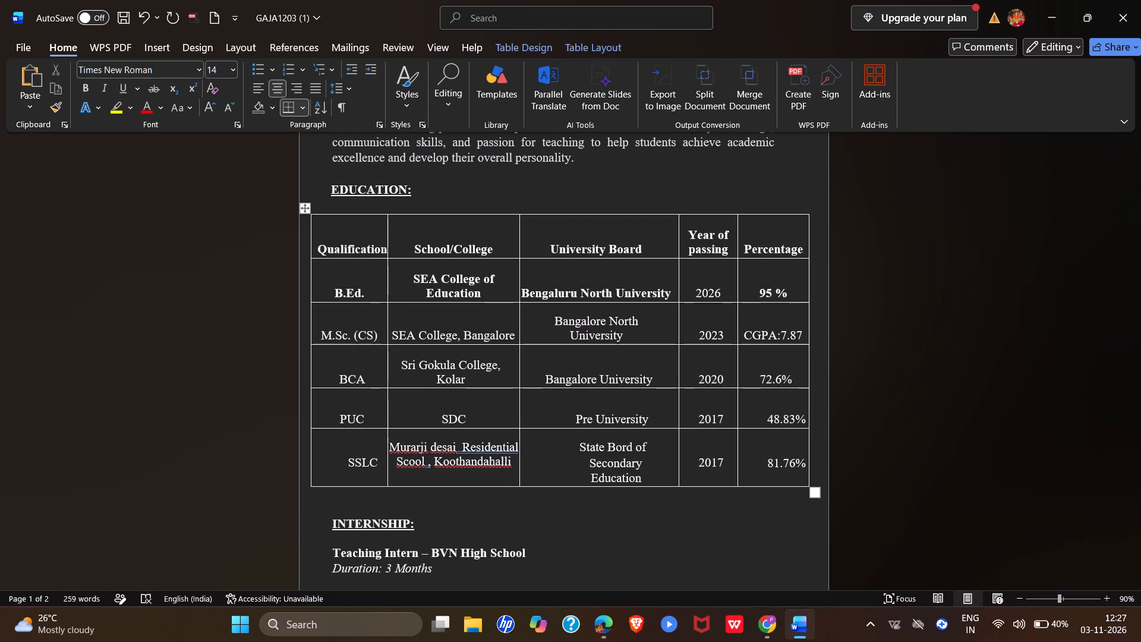
key("space")
type("PU")
key("space")
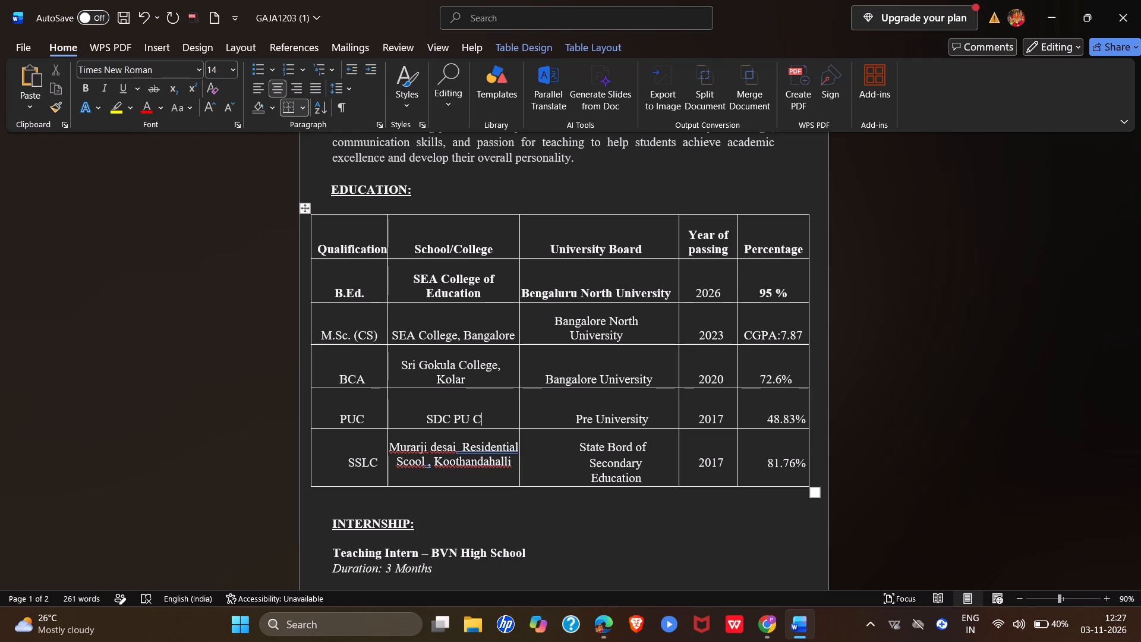
type("ollege")
key("space")
type(",")
key("space")
type("Mulbaga")
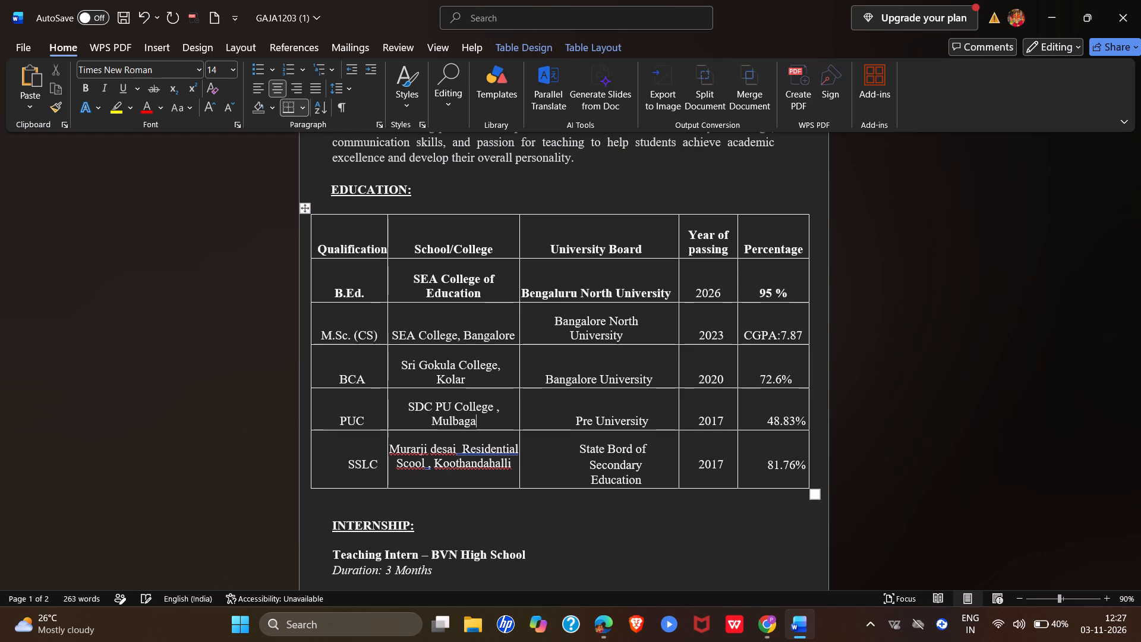
key("l")
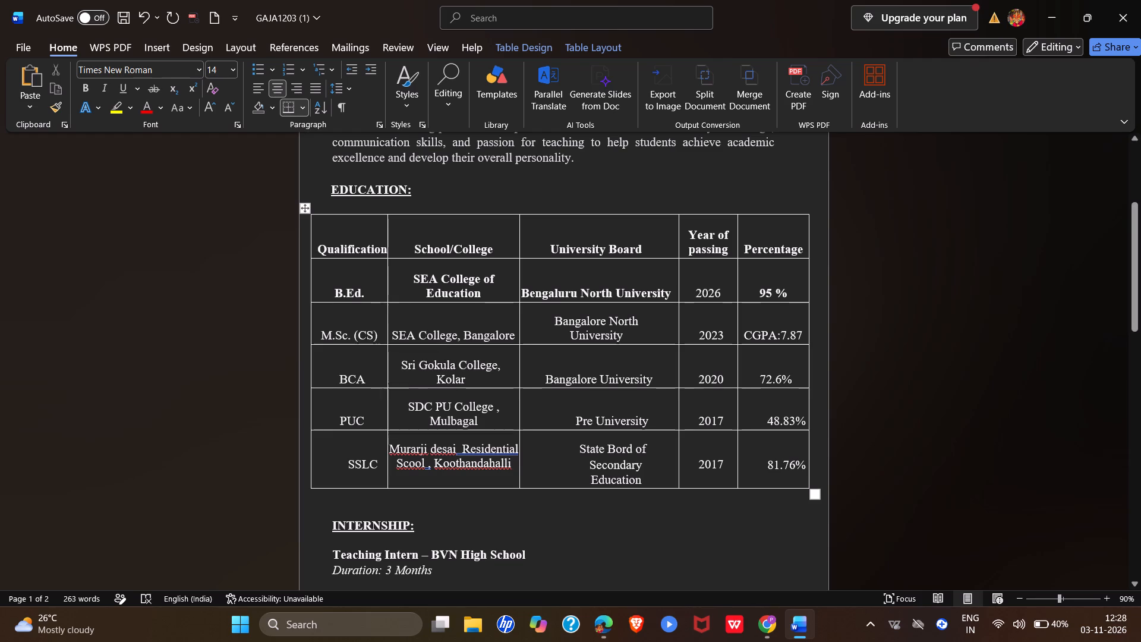
Set the year of passing in the PUC row to 2019.
left_click(724, 416)
key("BackSpace")
key("9")
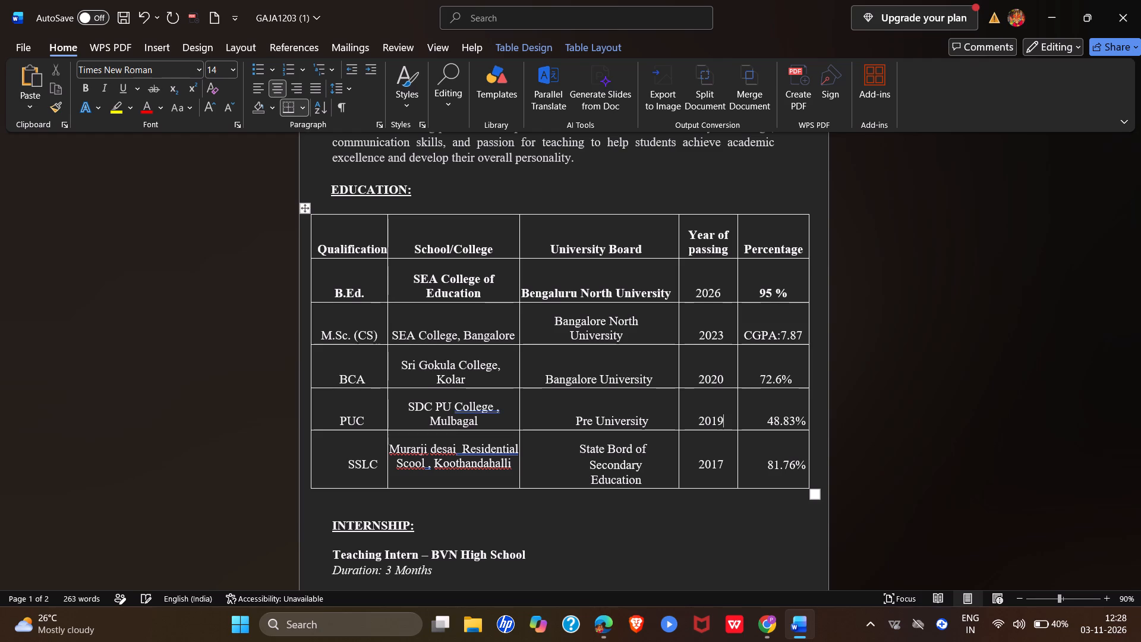
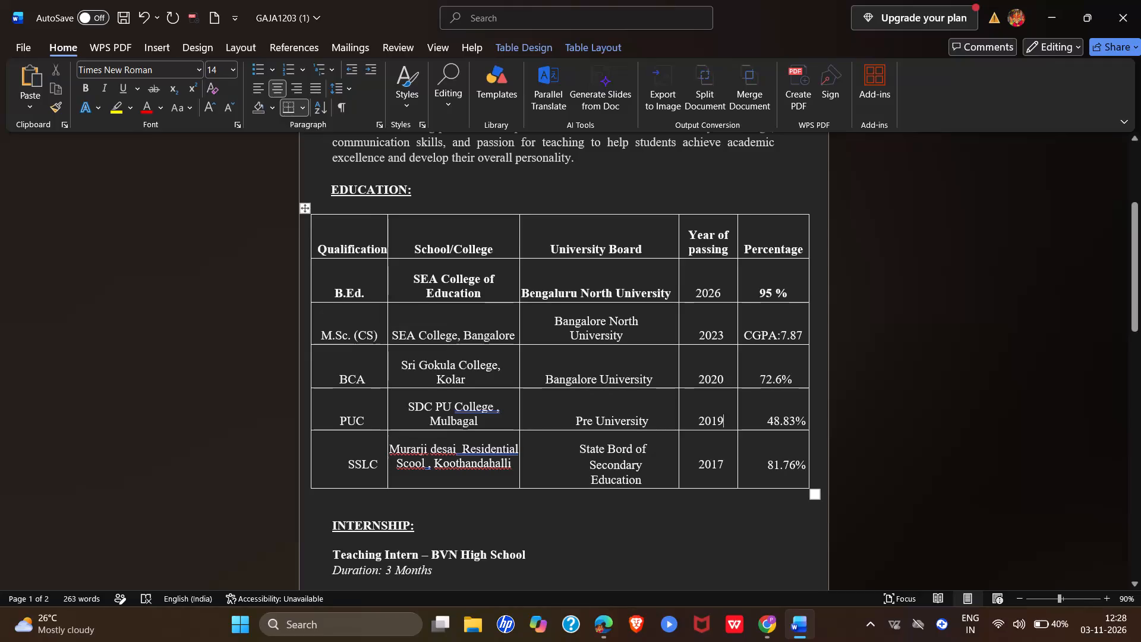
Set the percentage in the PUC row of the education table to 72.50%.
left_click_drag(795, 420, 750, 418)
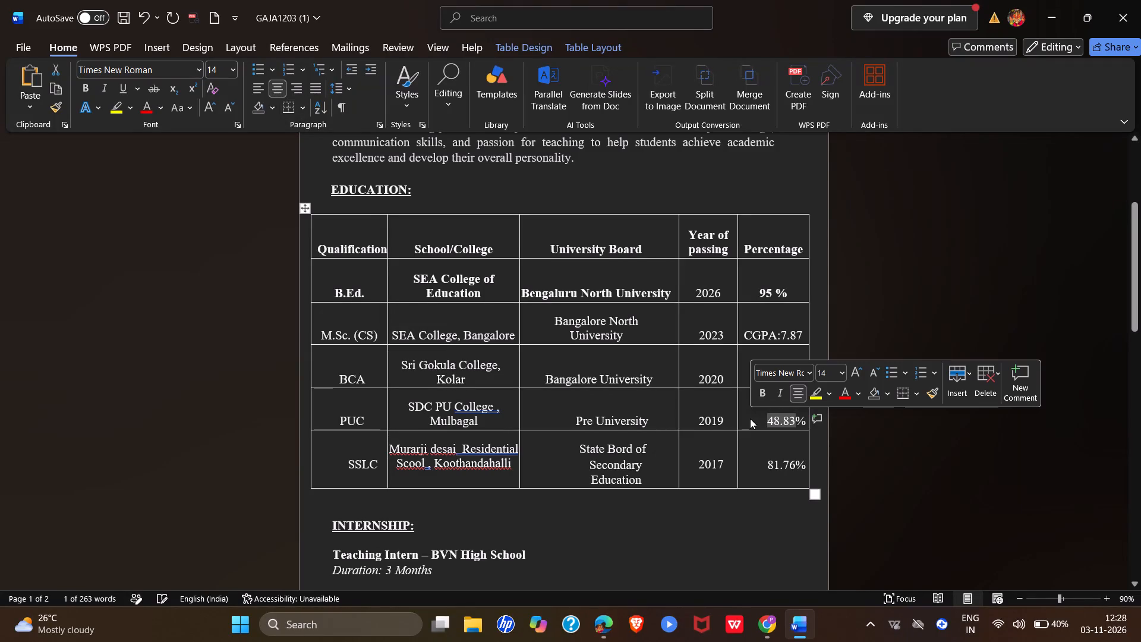
type("72")
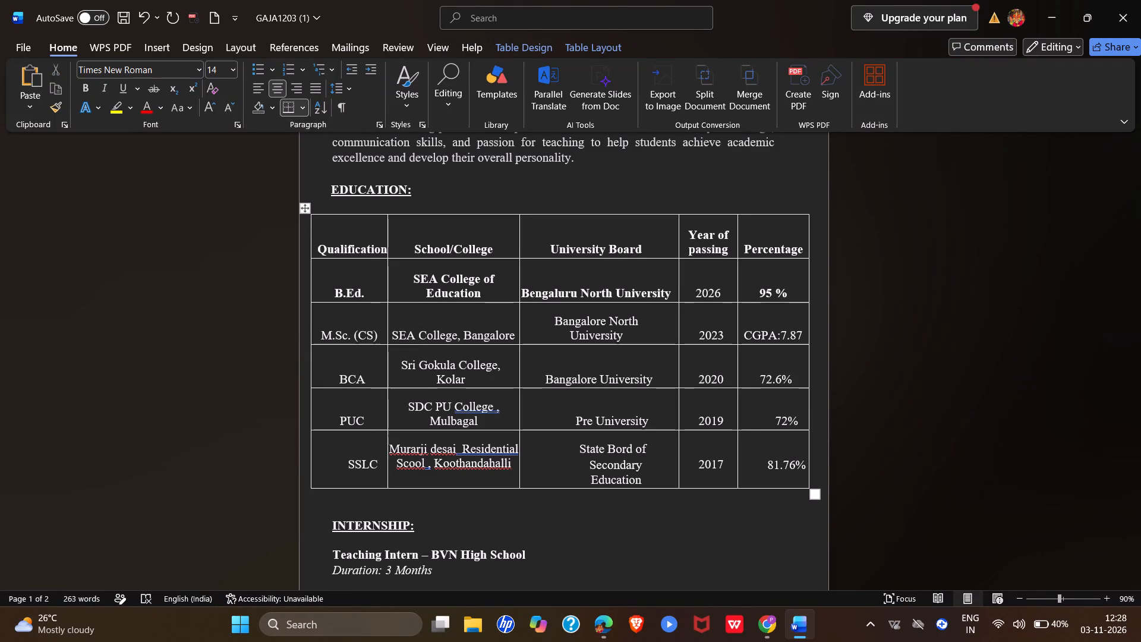
key("period")
key("0")
key("5")
key("BackSpace")
key("BackSpace")
type("50")
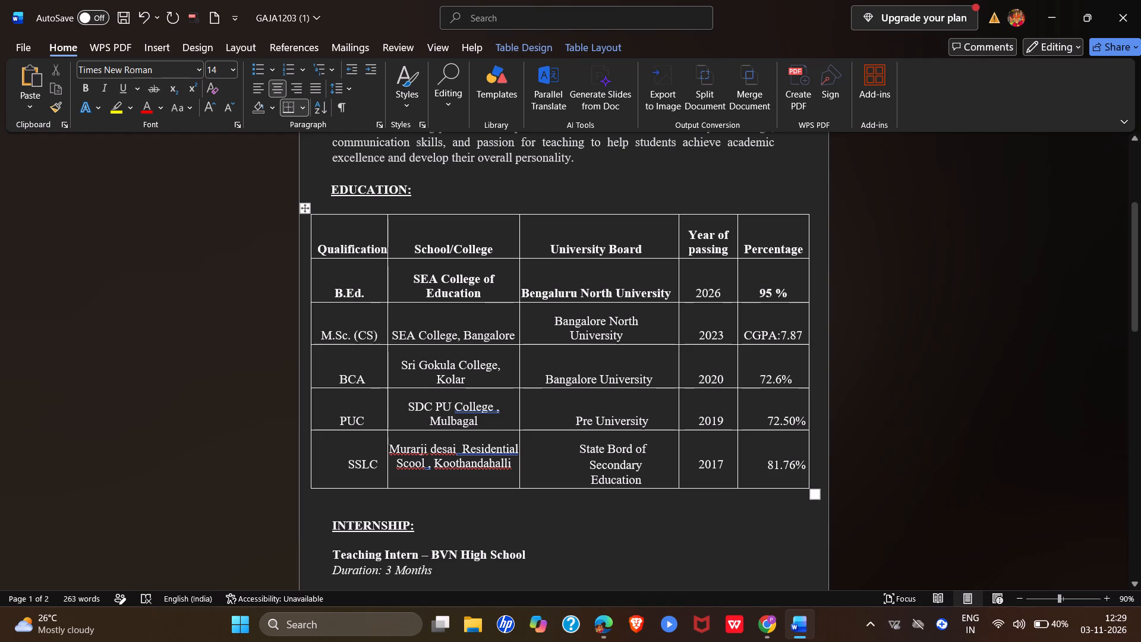
Replace the college in the BCA row of the education table with "Govt First Grade College for Women , Kolar".
left_click_drag(471, 382, 390, 342)
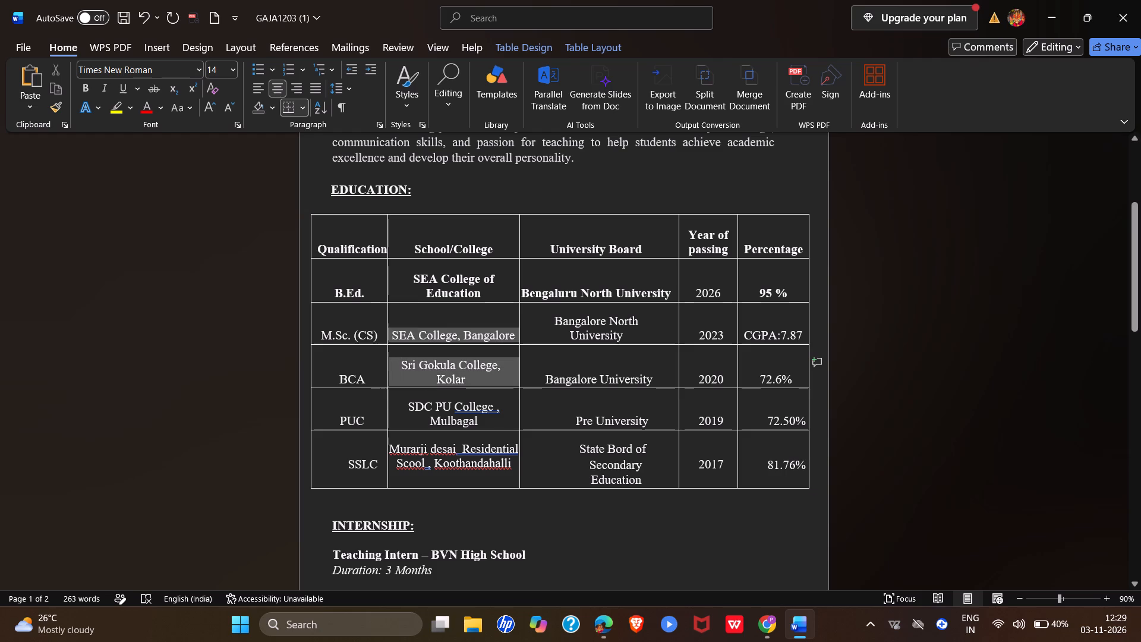
left_click_drag(390, 342, 399, 368)
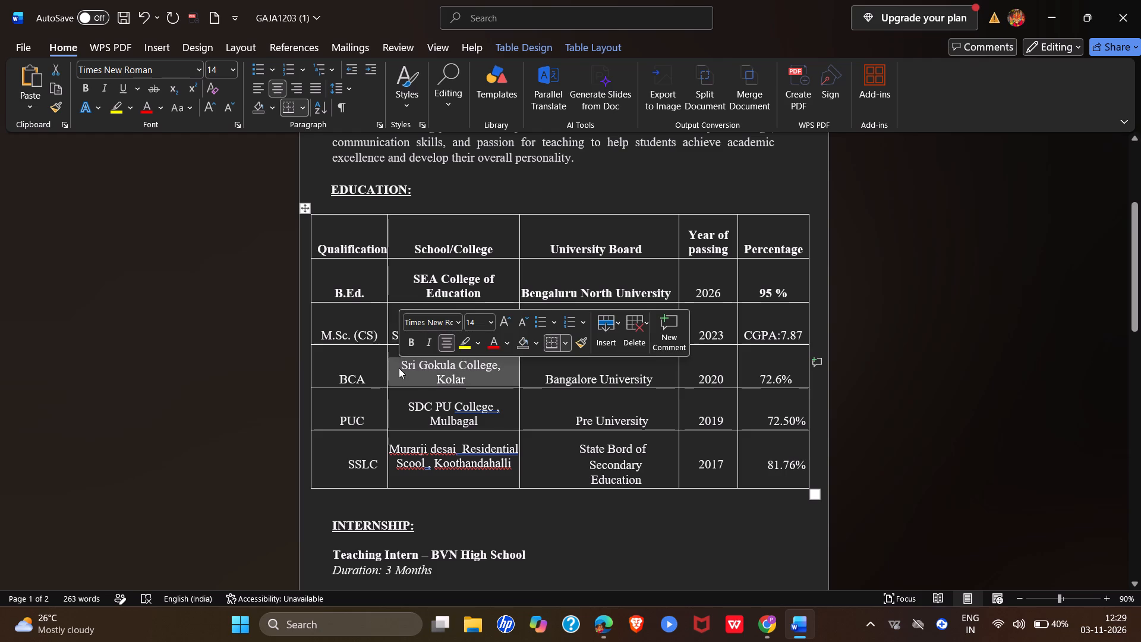
type("Govt")
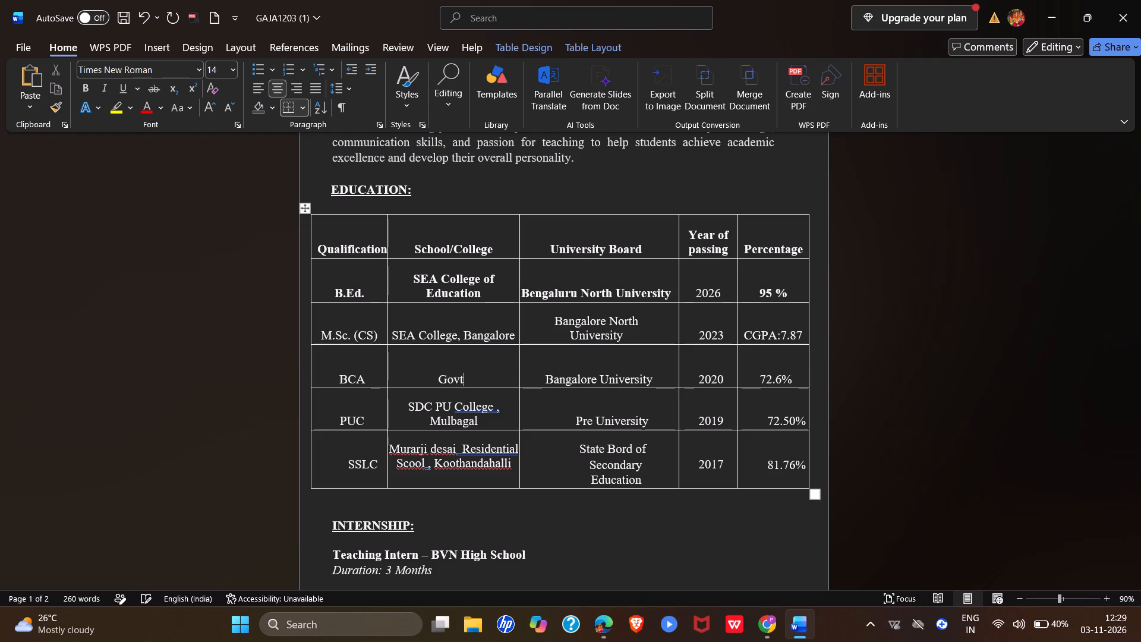
key("space")
type("Fr")
key("BackSpace")
type("irst")
key("space")
type("Gread")
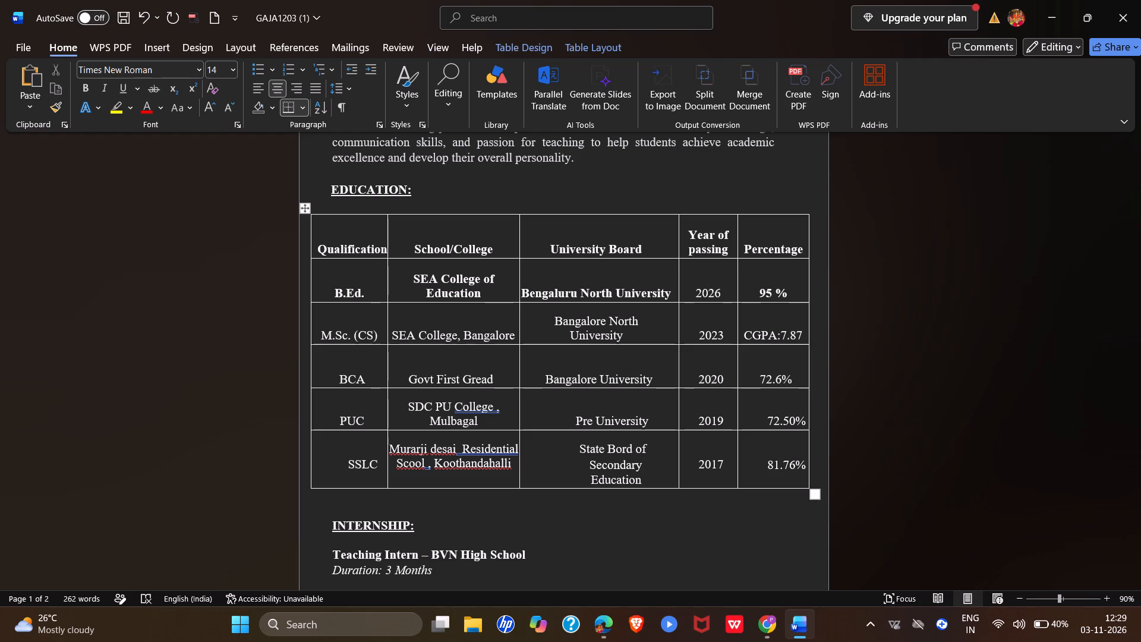
key("space")
key("BackSpace")
key("BackSpace")
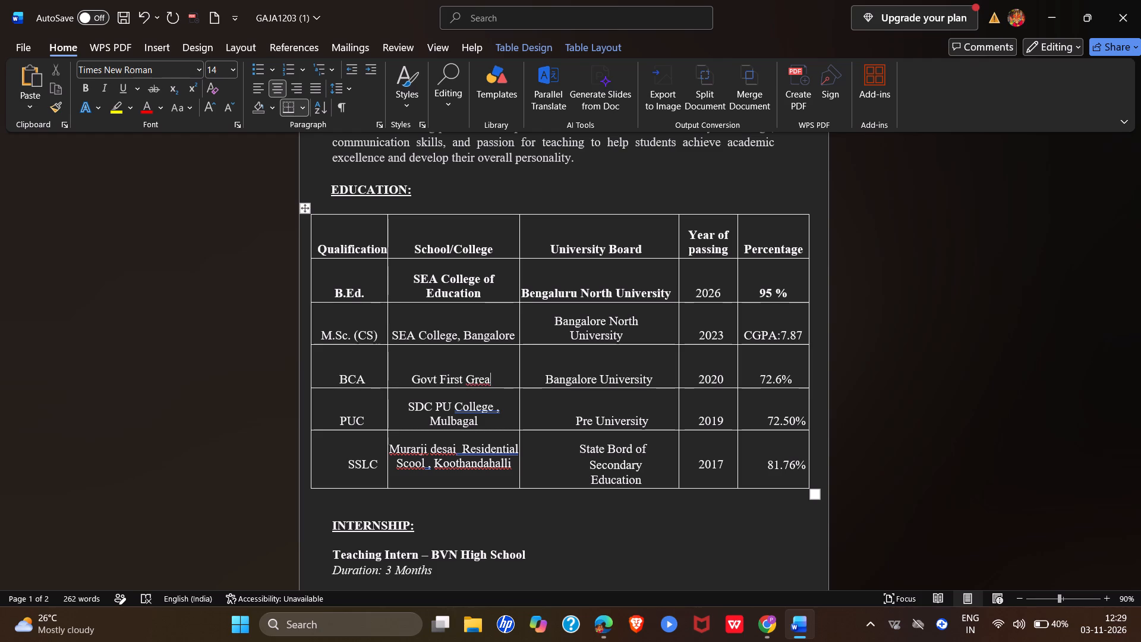
key("BackSpace")
key("BackSpace")
type("ade")
key("space")
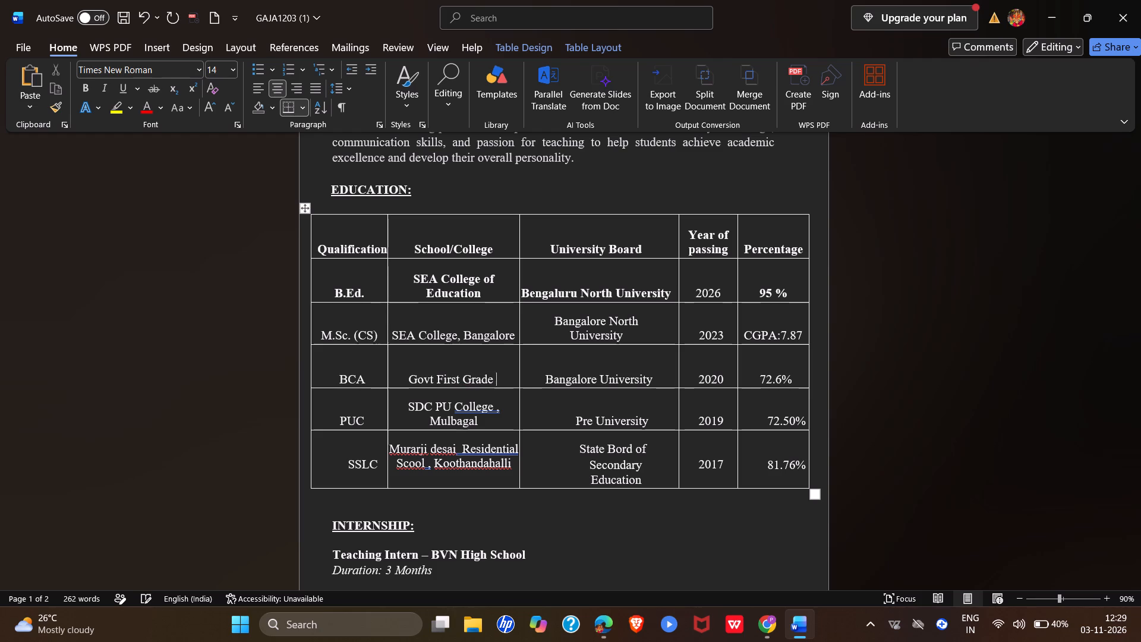
key("shift+c")
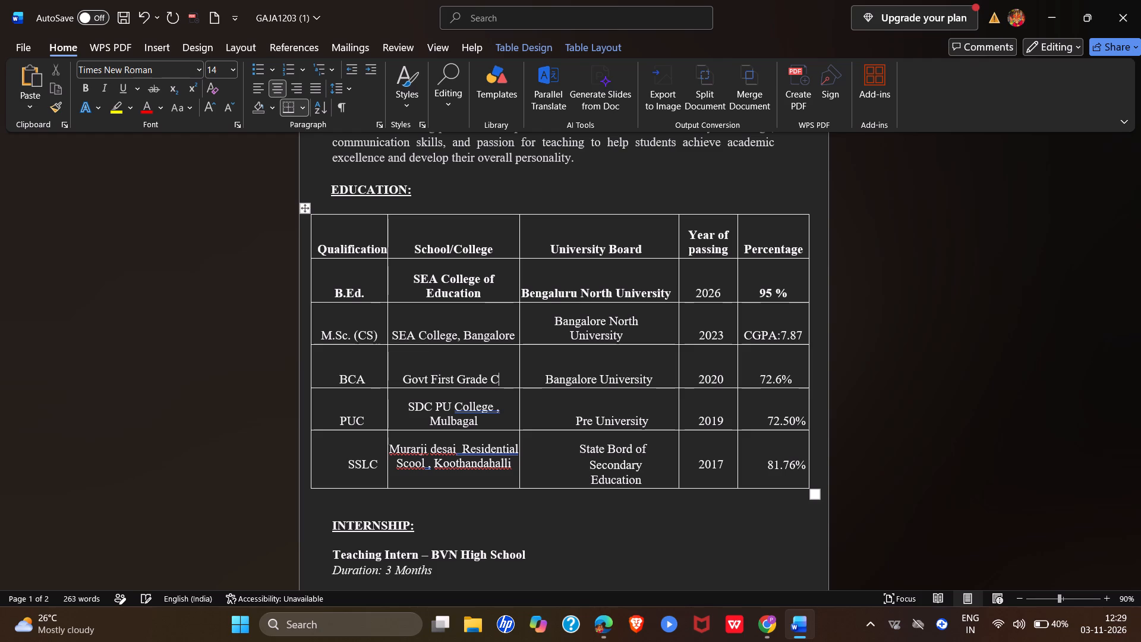
type("ollege")
key("space")
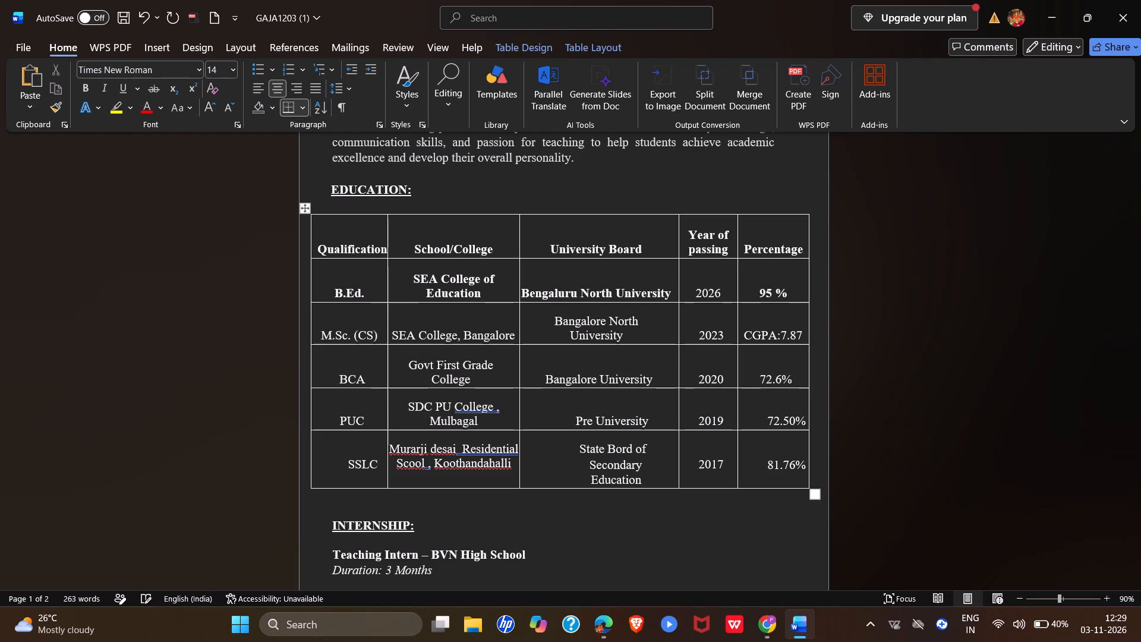
type("for")
key("space")
key("shift+w")
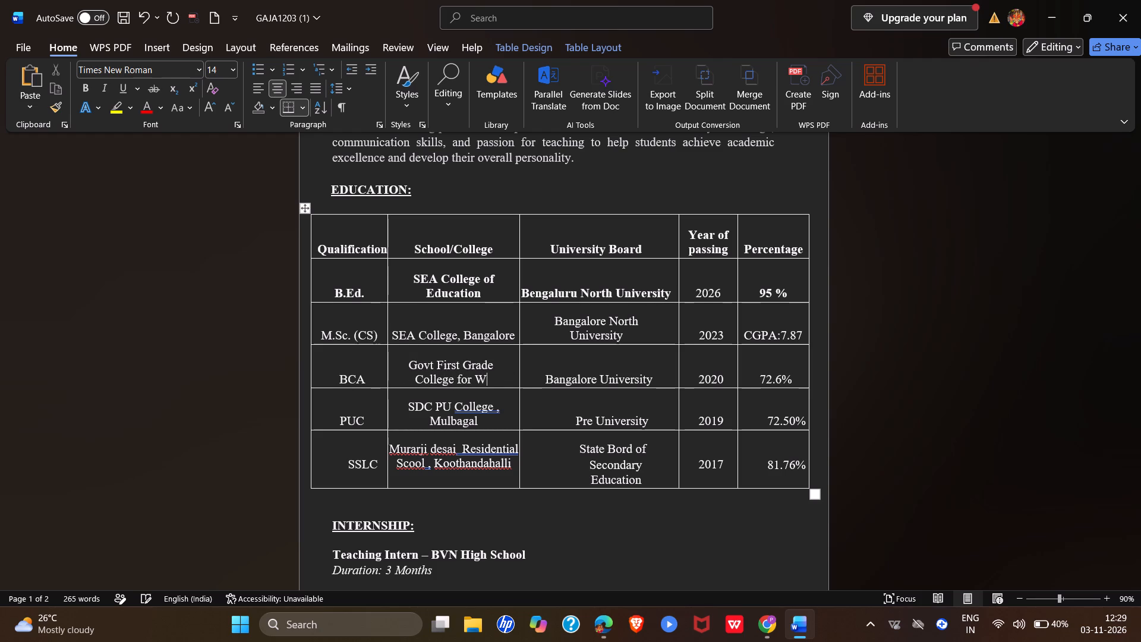
type("omen")
key("space")
type(",")
key("space")
key("shift+k")
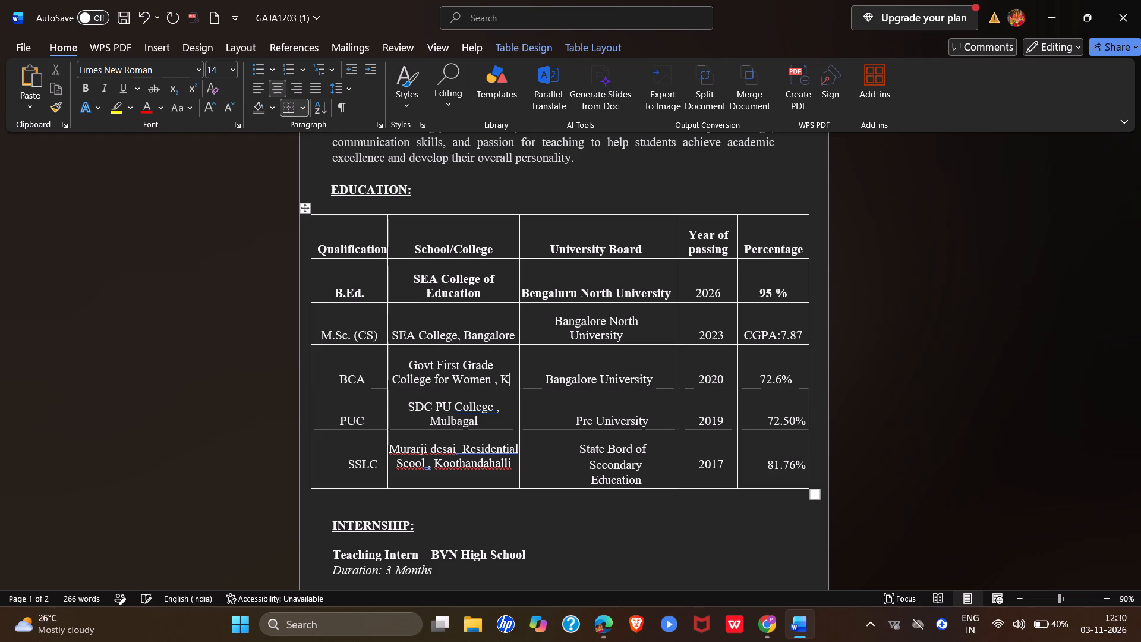
type("olar")
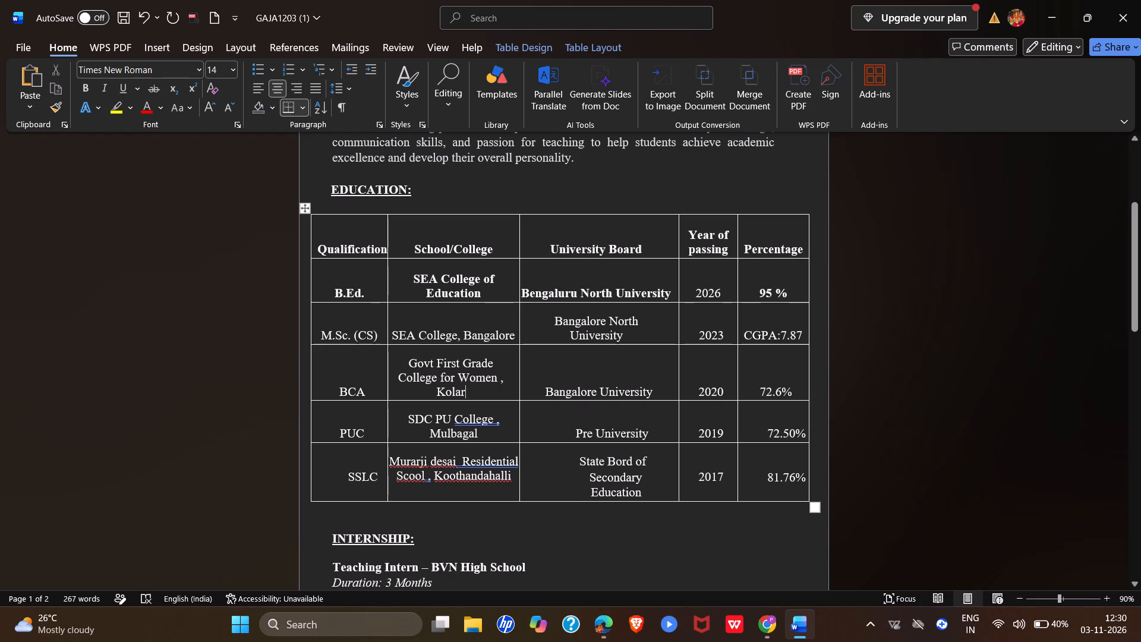
Insert "North" into the BCA row's university name so it reads "Bangalore North University".
left_click(598, 392)
key("shift+n")
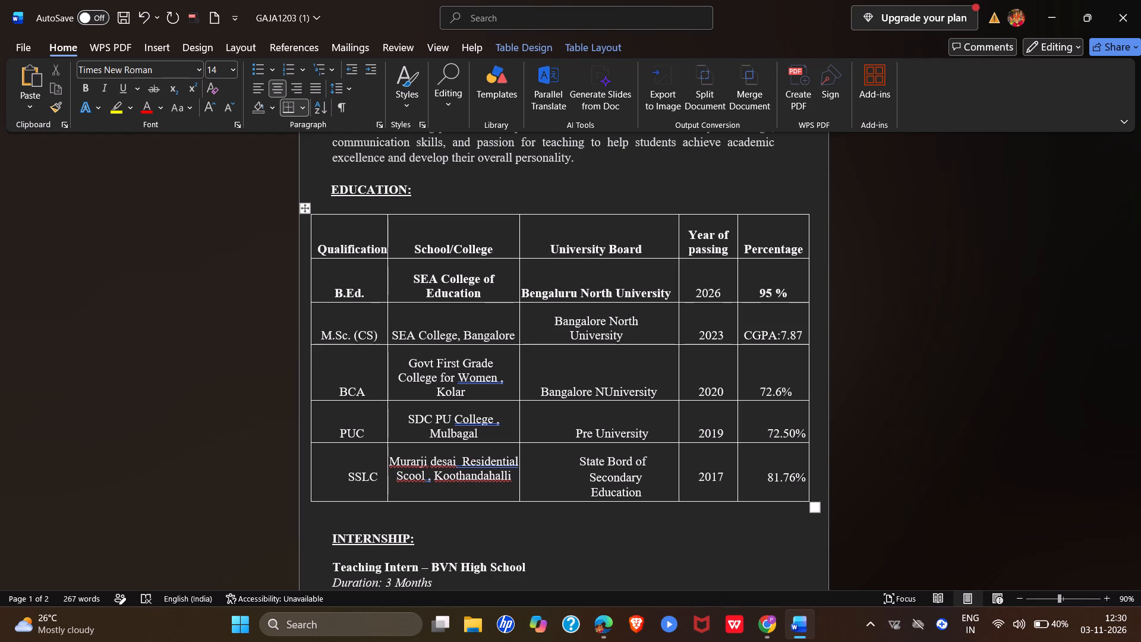
type("orth")
key("space")
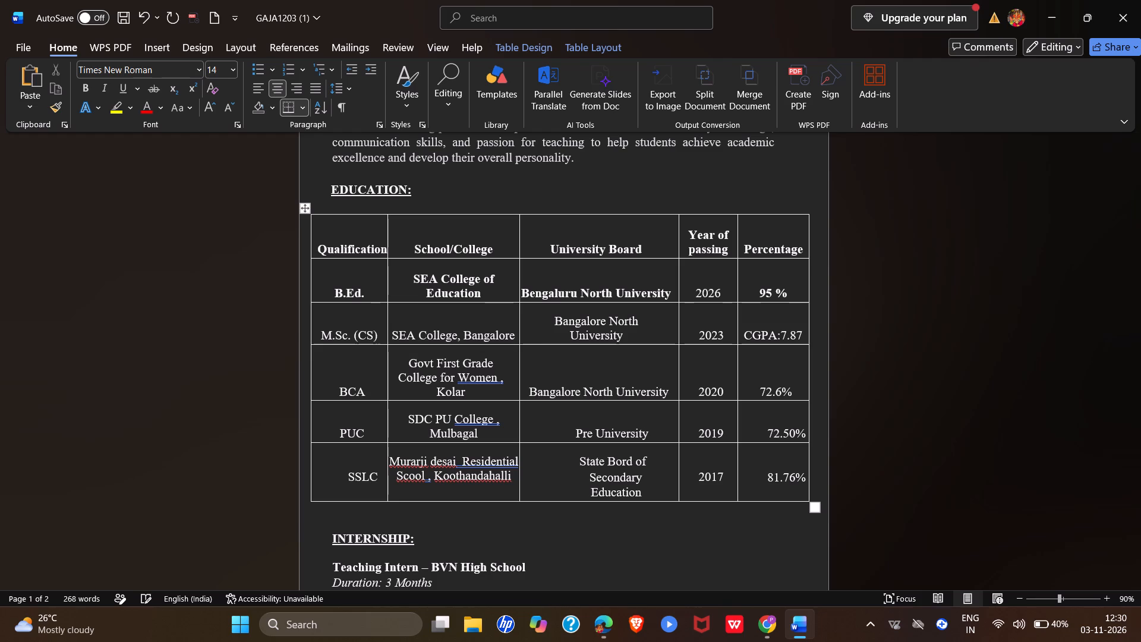
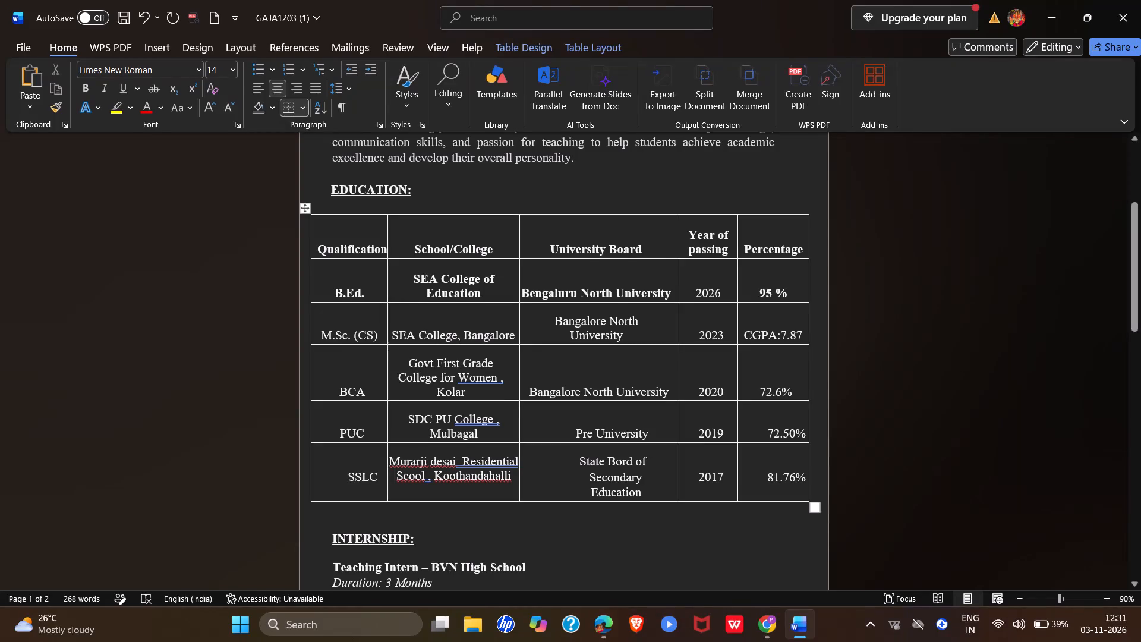
Replace the college in the M.Sc. (CS) row of the education table with "Maharani Cluster University".
left_click_drag(515, 331, 453, 329)
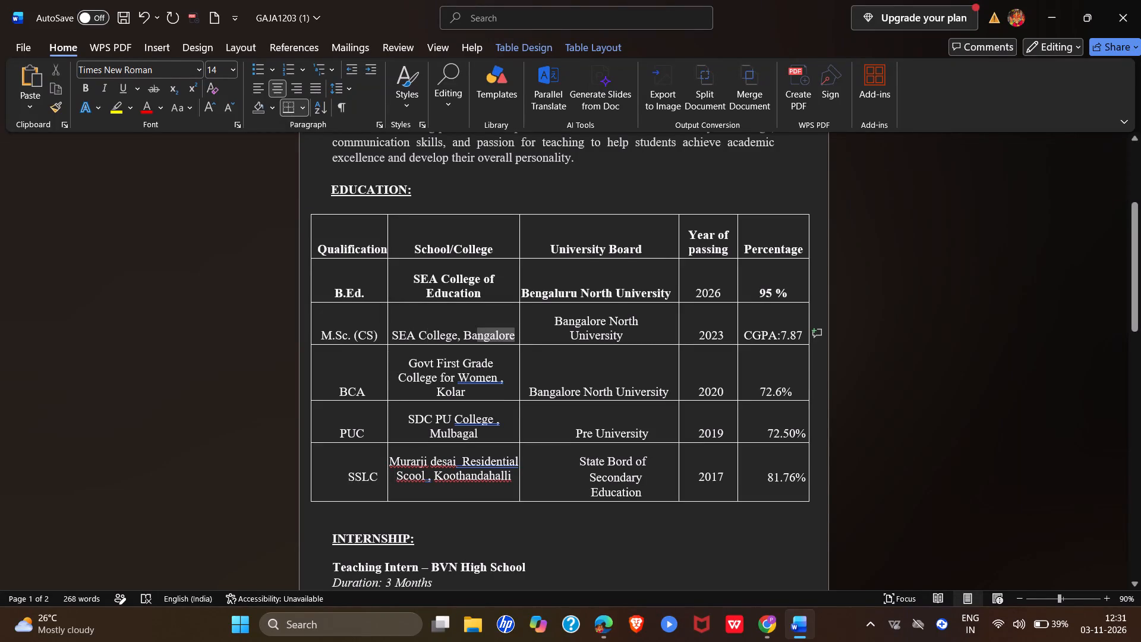
left_click_drag(453, 329, 396, 331)
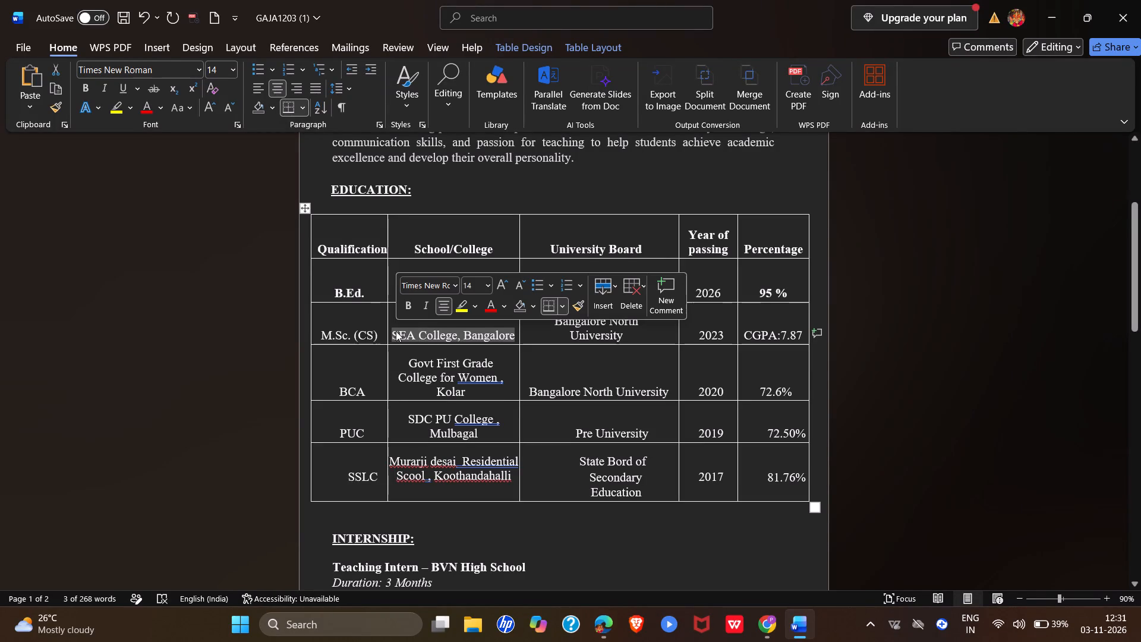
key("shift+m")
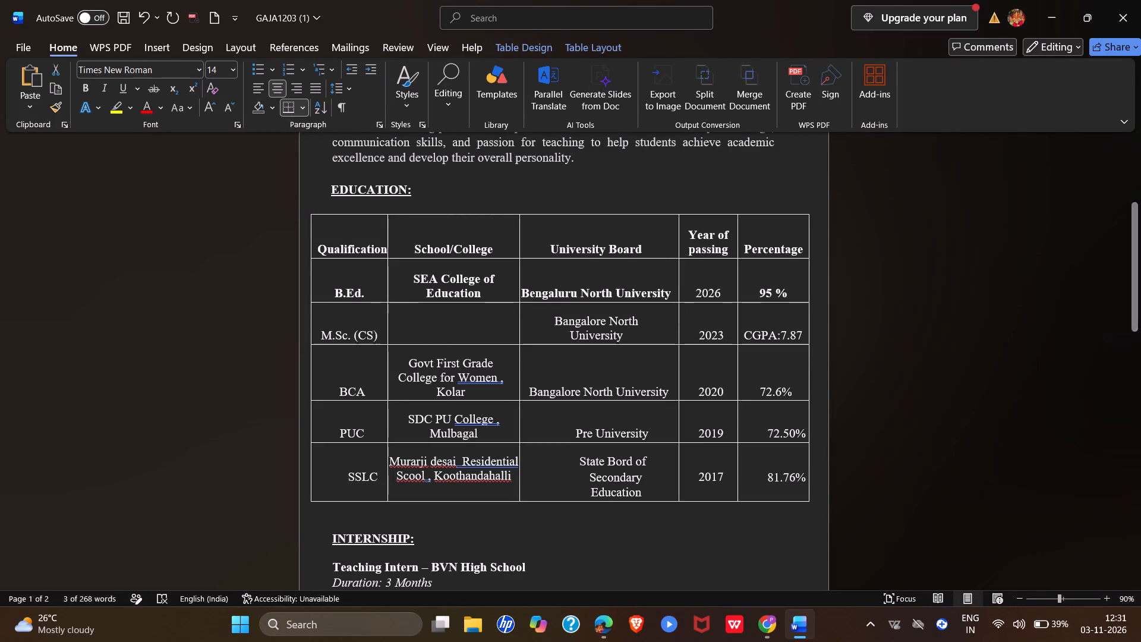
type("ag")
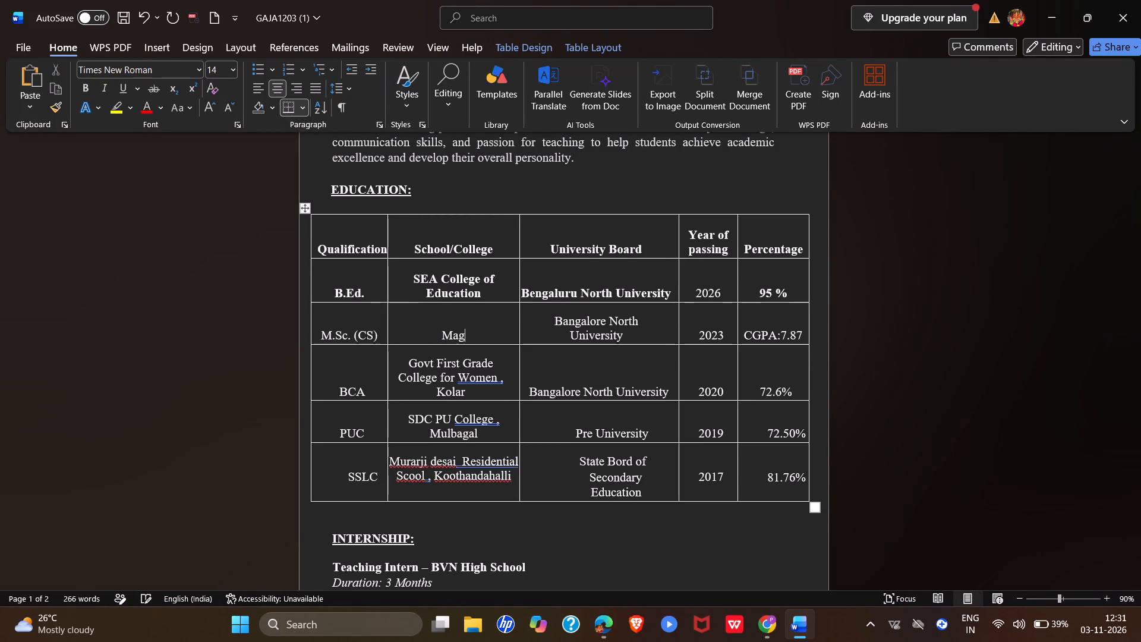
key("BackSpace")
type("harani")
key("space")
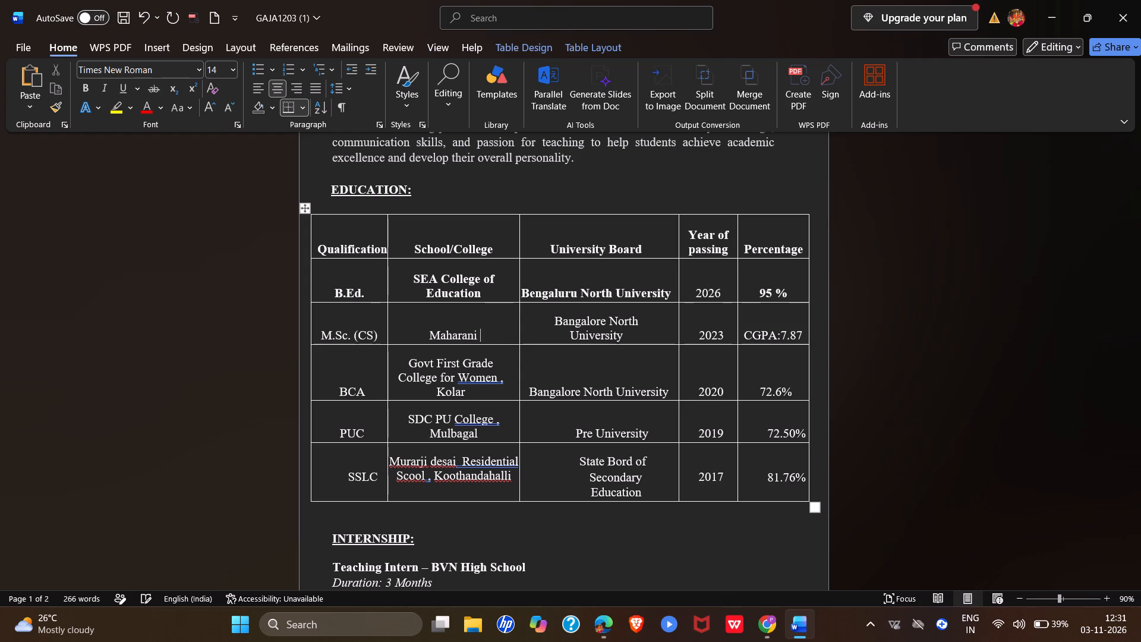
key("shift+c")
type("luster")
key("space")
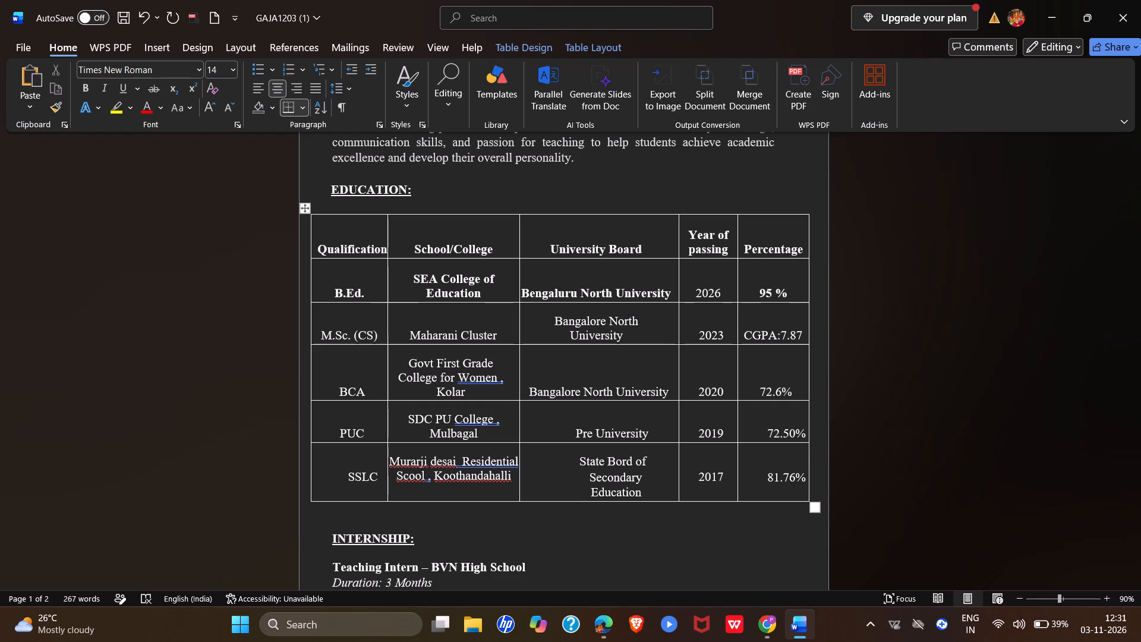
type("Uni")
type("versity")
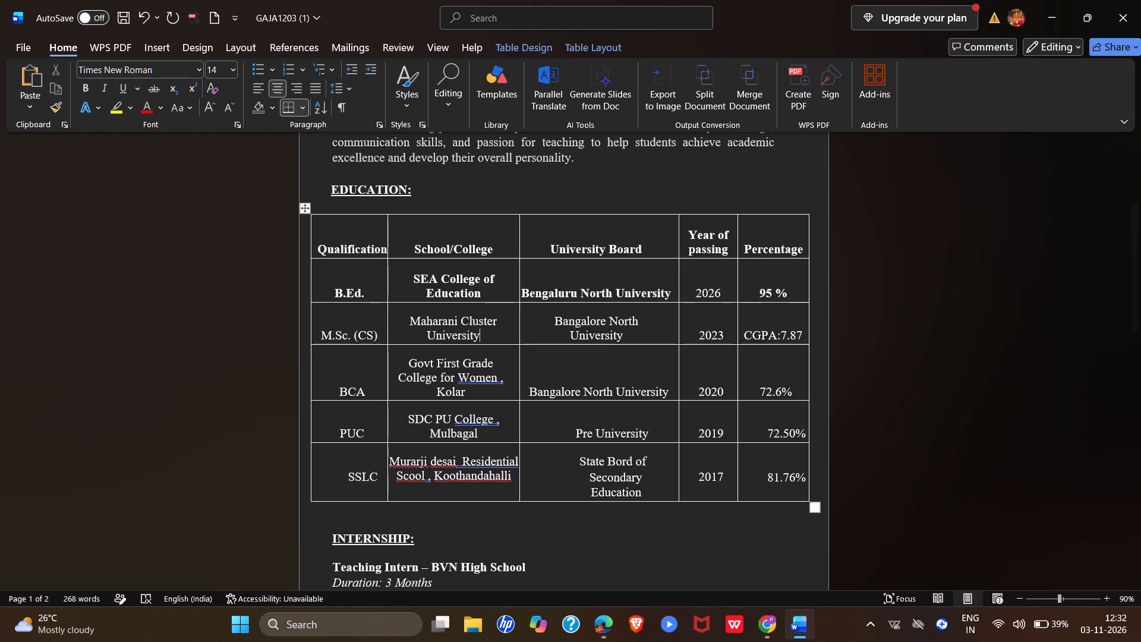
Set the BCA row's year of passing to 2022 and its percentage to 87.33%.
left_click(726, 391)
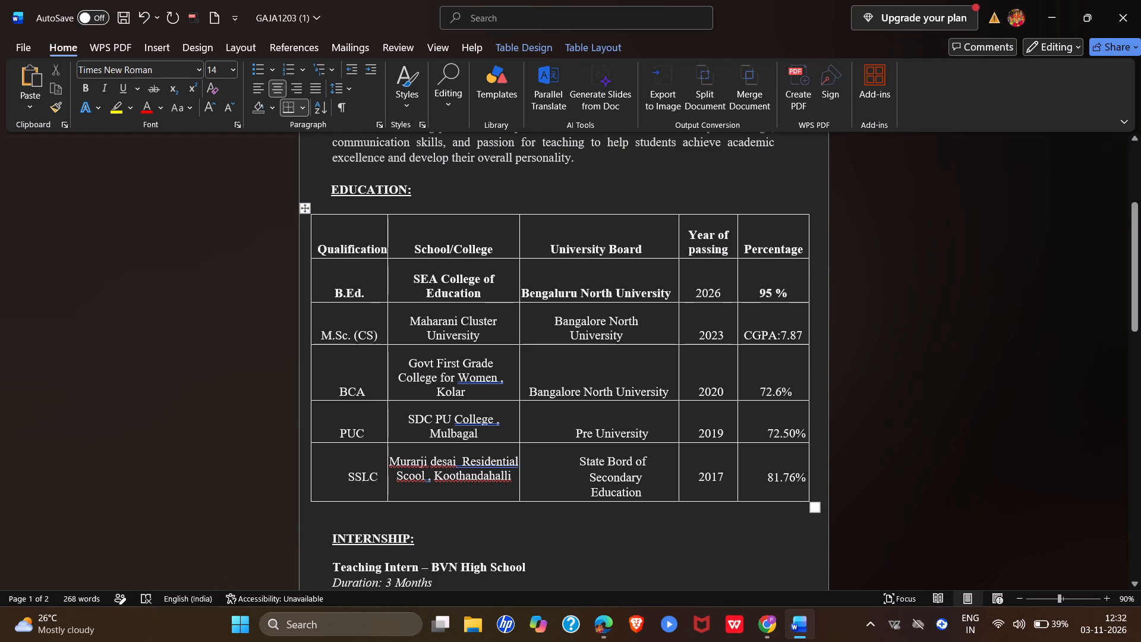
key("BackSpace")
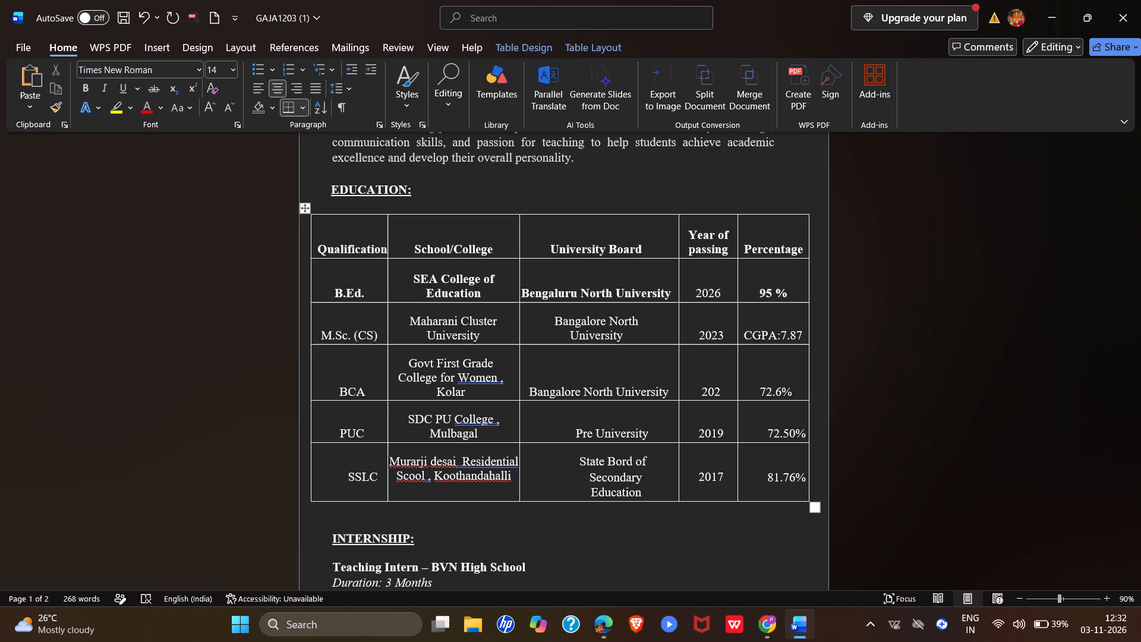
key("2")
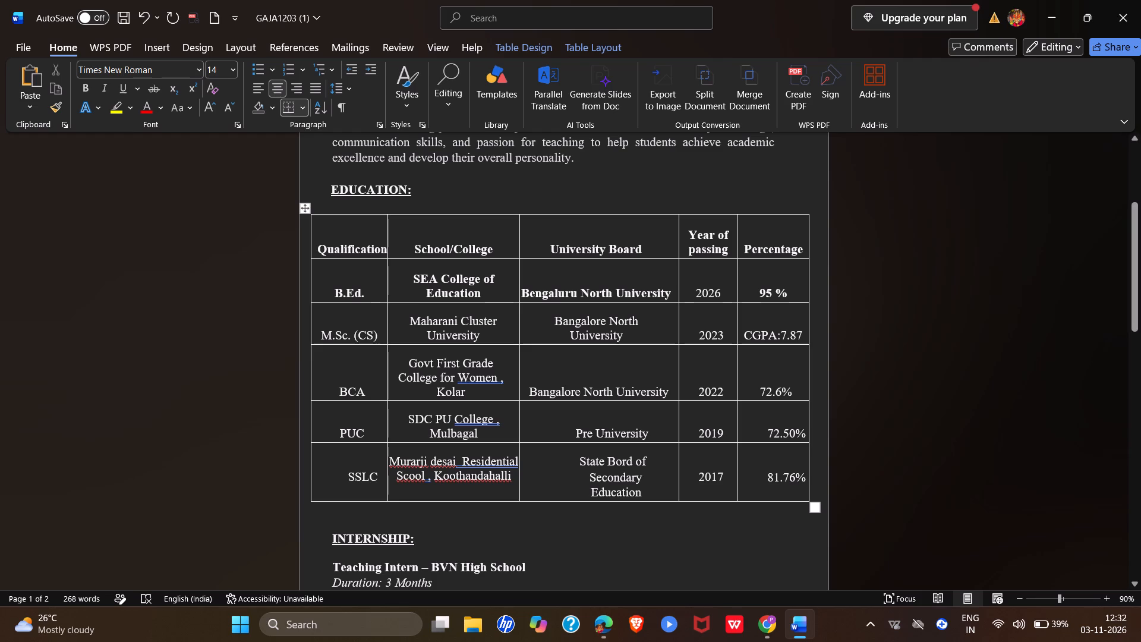
left_click_drag(779, 390, 762, 391)
left_click_drag(762, 391, 762, 392)
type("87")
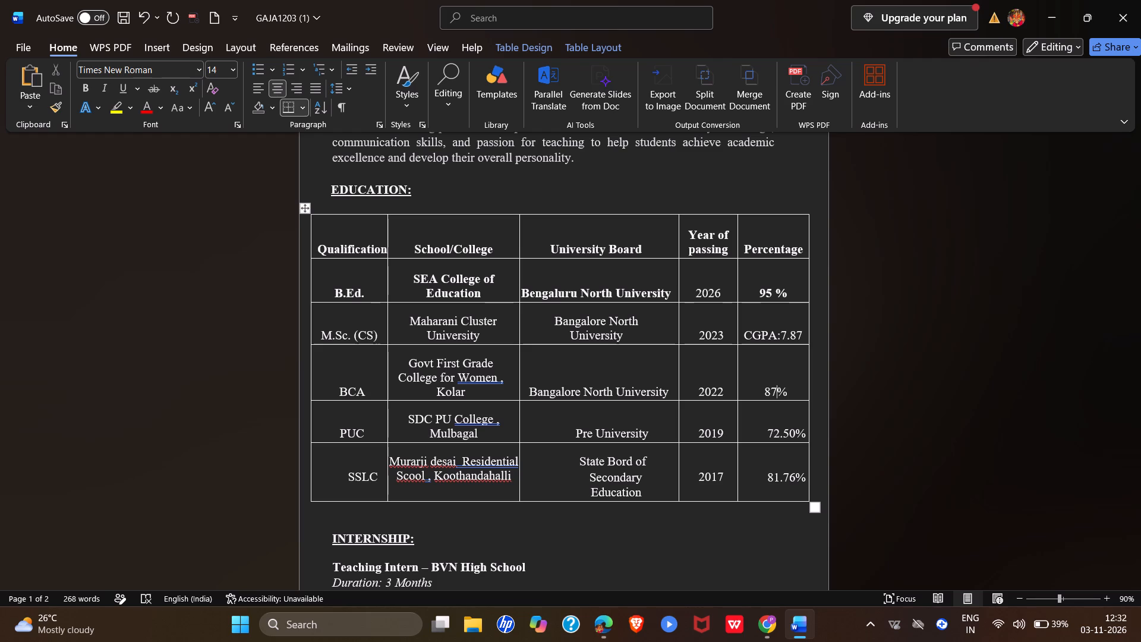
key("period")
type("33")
Set the M.Sc. (CS) row's year of passing to 2024 and its CGPA to 7.02.
left_click(727, 336)
key("BackSpace")
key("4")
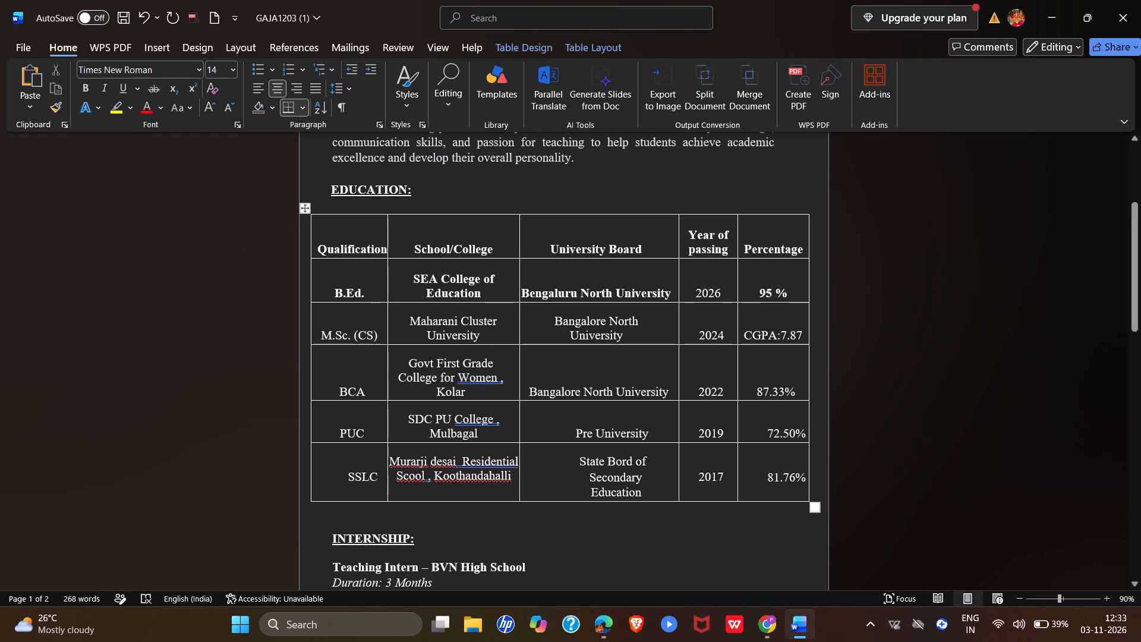
left_click(800, 333)
key("BackSpace")
key("BackSpace")
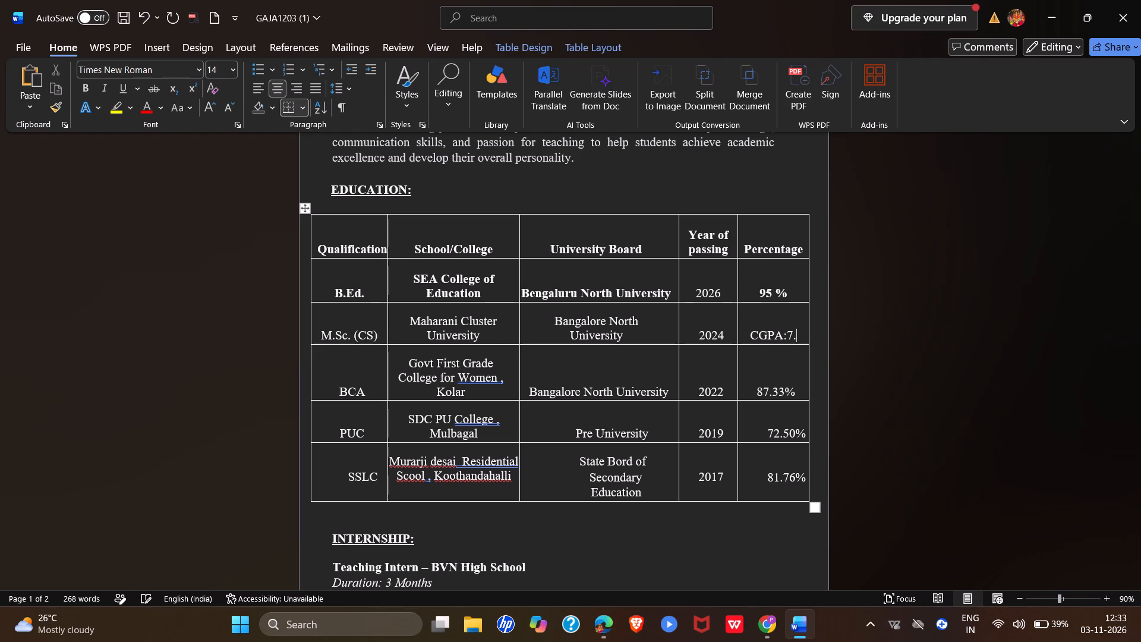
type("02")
Set the percentage in the B.Ed. row of the education table to 97%.
left_click(774, 289)
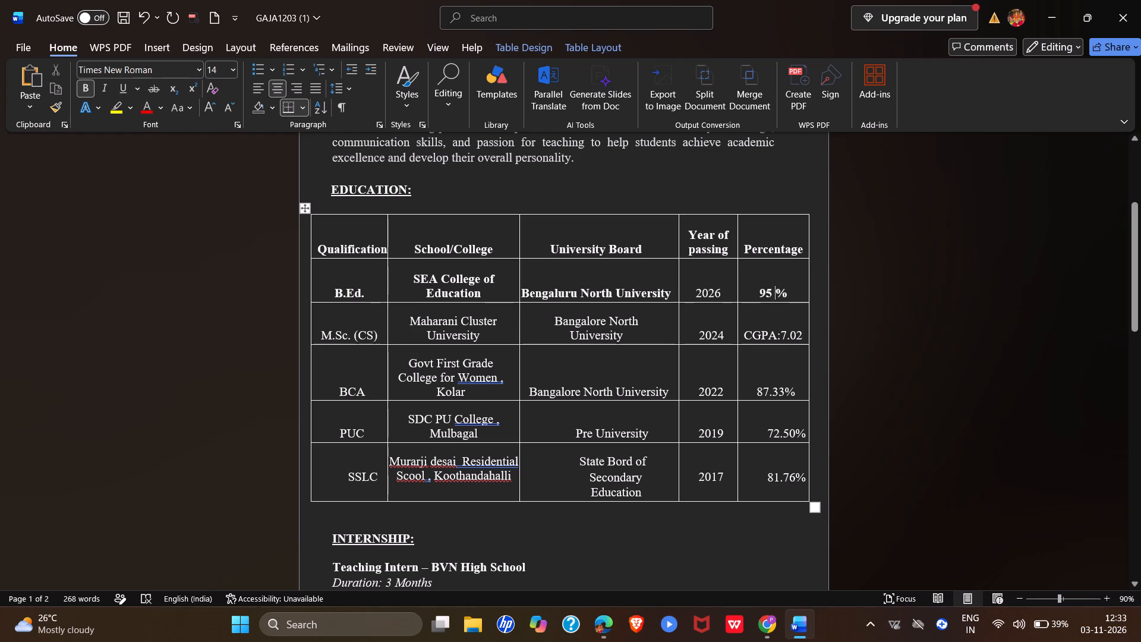
key("BackSpace")
key("BackSpace")
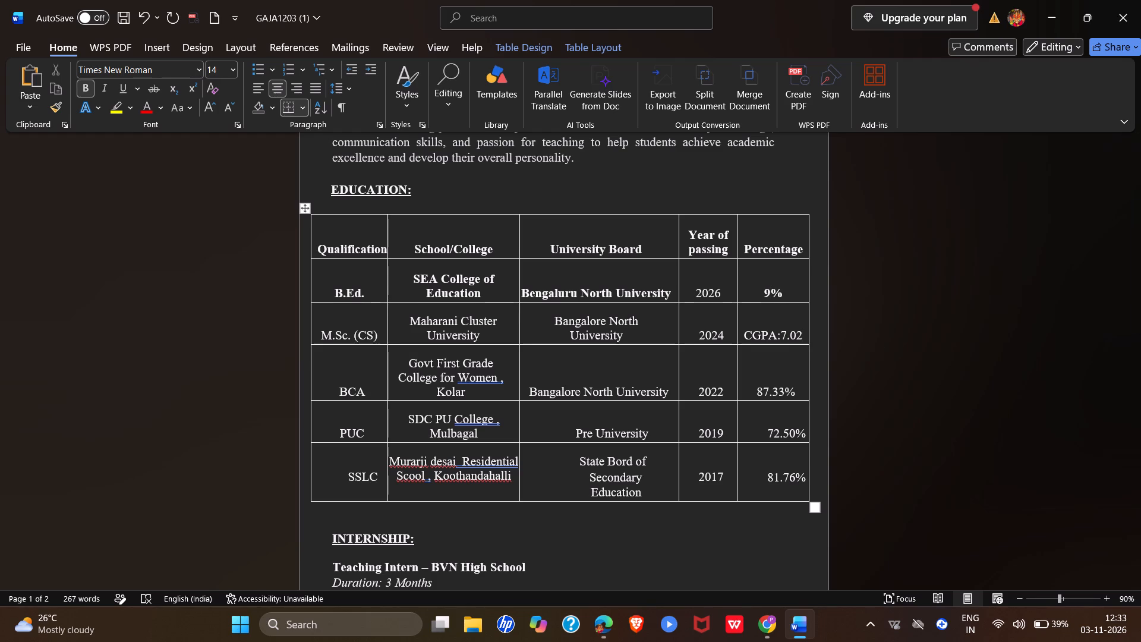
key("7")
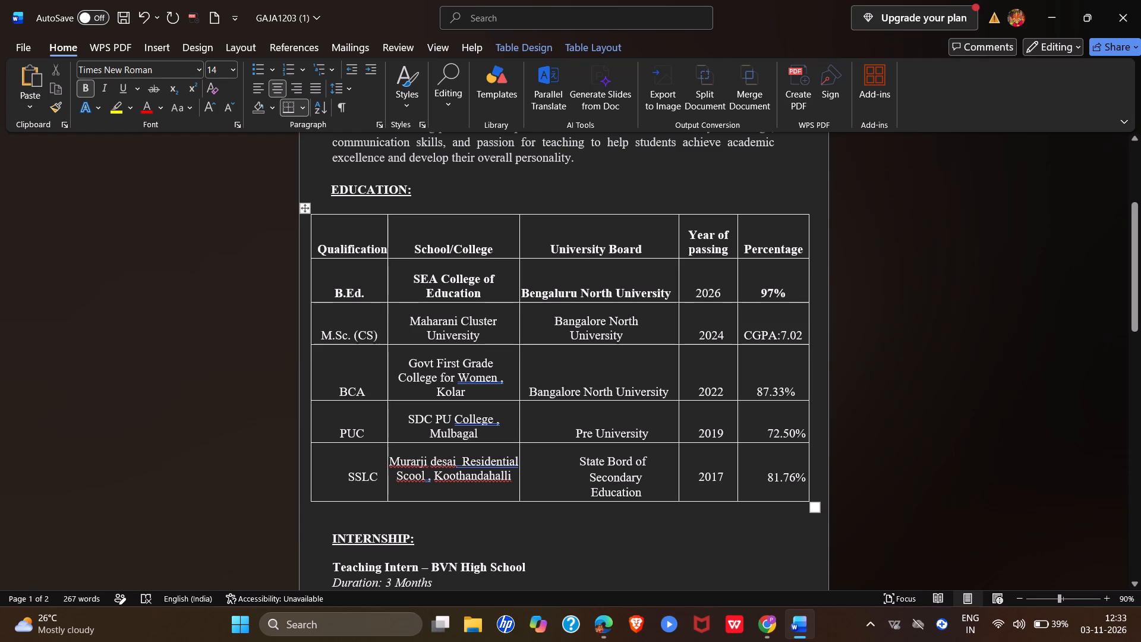
Replace "BVN" with "Govt" in the Teaching Intern line so the school reads "Govt High School".
left_click(461, 565)
key("BackSpace")
key("BackSpace")
key("BackSpace")
key("BackSpace")
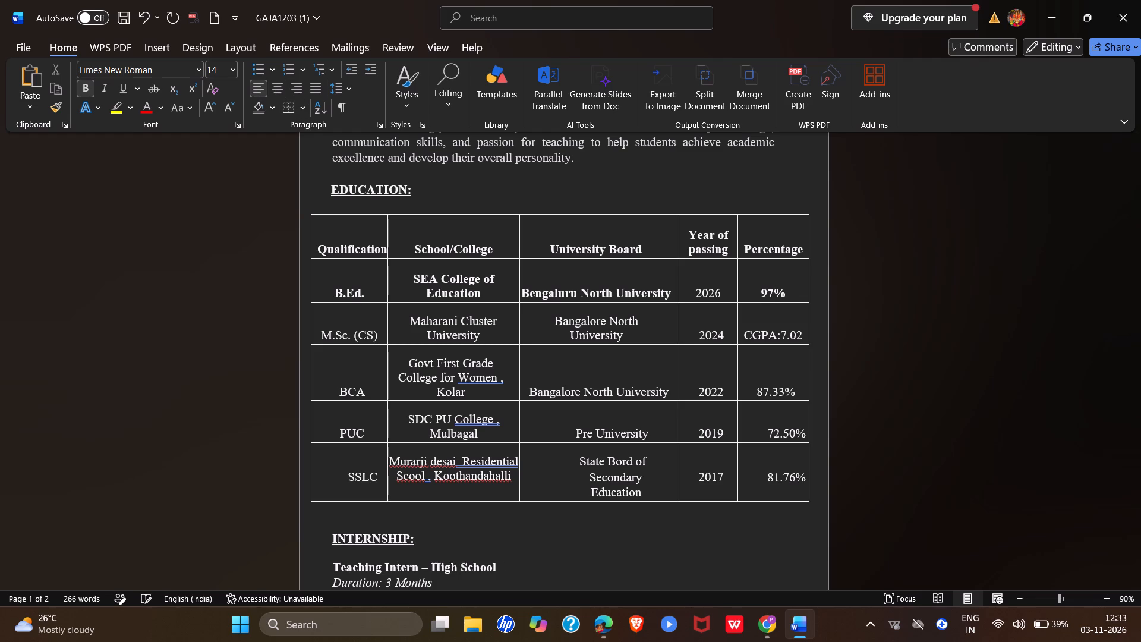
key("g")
key("BackSpace")
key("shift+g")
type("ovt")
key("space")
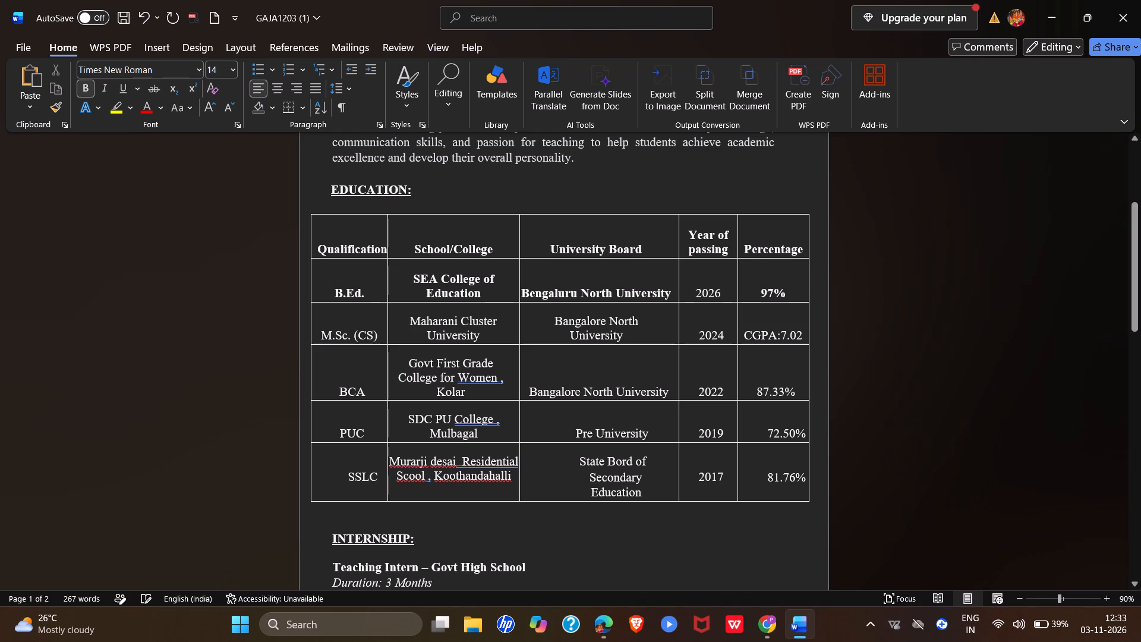
Append the location " , K R Puram" after the school name in the Teaching Intern line.
left_click(537, 567)
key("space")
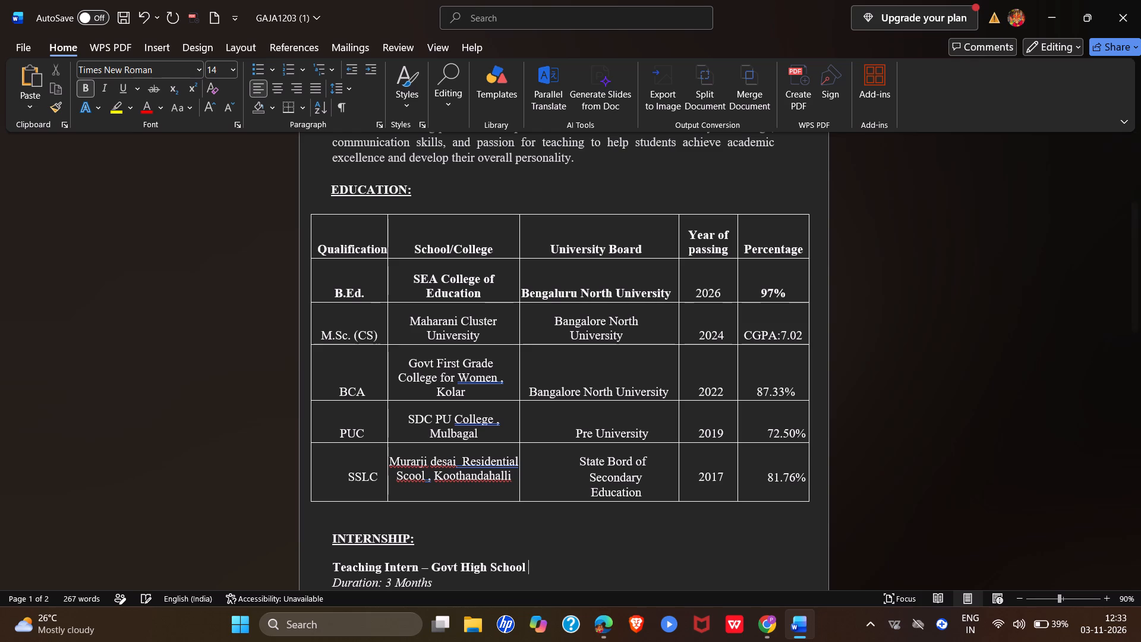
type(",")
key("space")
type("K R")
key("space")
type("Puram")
Replace the father's name in the Personal Information section with the new applicant's father's name.
scroll(638, 563, "down", 3)
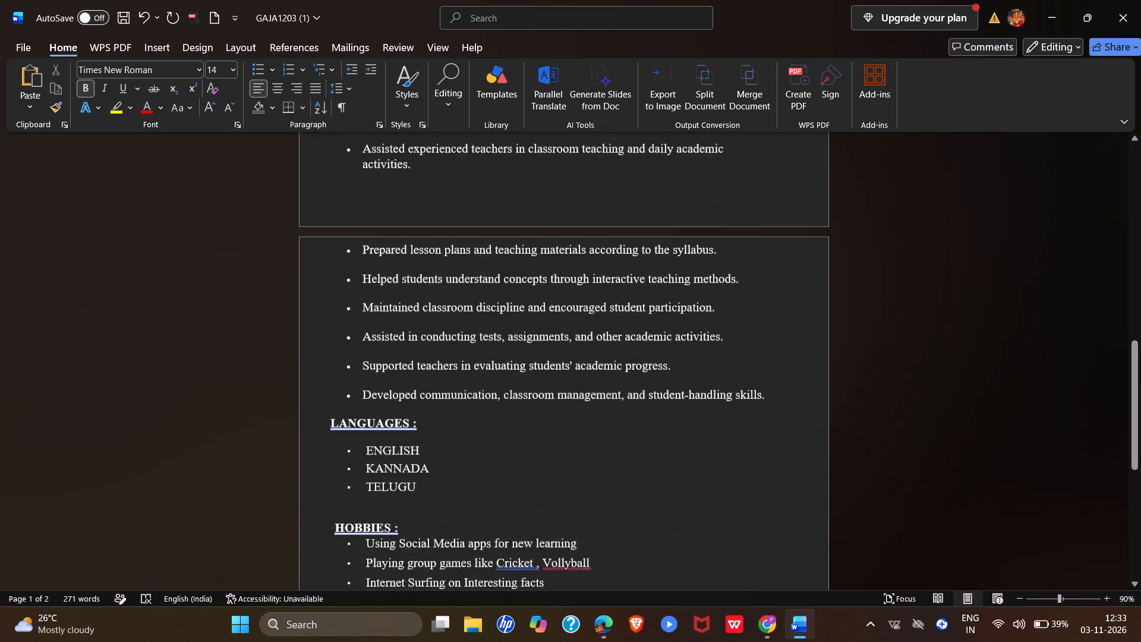
scroll(638, 563, "down", 3)
scroll(638, 563, "right", 1)
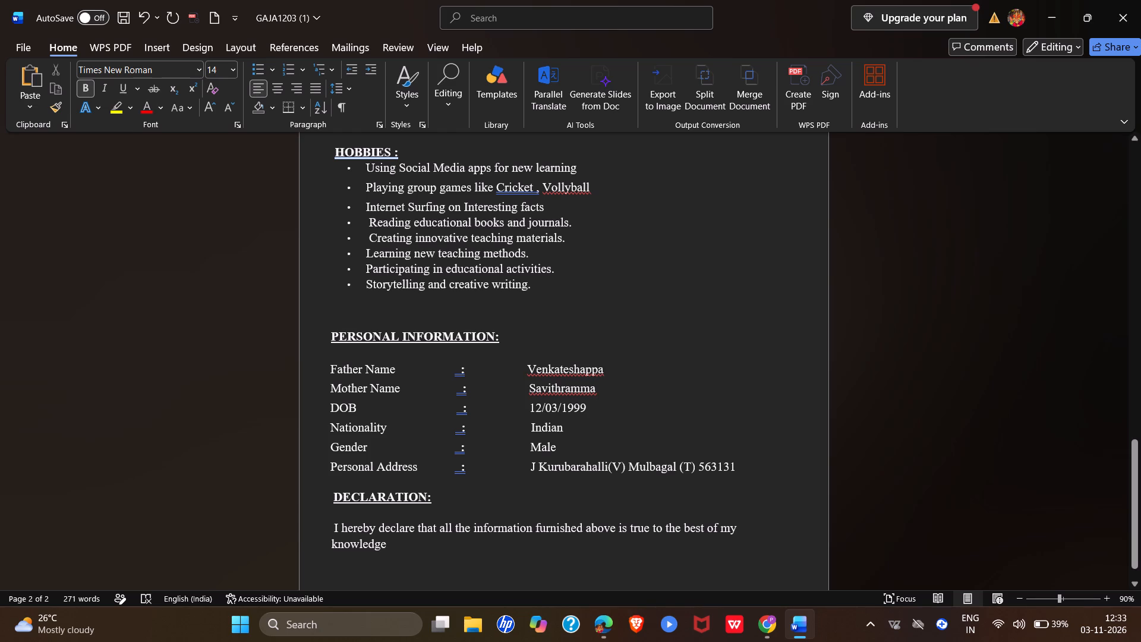
left_click_drag(522, 364, 597, 366)
left_click(597, 366)
left_click_drag(604, 380, 572, 368)
left_click_drag(572, 368, 529, 372)
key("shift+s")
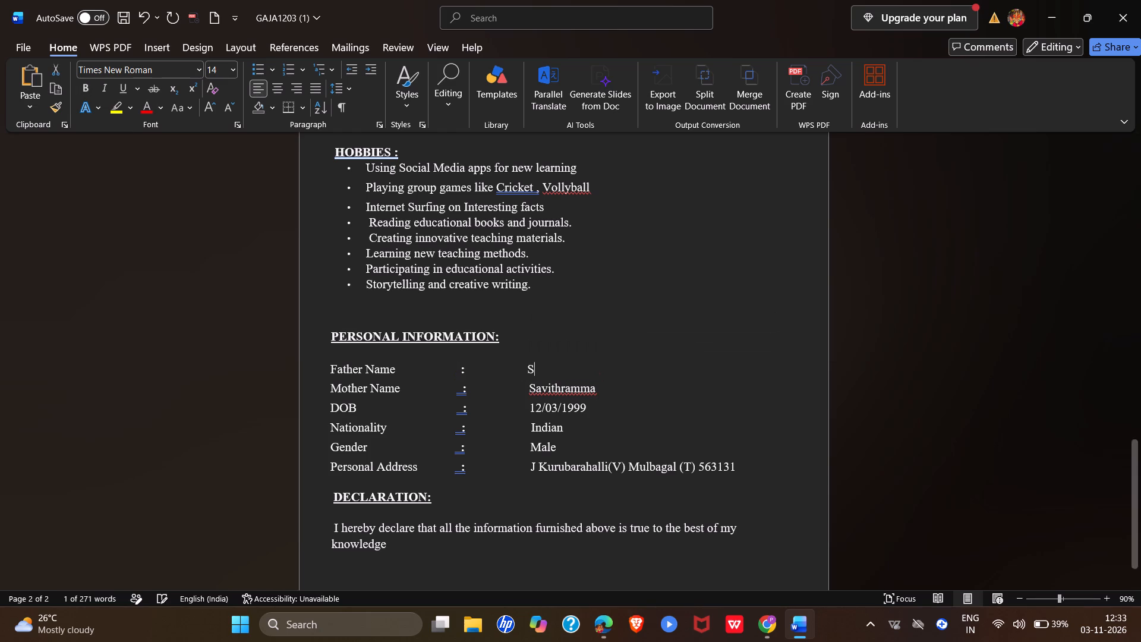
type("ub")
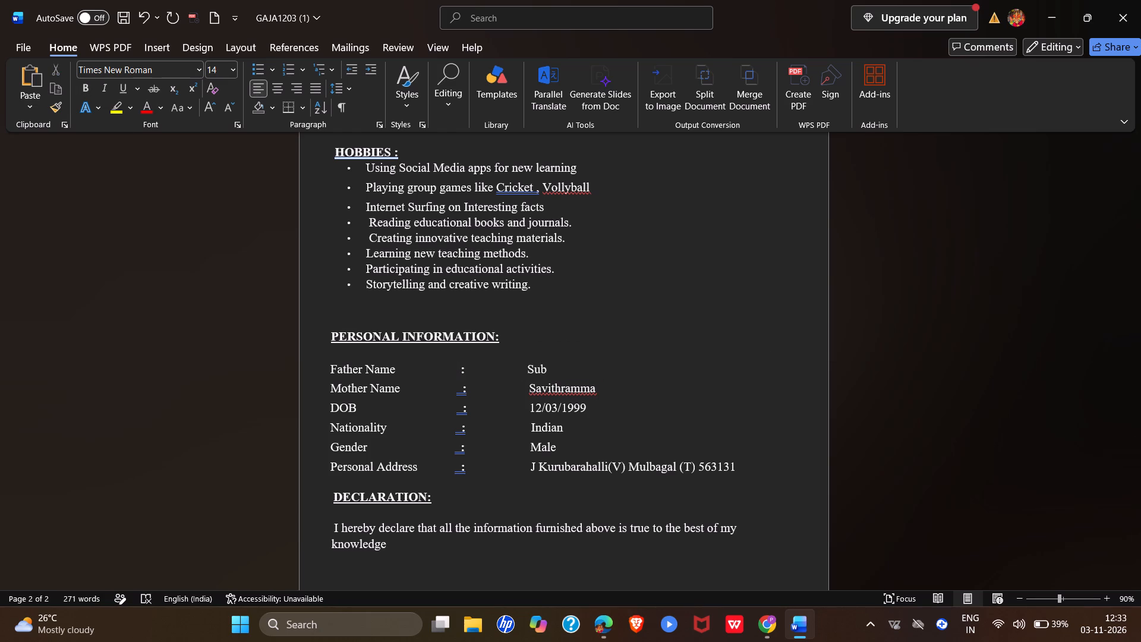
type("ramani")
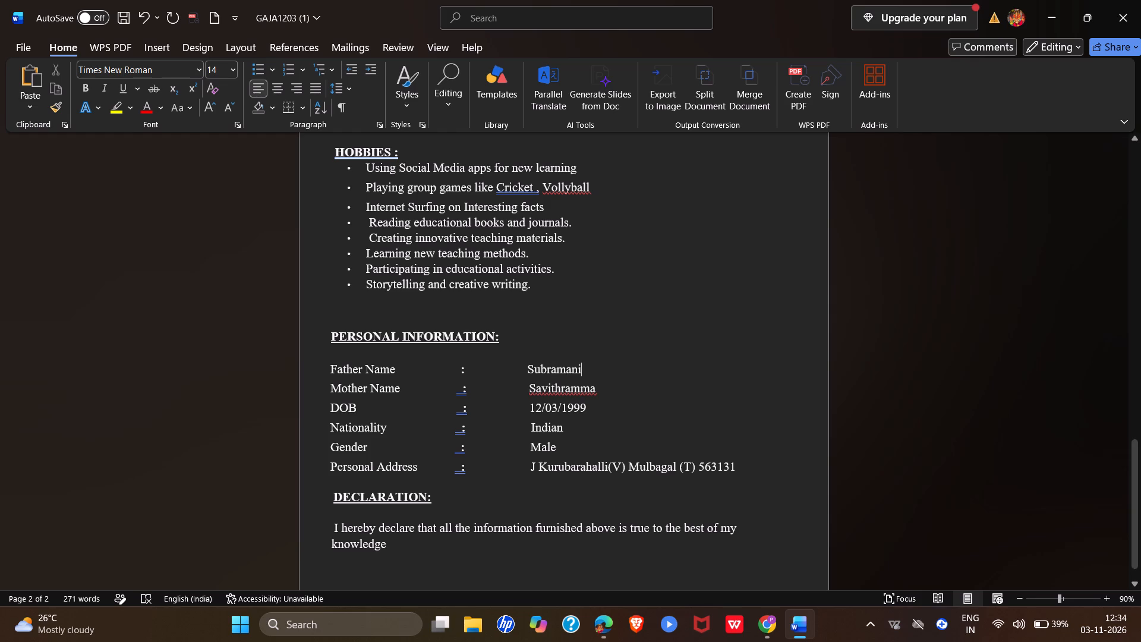
Replace the mother's name in the Personal Information section with the new applicant's mother's name.
left_click(600, 391)
left_click_drag(600, 391, 538, 394)
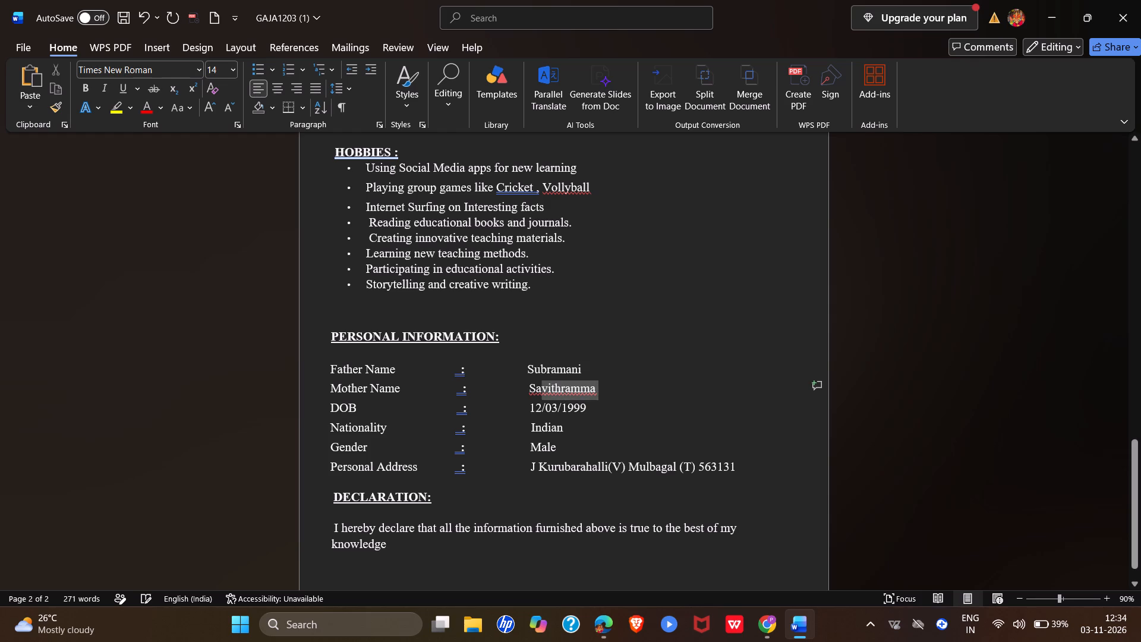
left_click_drag(538, 394, 529, 392)
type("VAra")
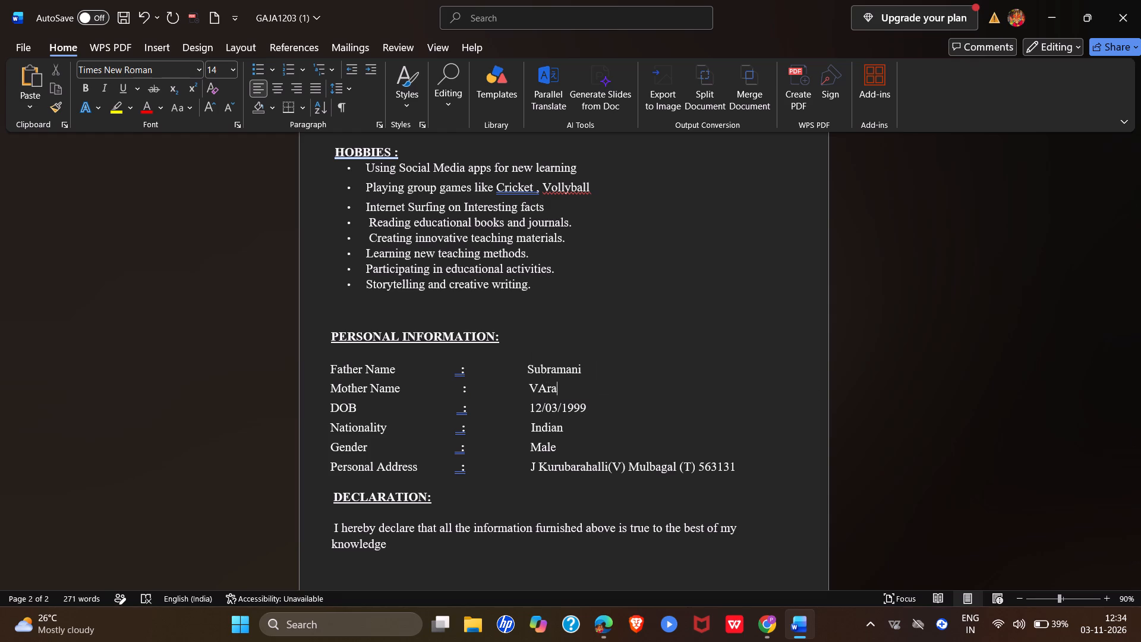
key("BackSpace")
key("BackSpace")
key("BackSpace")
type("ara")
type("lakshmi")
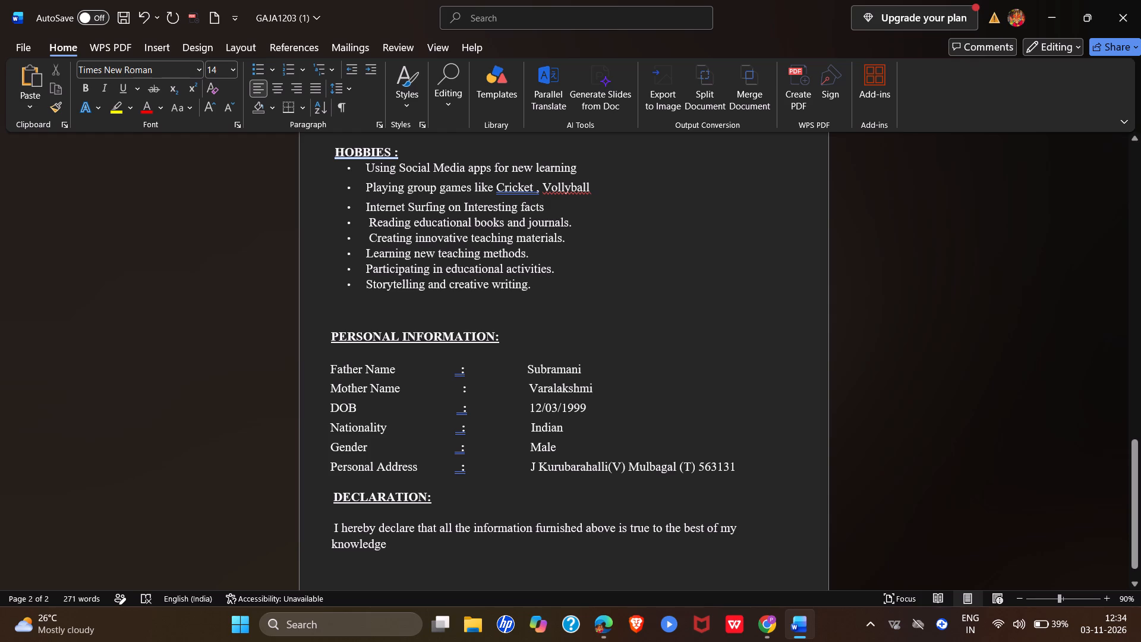
Replace the DOB entry in the Personal Information section with the new applicant's date of birth.
left_click_drag(588, 407, 540, 407)
left_click_drag(540, 407, 532, 407)
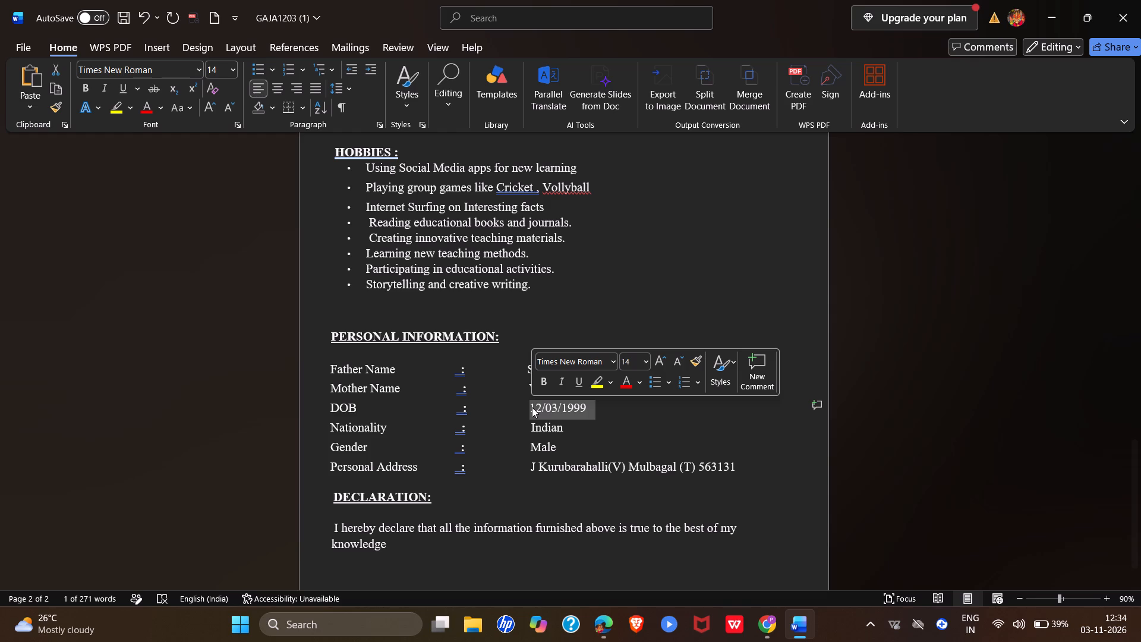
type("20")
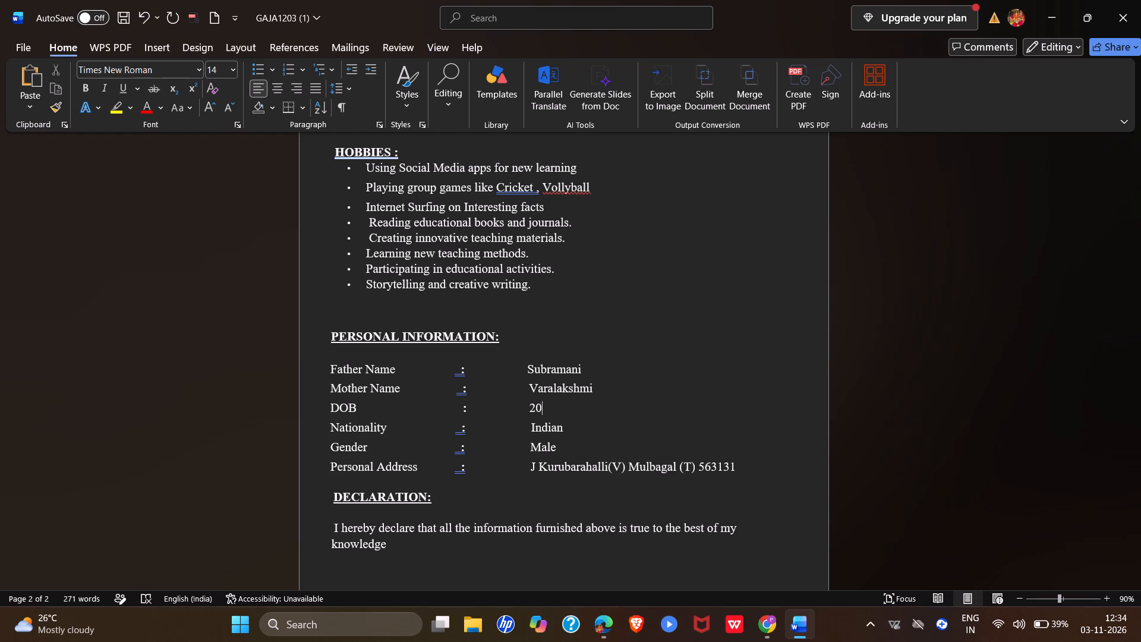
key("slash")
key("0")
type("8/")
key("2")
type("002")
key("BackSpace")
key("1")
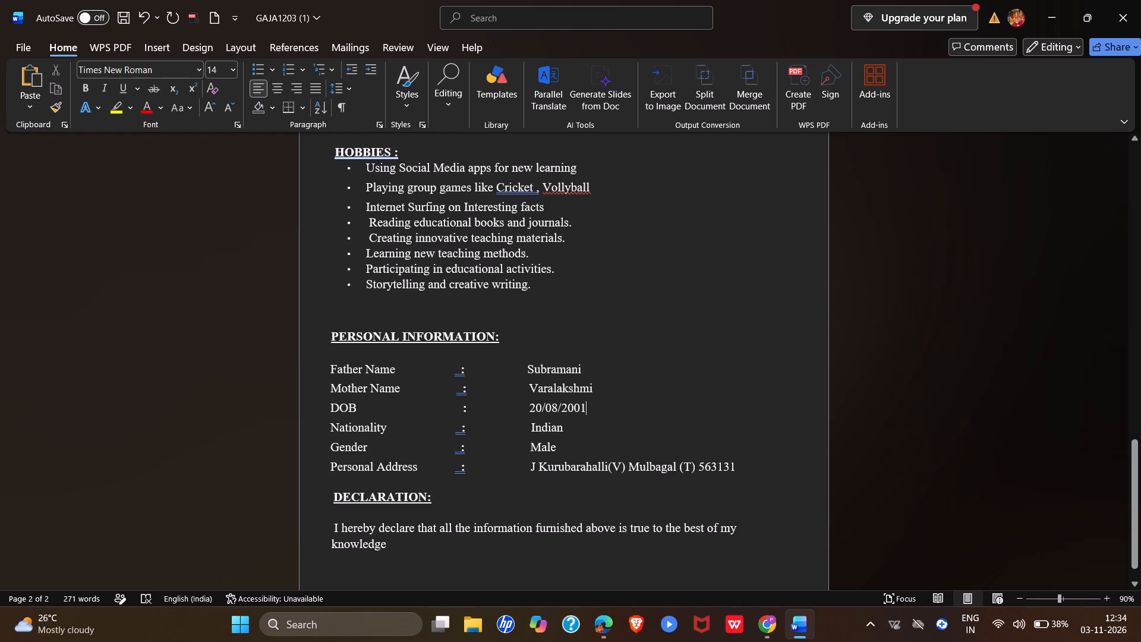
Change the Gender entry in the Personal Information section to Female.
left_click_drag(557, 445, 529, 448)
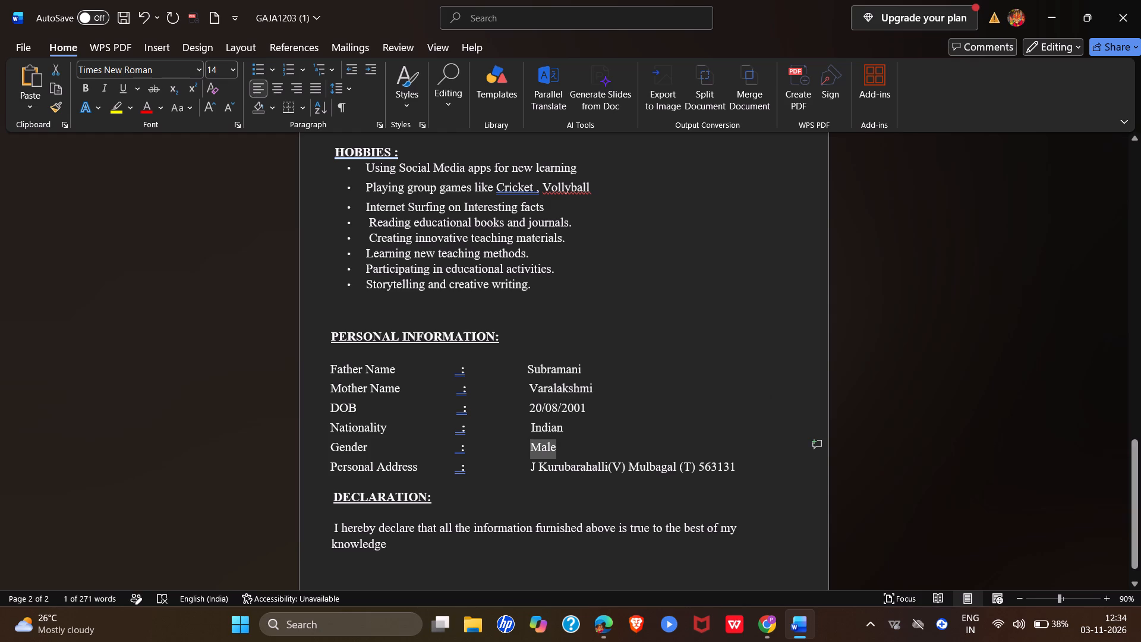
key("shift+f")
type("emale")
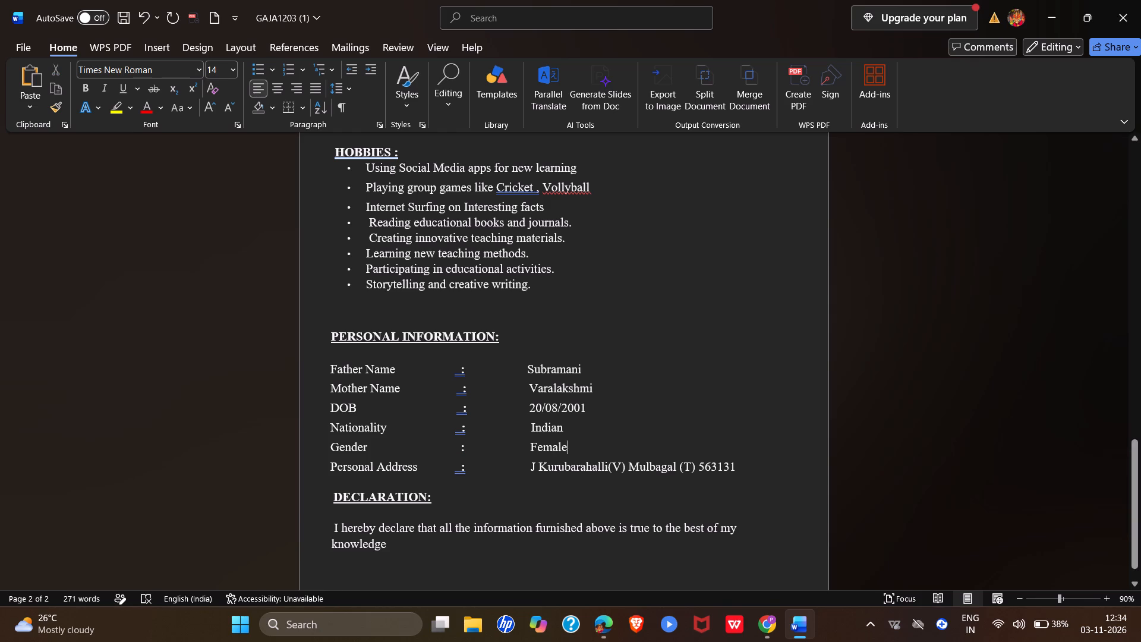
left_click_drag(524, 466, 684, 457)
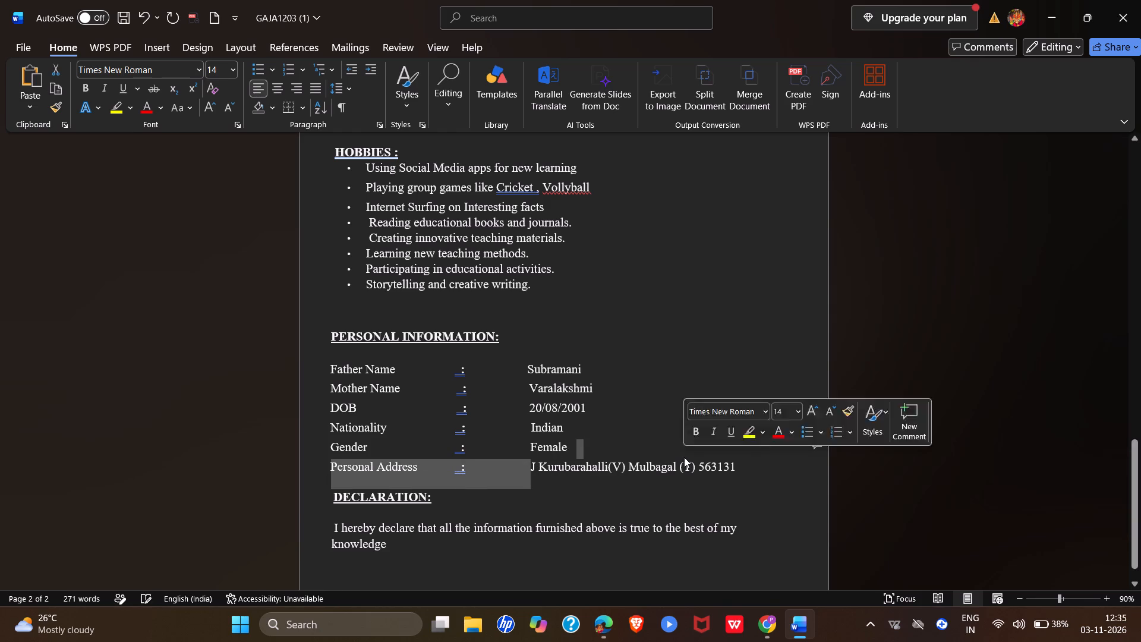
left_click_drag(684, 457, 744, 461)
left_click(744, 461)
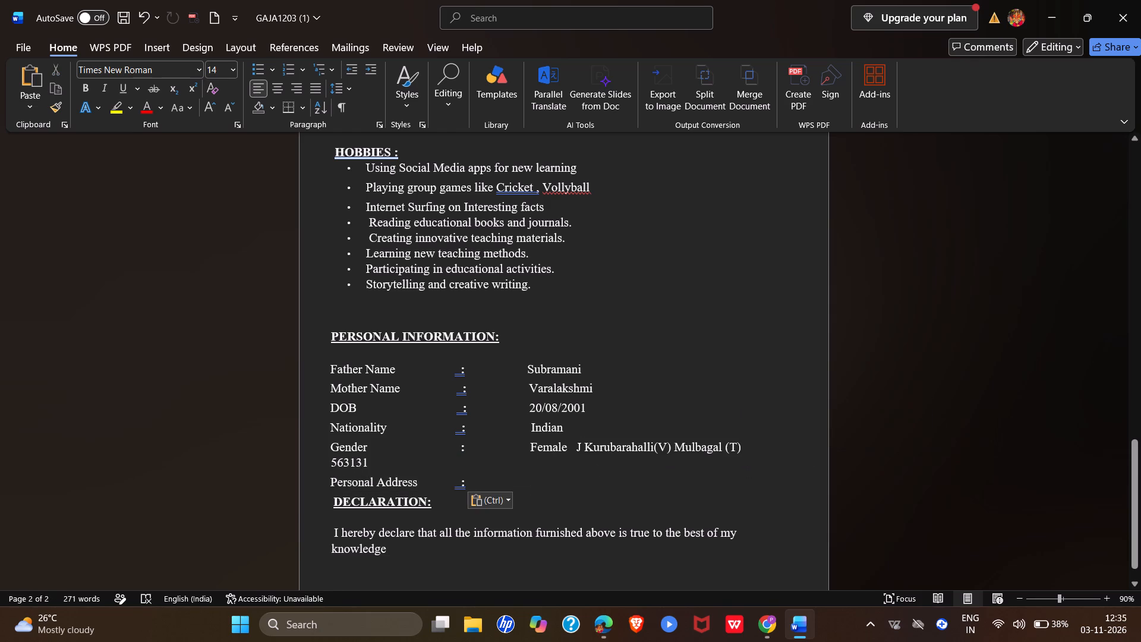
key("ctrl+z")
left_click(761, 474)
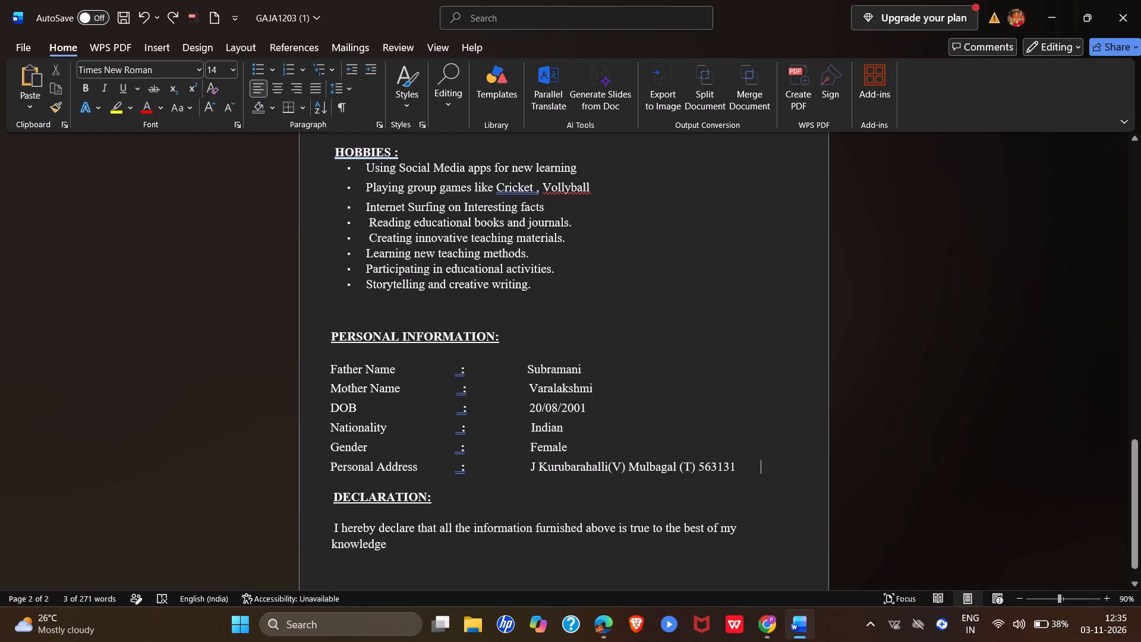
Replace the Personal Address entry with the new applicant's village, town and postal code.
left_click_drag(738, 473, 544, 469)
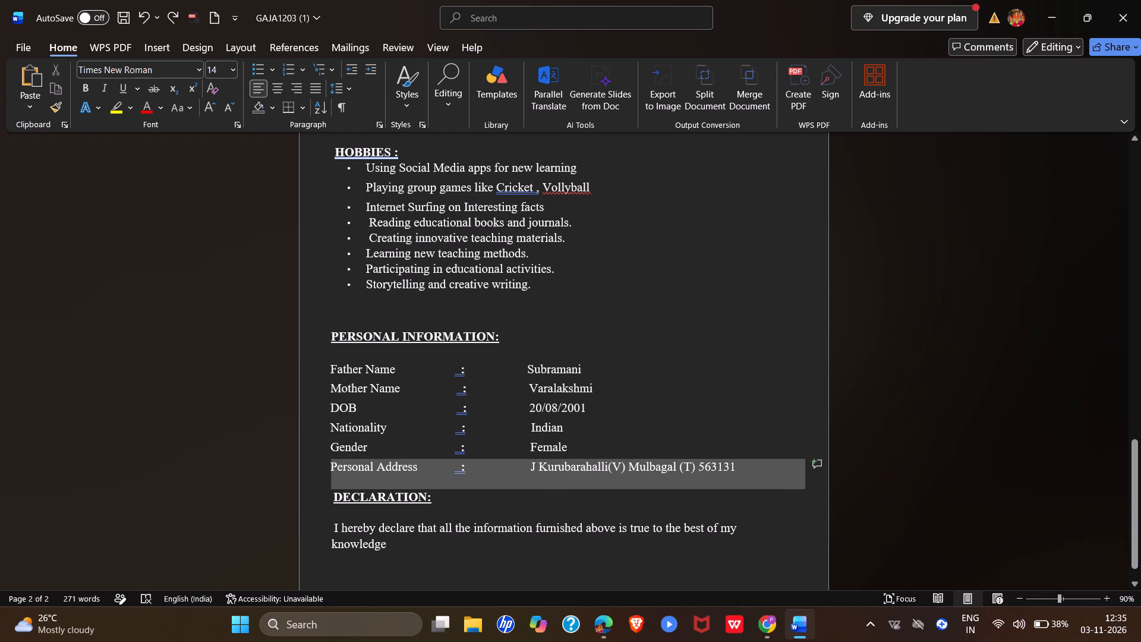
left_click_drag(544, 469, 635, 468)
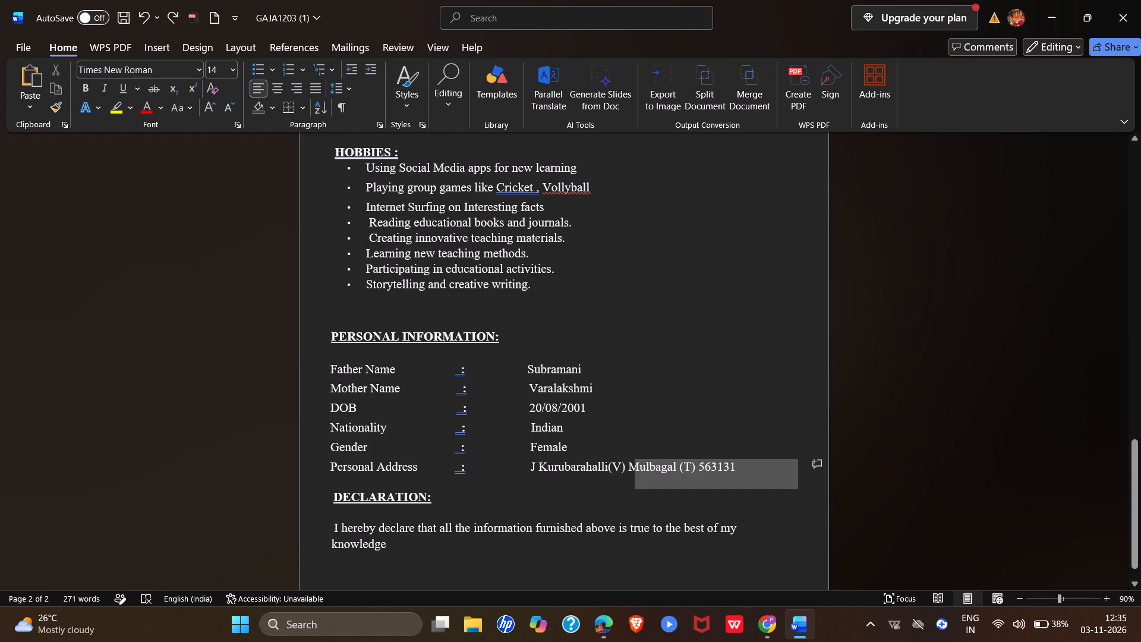
left_click_drag(635, 468, 543, 468)
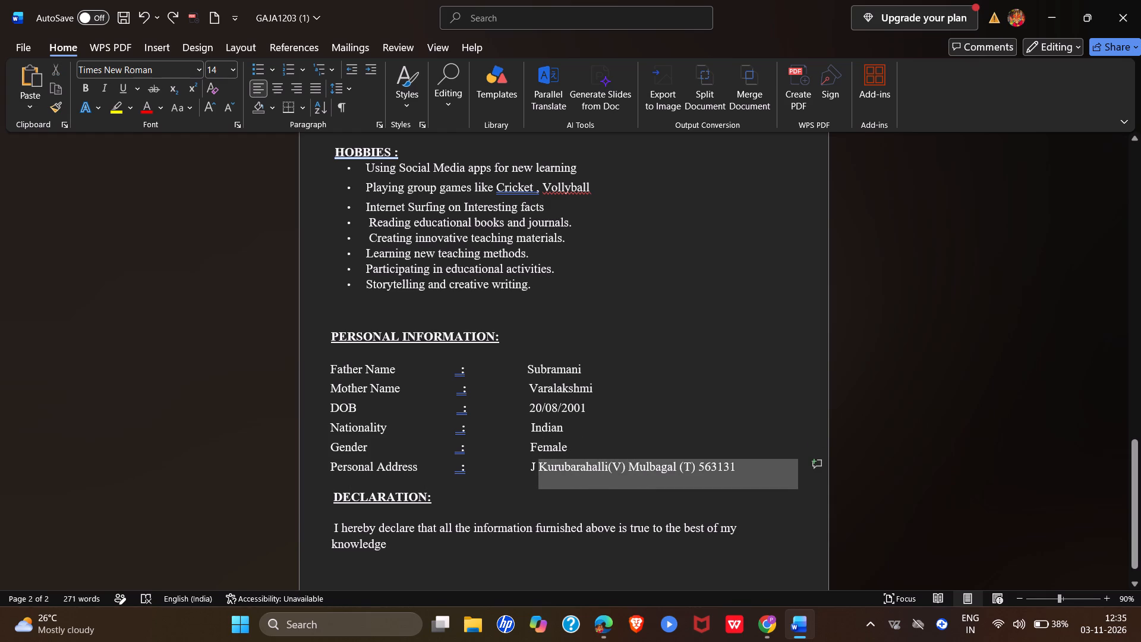
left_click_drag(543, 468, 534, 467)
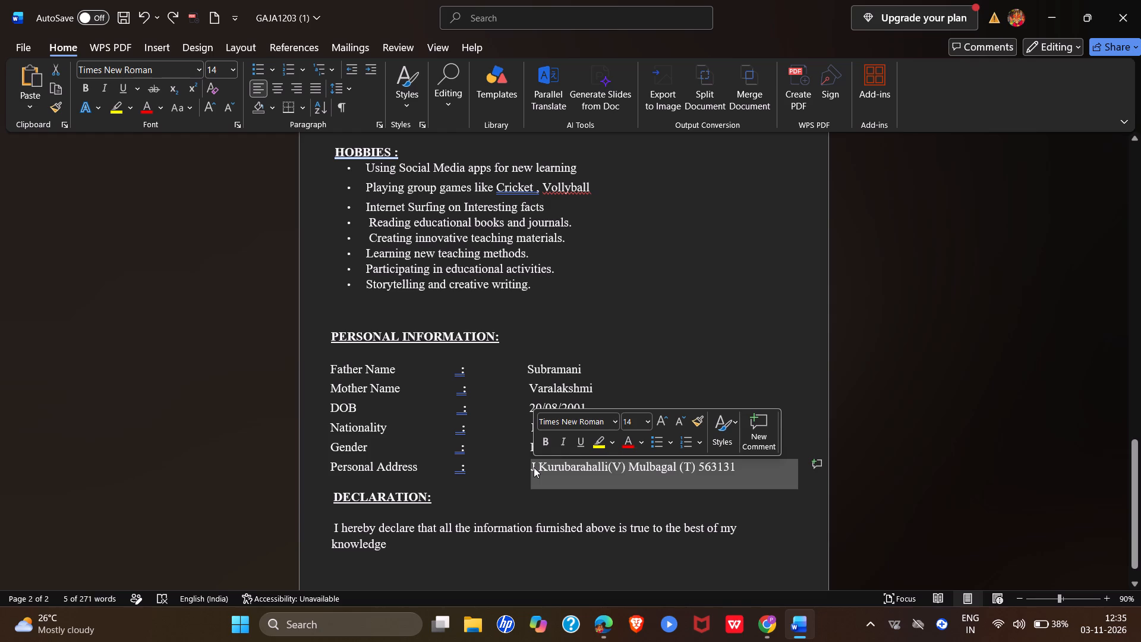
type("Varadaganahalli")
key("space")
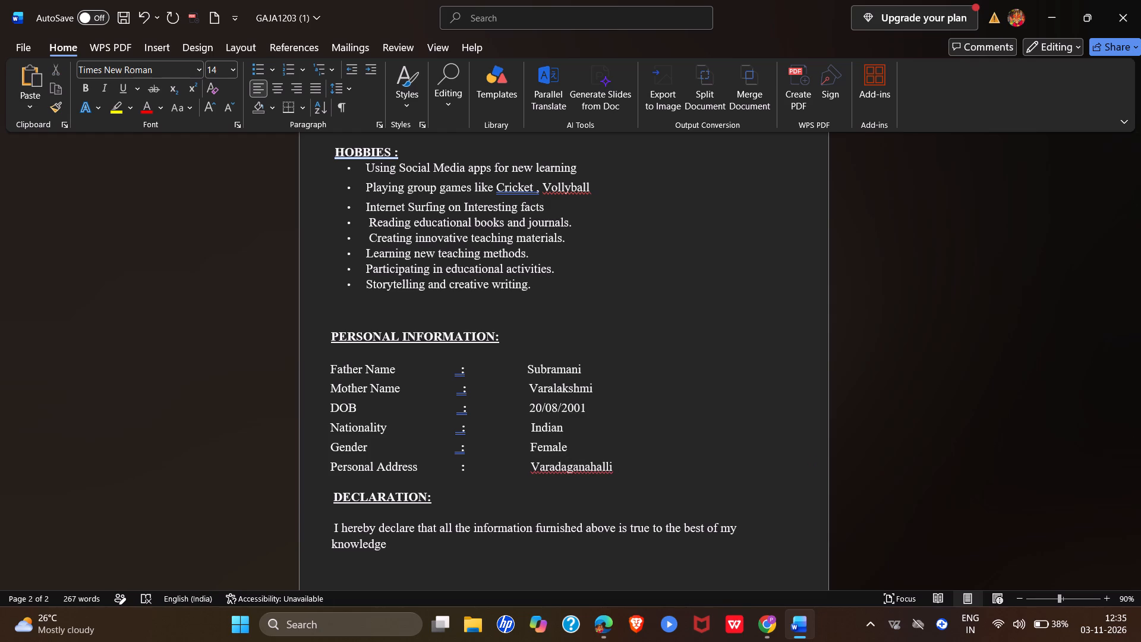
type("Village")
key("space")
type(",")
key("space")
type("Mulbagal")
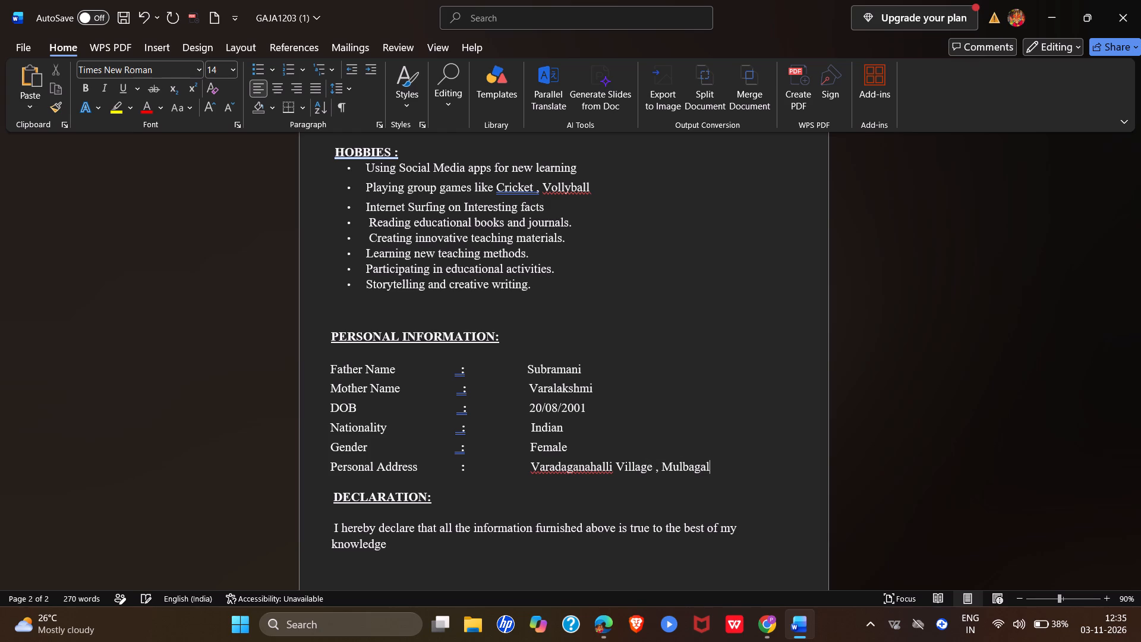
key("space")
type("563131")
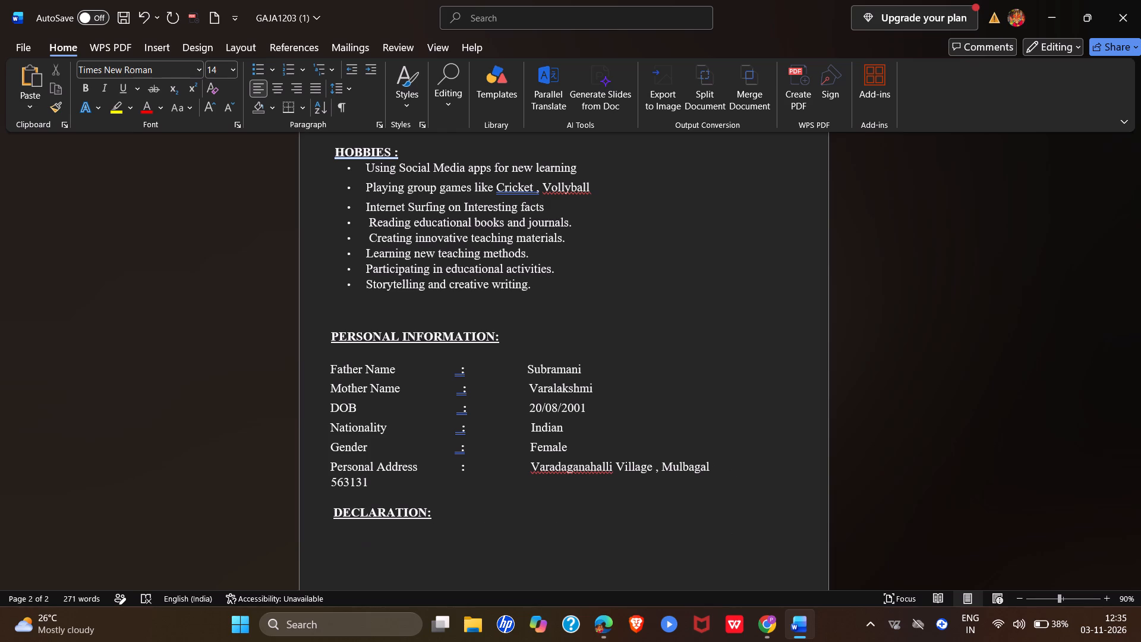
Delete the postal code that wraps onto its own line at the end of the Personal Address entry.
left_click(329, 485)
key("BackSpace")
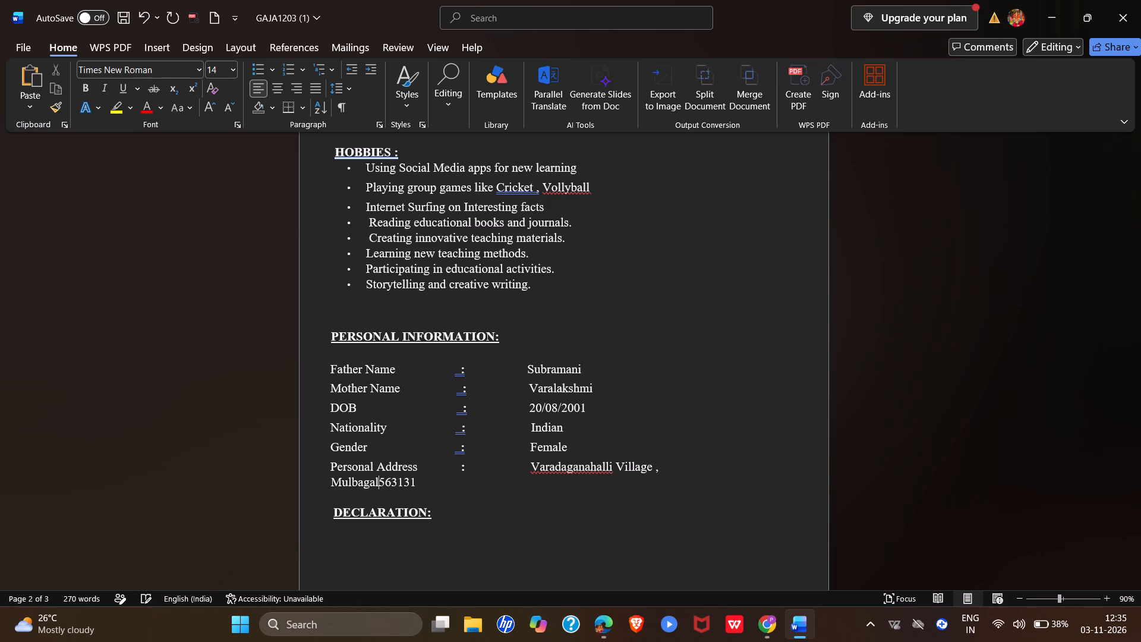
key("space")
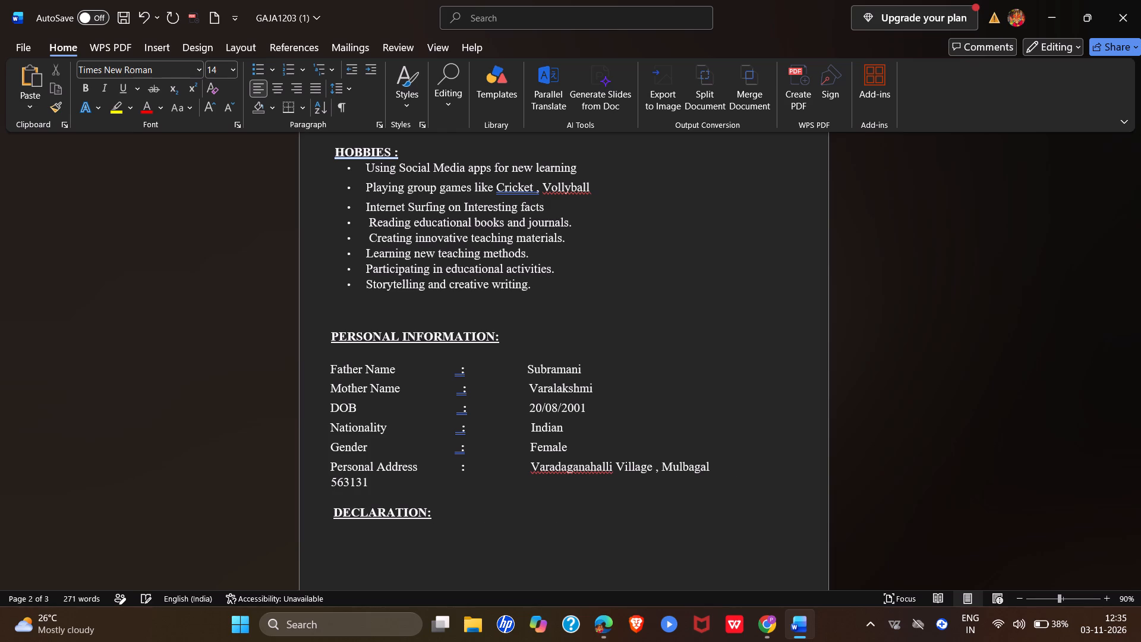
scroll(417, 523, "down", 1)
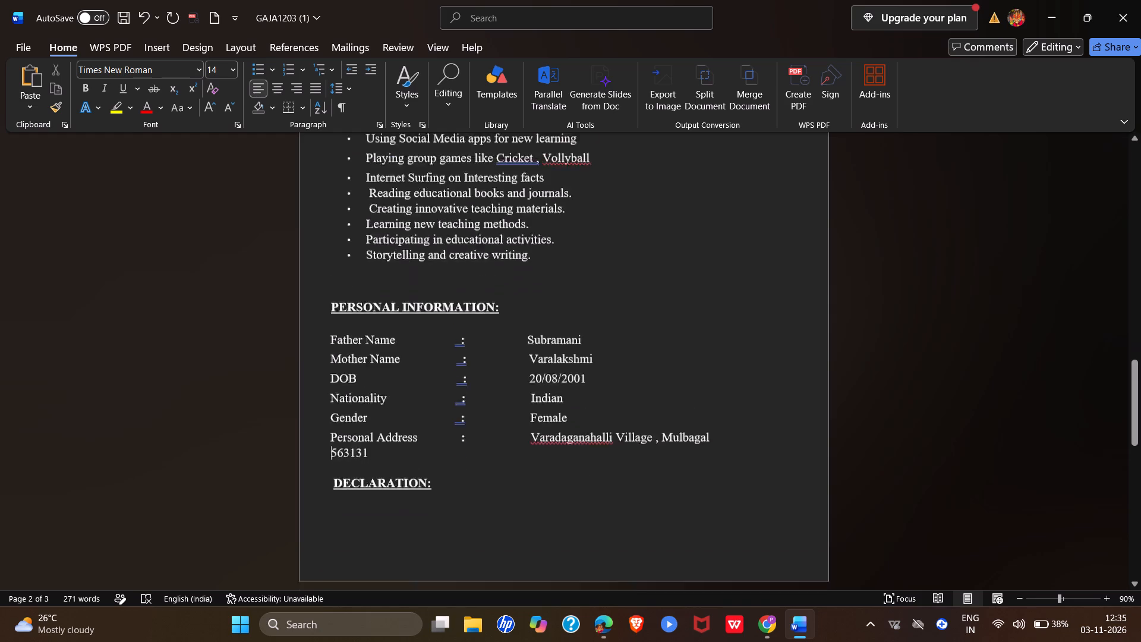
scroll(417, 523, "down", 2)
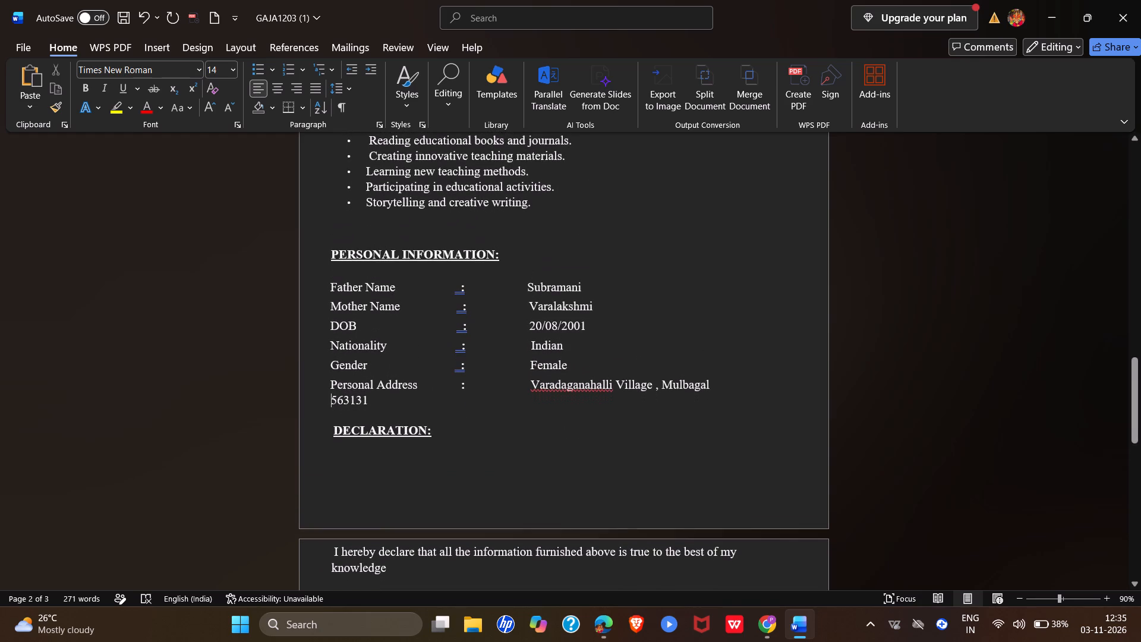
left_click_drag(376, 404, 304, 401)
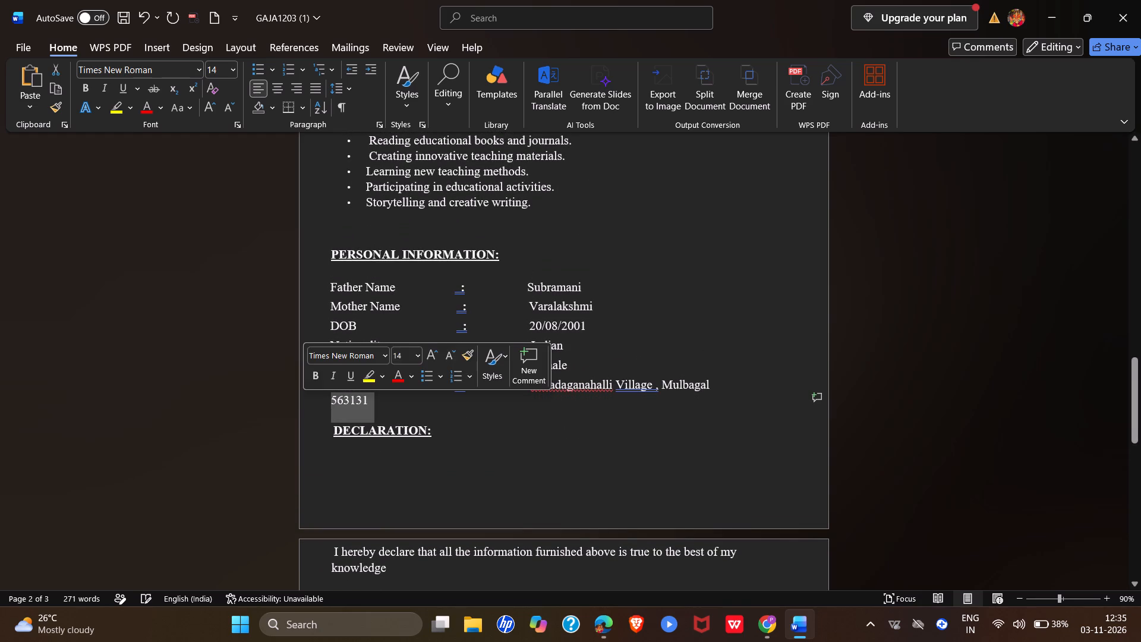
key("BackSpace")
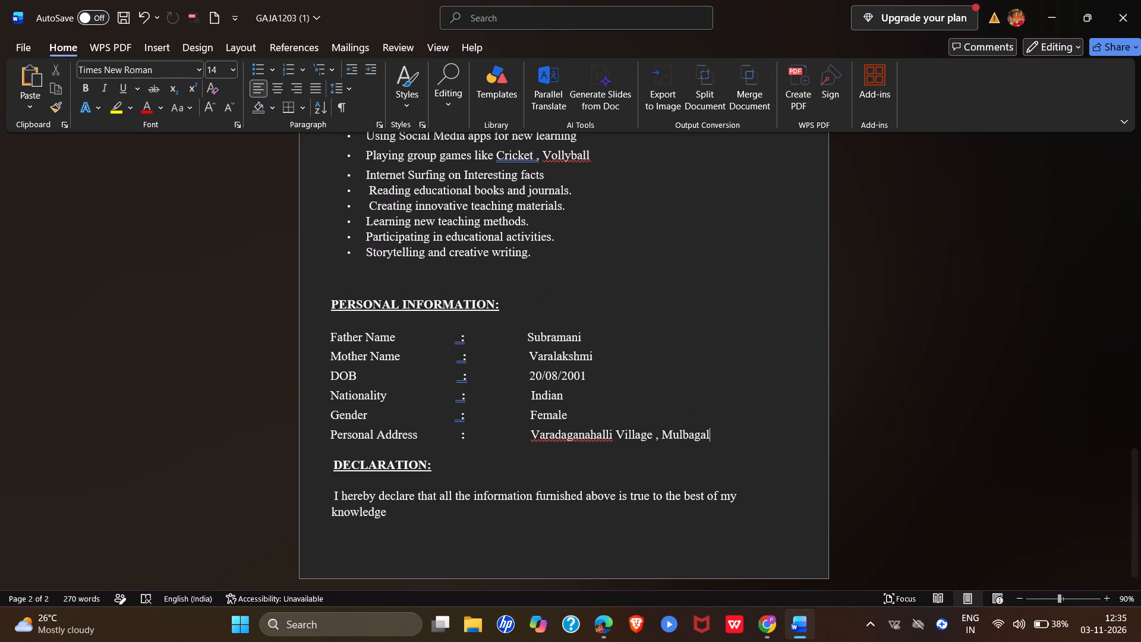
Replace the name heading at the top of the resume's first page with the new applicant's name in capitals.
scroll(545, 440, "up", 1)
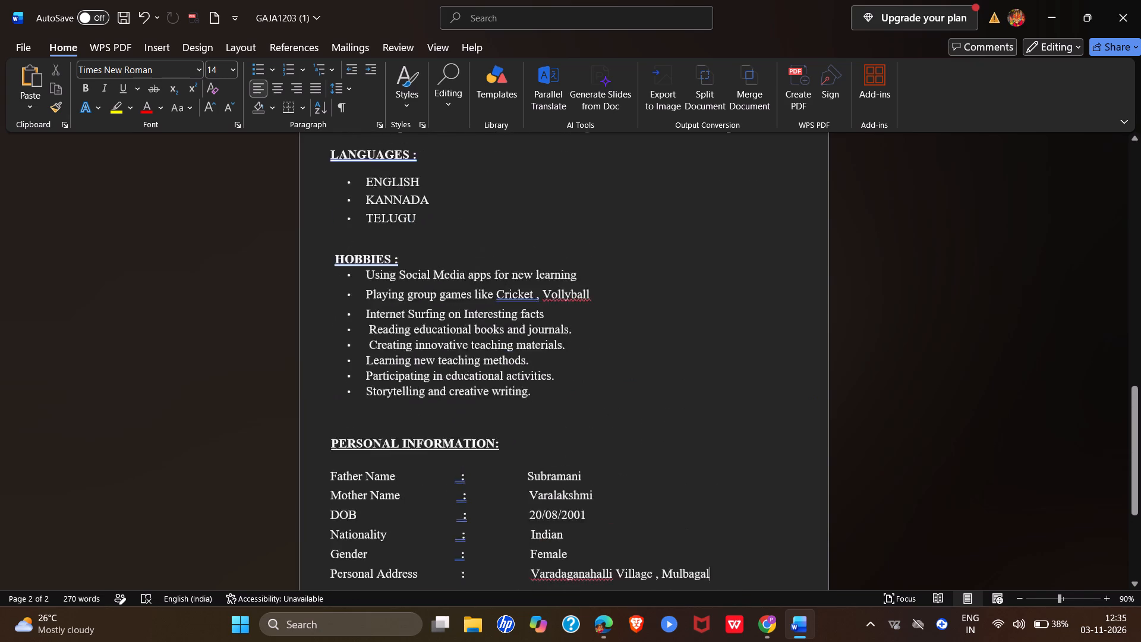
scroll(545, 440, "up", 4)
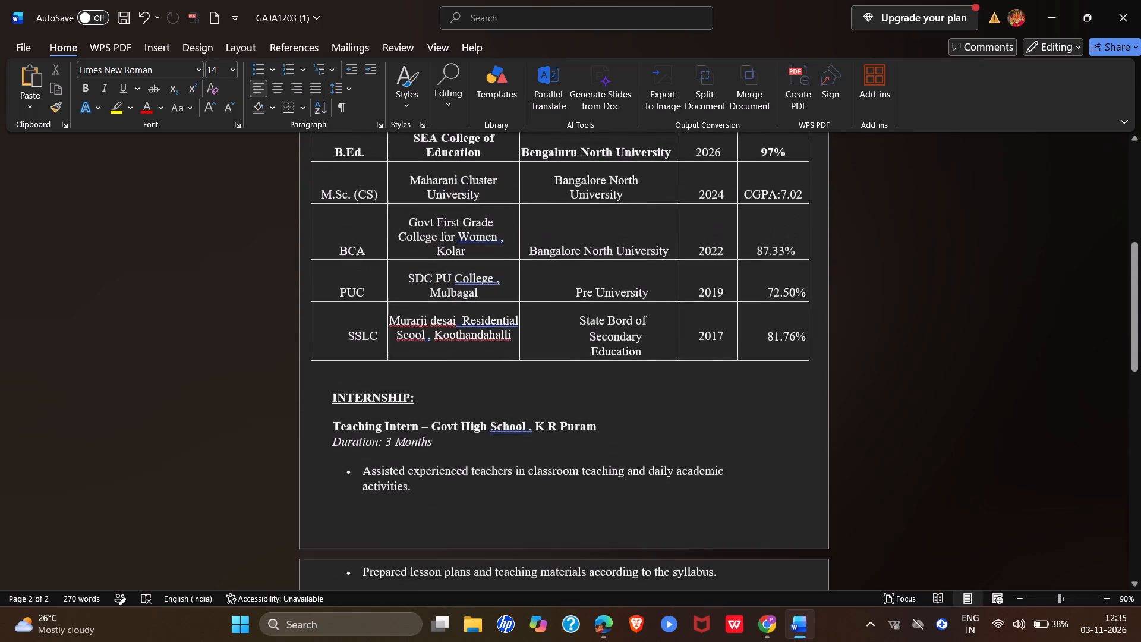
scroll(545, 440, "up", 3)
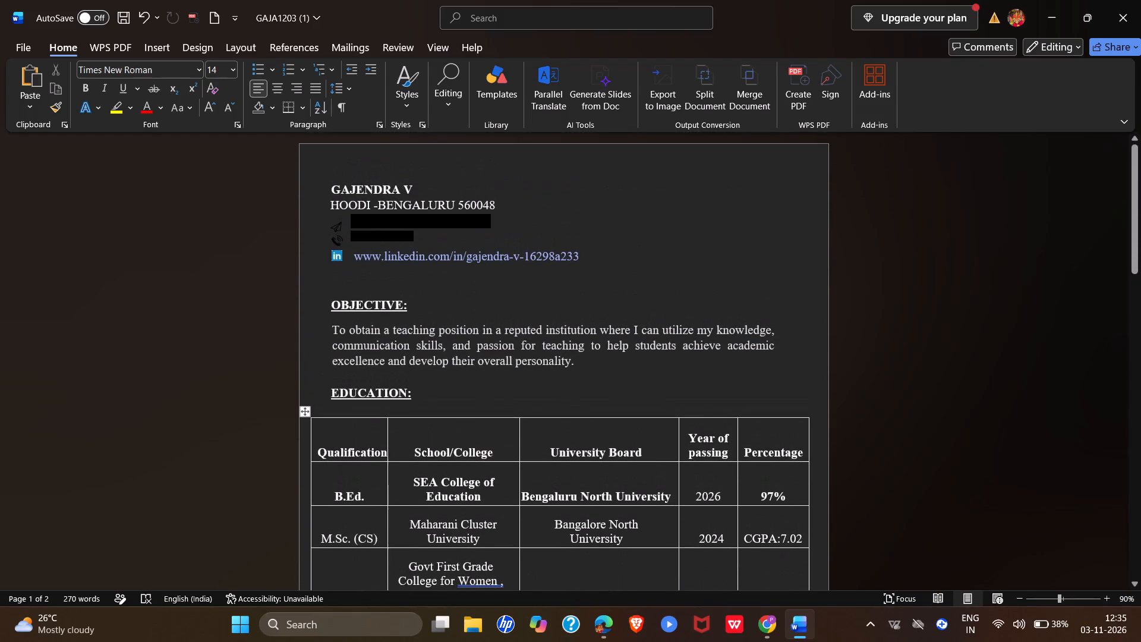
left_click_drag(415, 191, 337, 197)
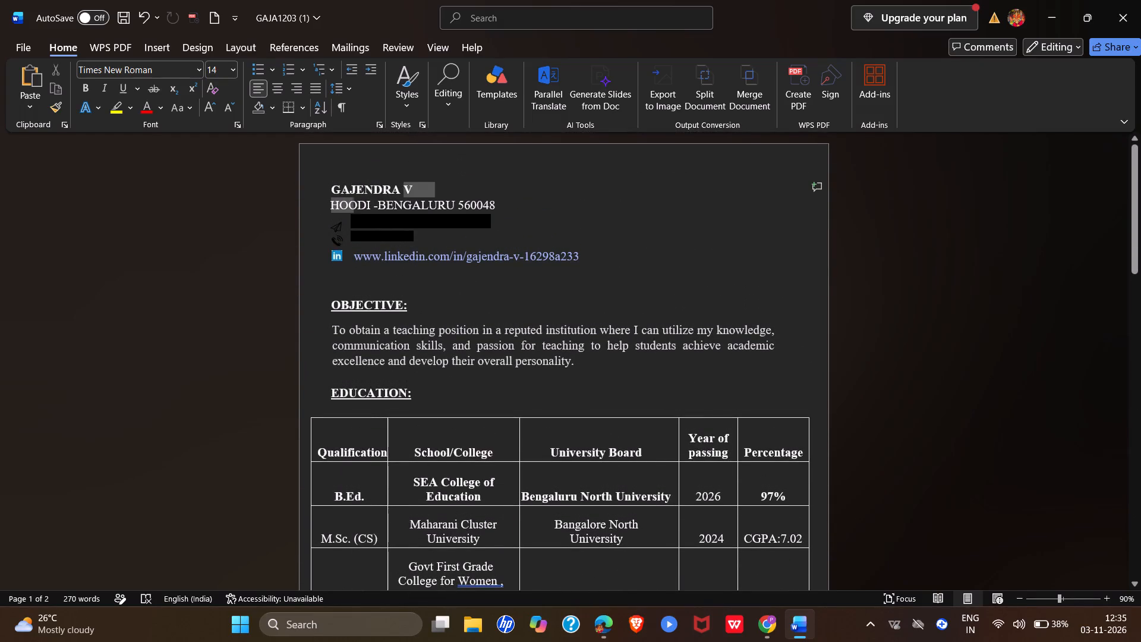
left_click_drag(337, 197, 398, 177)
left_click(398, 177)
left_click_drag(417, 186, 340, 191)
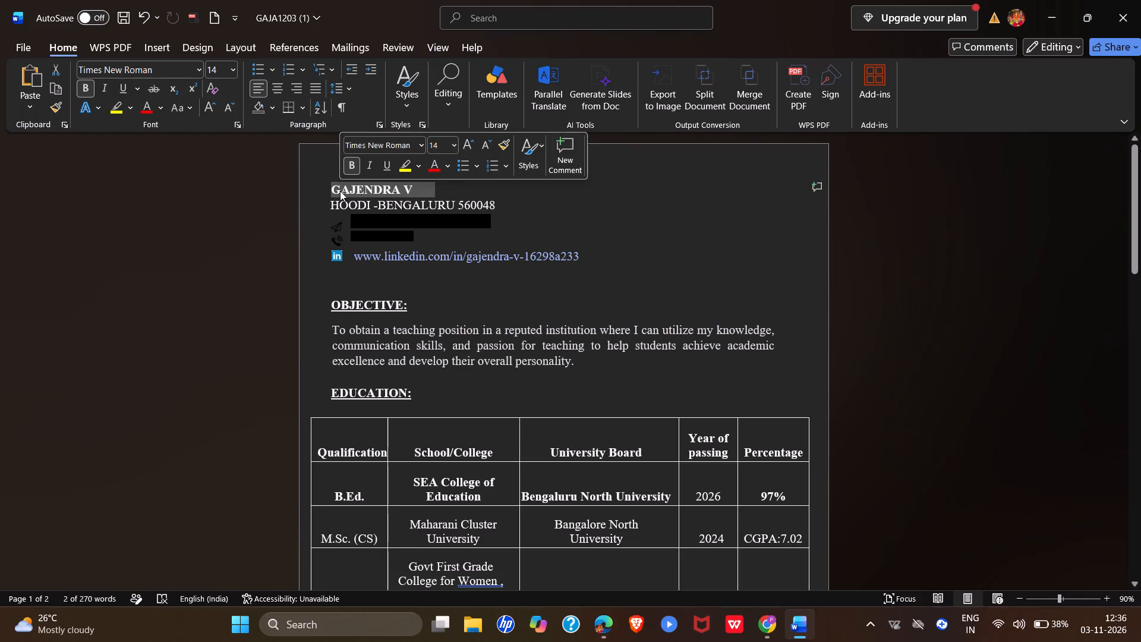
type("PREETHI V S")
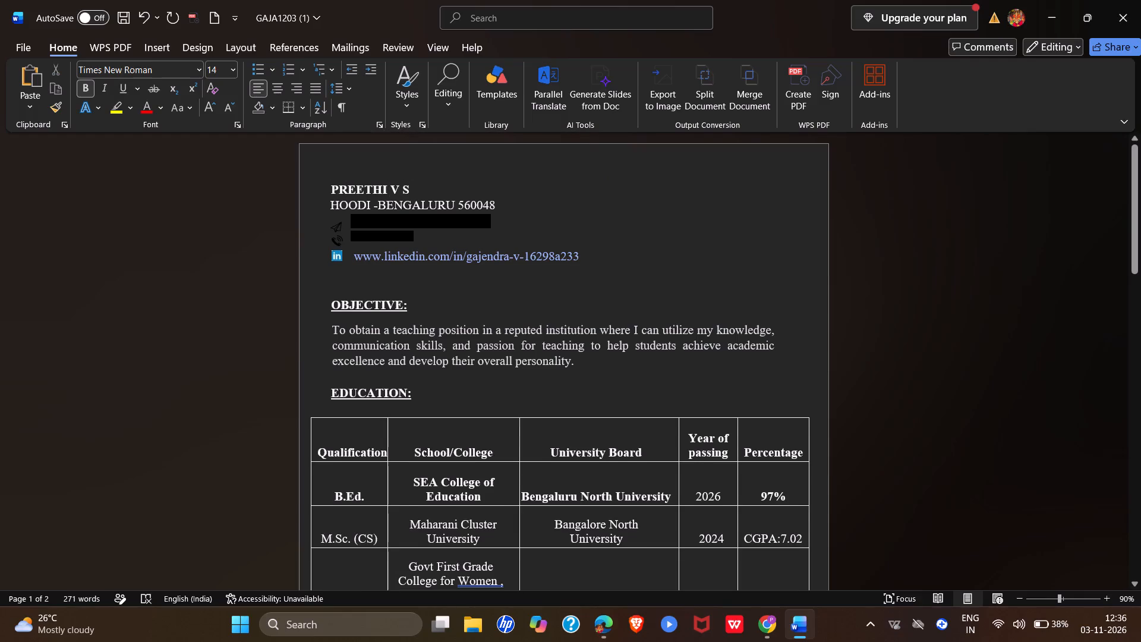
Select the address line directly below the applicant's name in the resume header for replacement.
left_click_drag(324, 203, 487, 207)
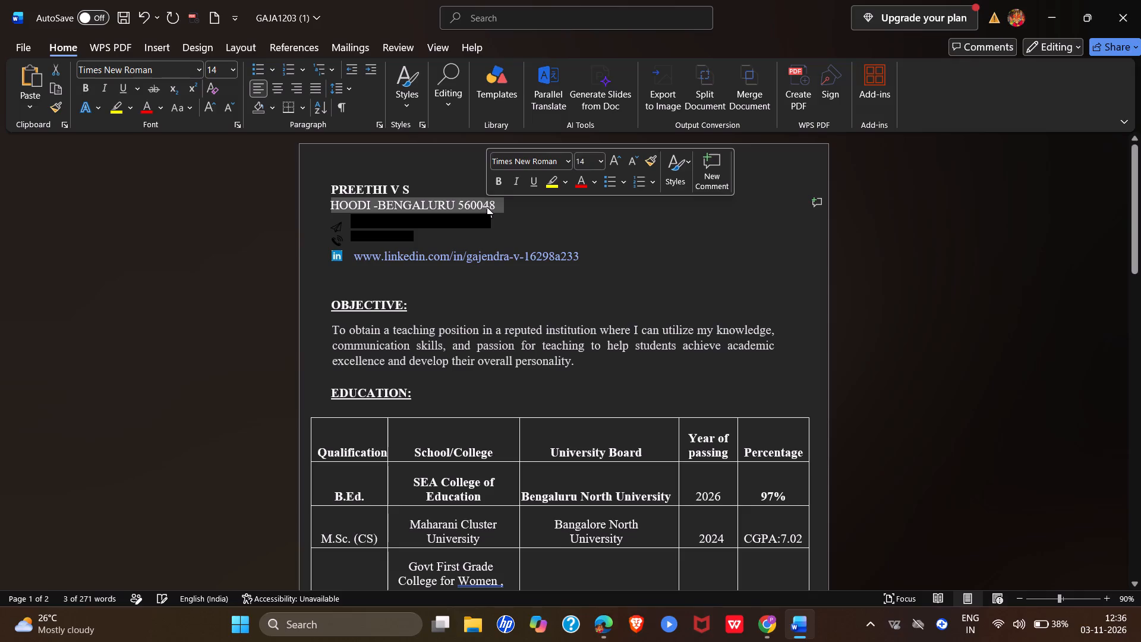